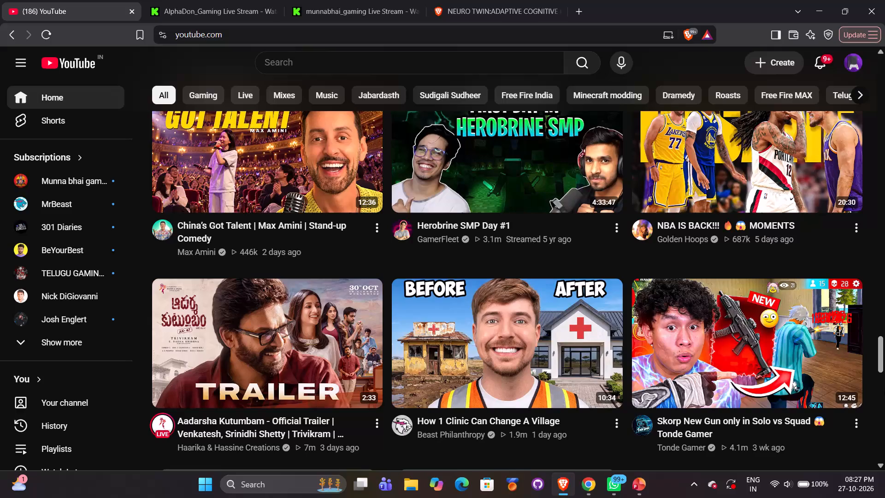
# Minimize the browser, switch to the B-Batch2-PPT presentation in PowerPoint and show its title slide, slide 1.
pyautogui.click(821, 16)
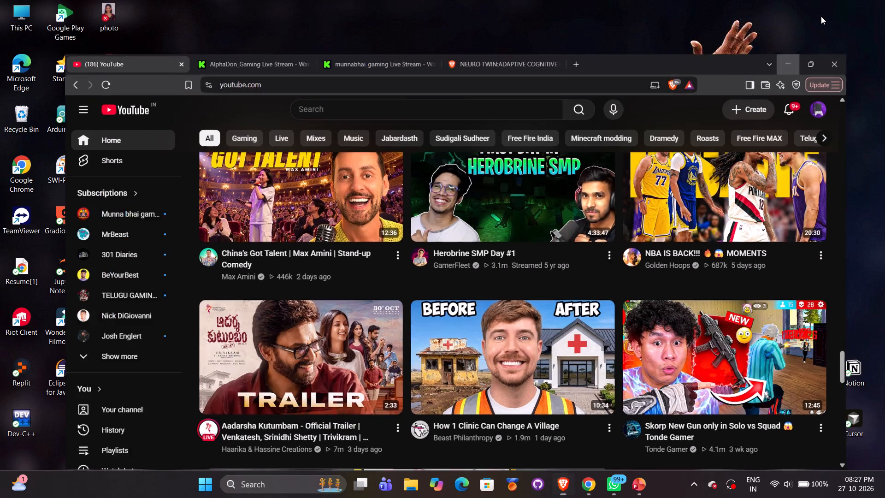
pyautogui.click(632, 479)
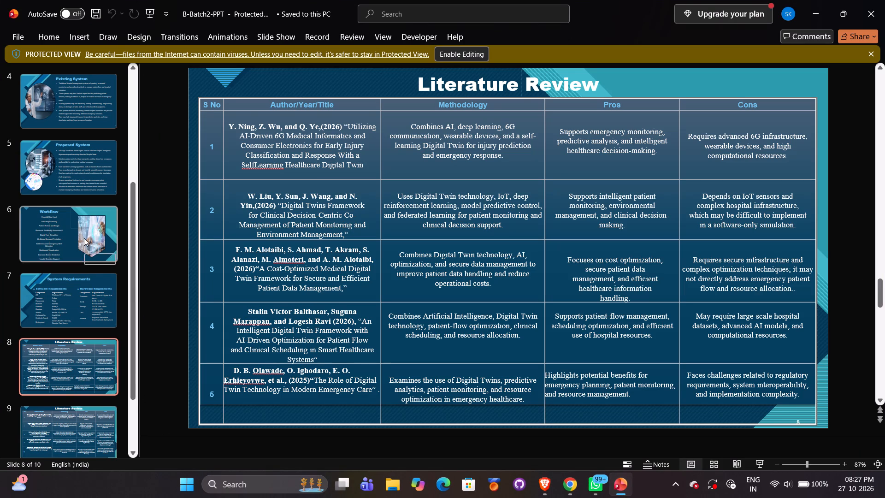
pyautogui.scroll(17, 84, 238)
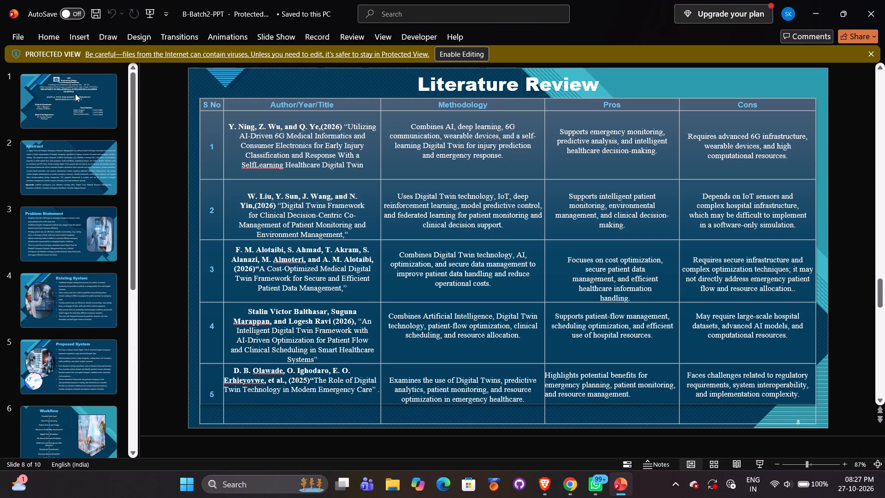
pyautogui.click(74, 92)
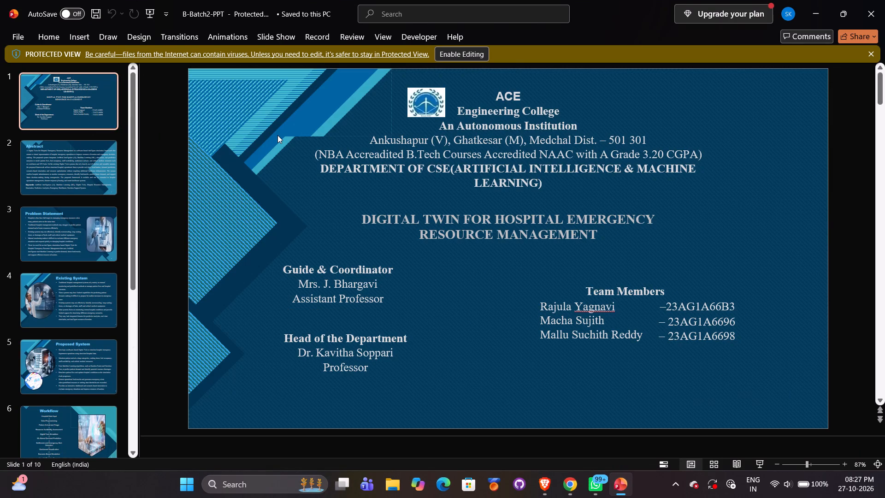
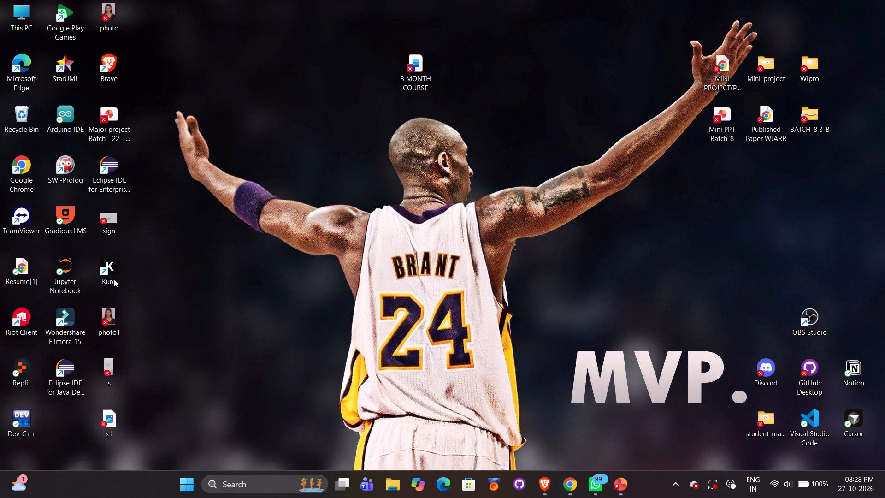
# Open the Major project Batch - 22 presentation from the desktop.
pyautogui.doubleClick(109, 117)
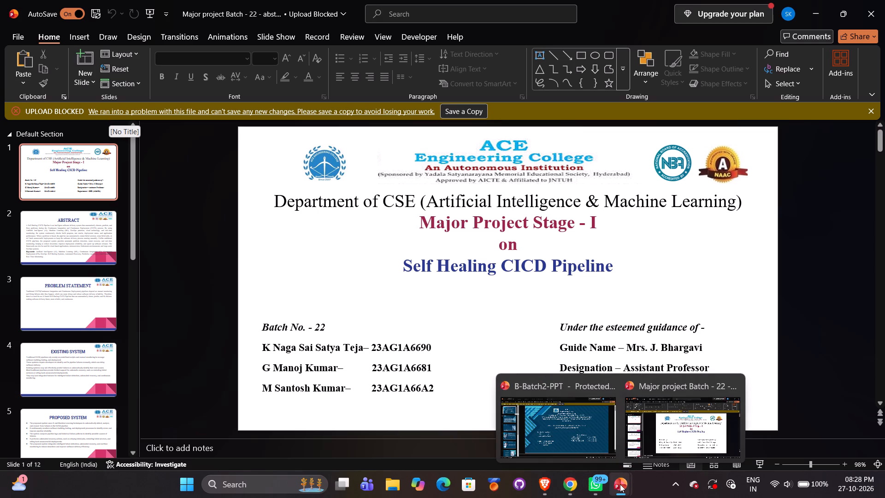
# Switch to the B-Batch2-PPT presentation and enable editing for it.
pyautogui.click(563, 418)
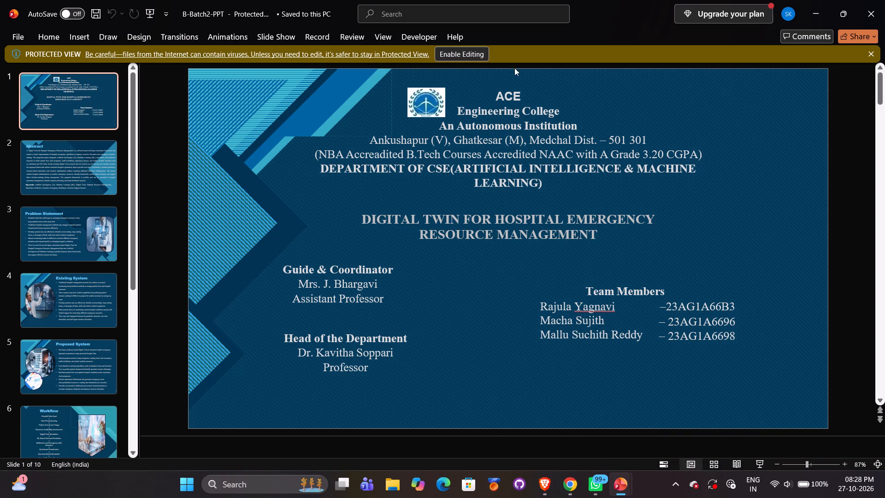
pyautogui.click(458, 54)
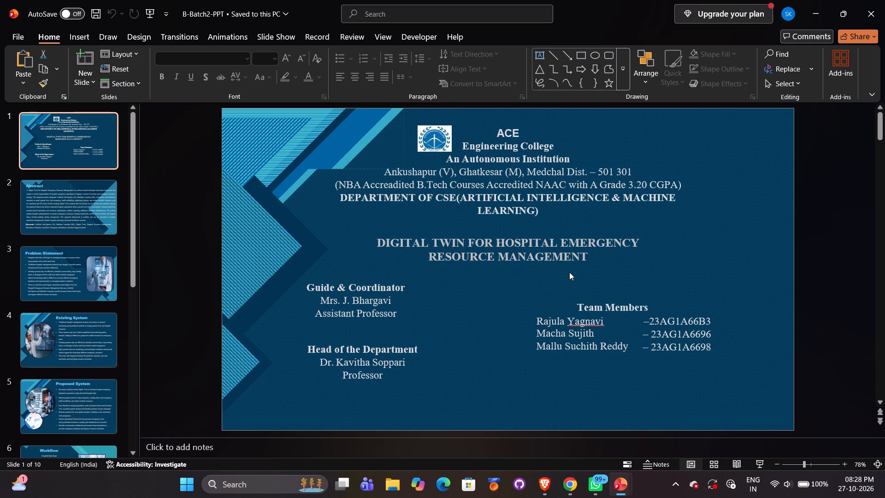
# Replace the project title on B-Batch2-PPT's title slide with "Self Healing CICD Pipeline", copied from the Batch 22 title slide.
pyautogui.hotkey('alt', 'Tab')
pyautogui.click(462, 276)
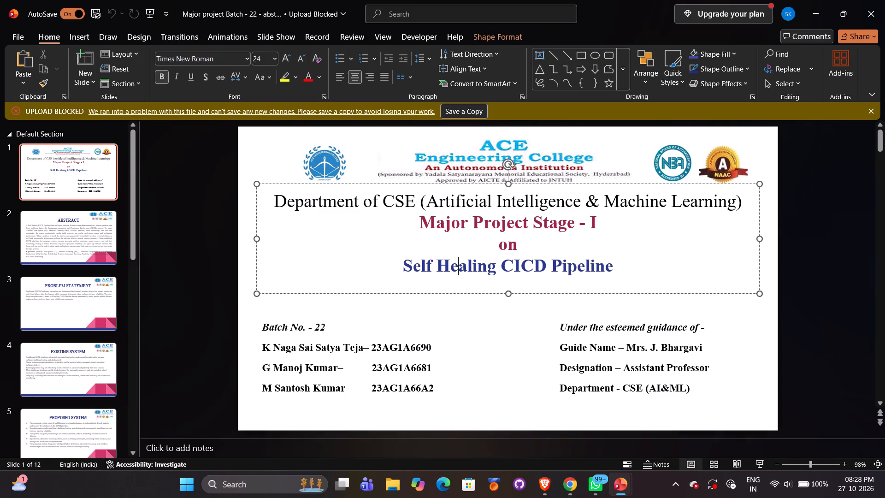
pyautogui.hotkey('ctrl', 'a')
pyautogui.click(482, 270)
pyautogui.hotkey('alt', 'Tab')
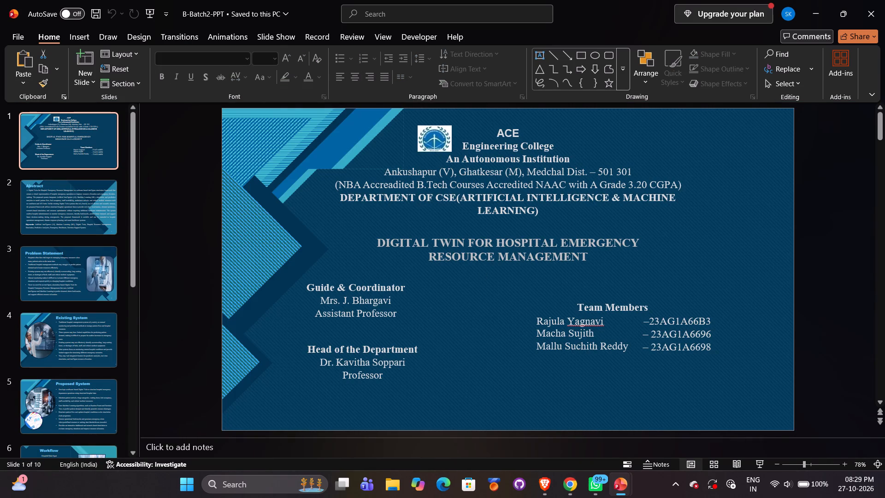
pyautogui.hotkey('alt', 'Tab')
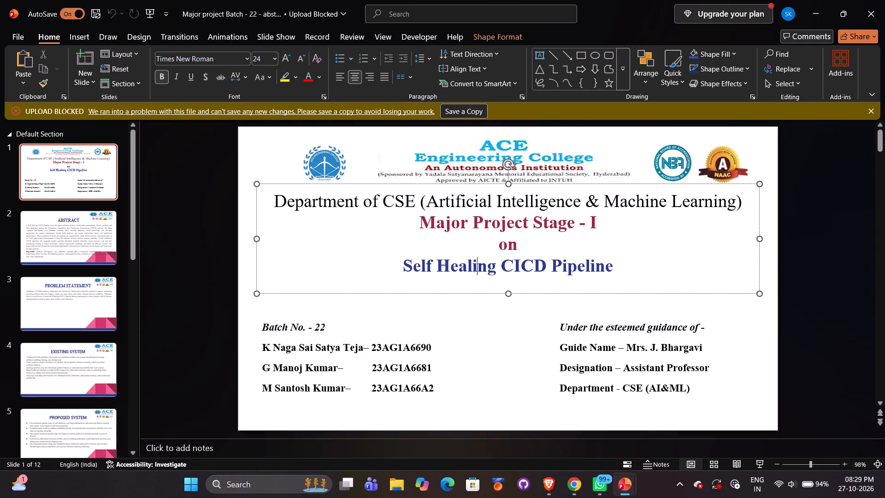
pyautogui.moveTo(617, 265); pyautogui.dragTo(414, 269)
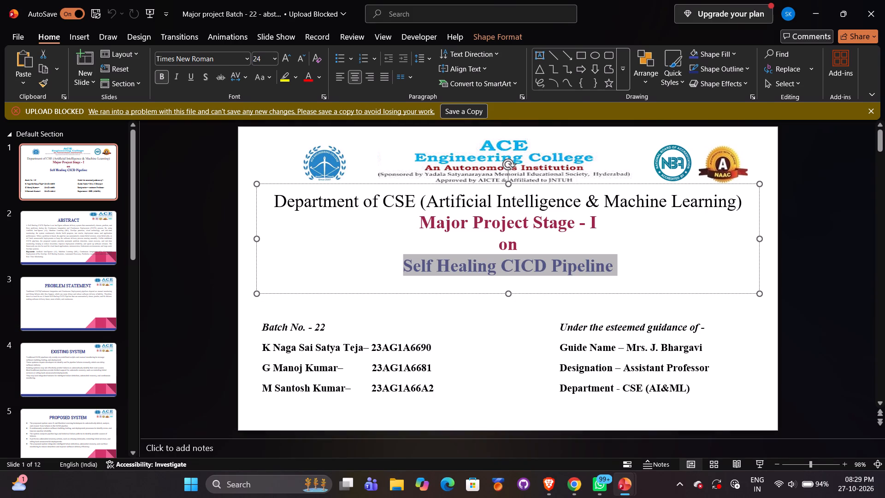
pyautogui.moveTo(414, 269); pyautogui.dragTo(413, 269)
pyautogui.hotkey('ctrl', 'c')
pyautogui.hotkey('alt', 'Tab')
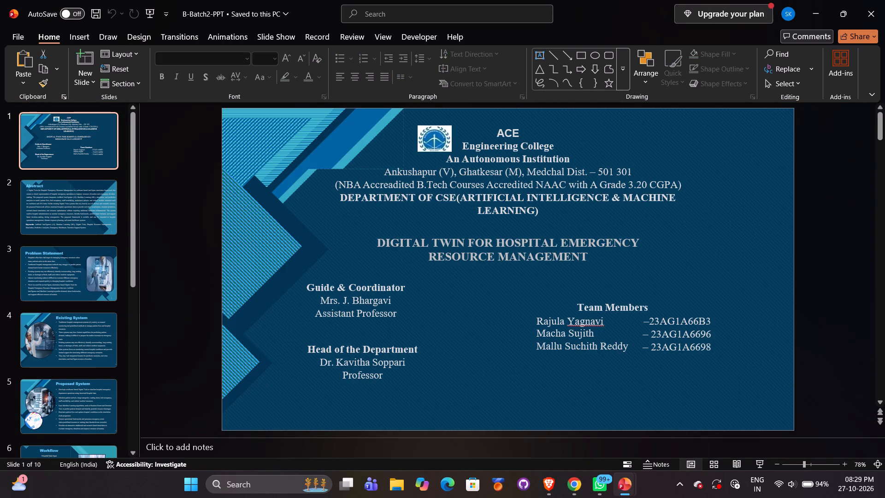
pyautogui.click(522, 256)
pyautogui.moveTo(588, 258); pyautogui.dragTo(393, 245)
pyautogui.hotkey('ctrl', 'v')
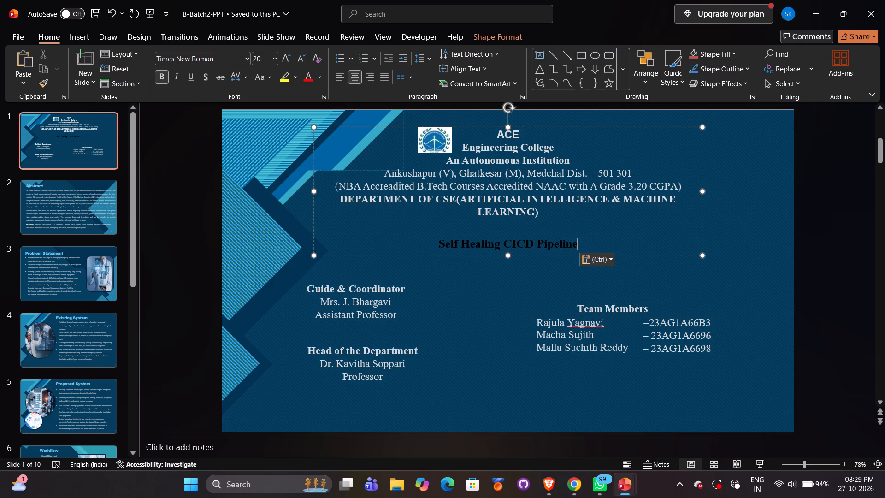
# Set the font colour of the "Self Healing CICD Pipeline" title to white.
pyautogui.click(315, 76)
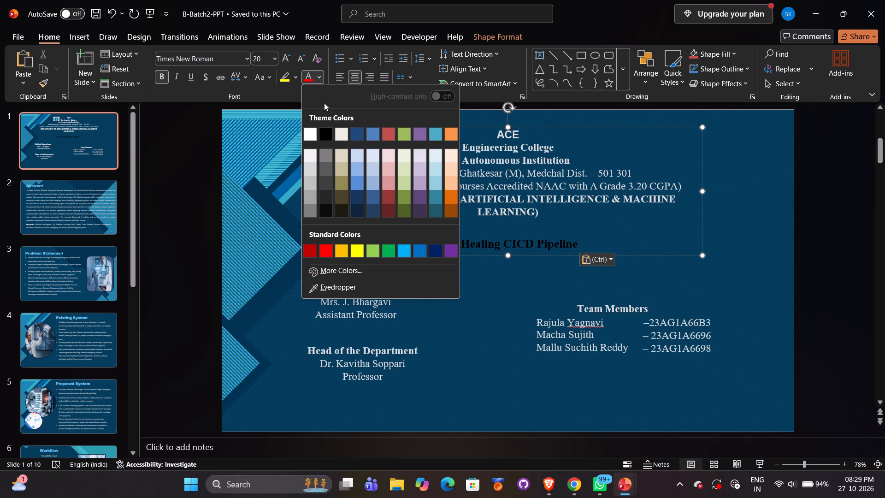
pyautogui.click(312, 136)
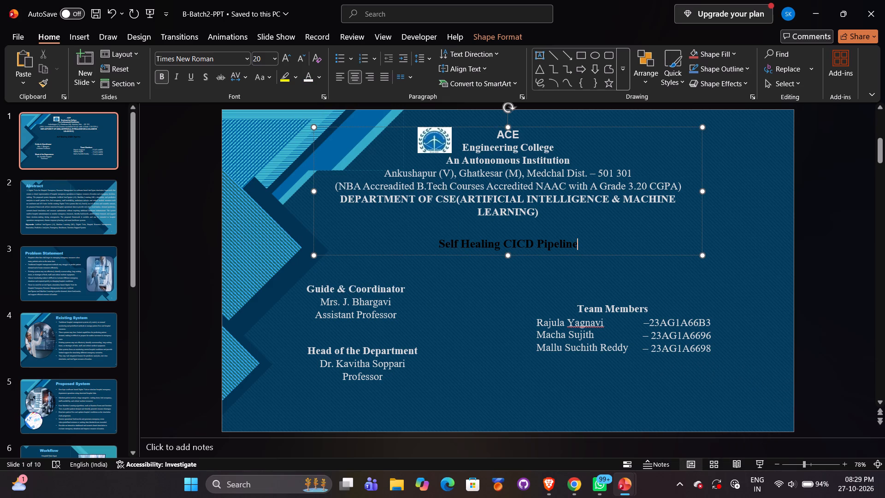
pyautogui.moveTo(581, 248); pyautogui.dragTo(441, 248)
pyautogui.click(306, 80)
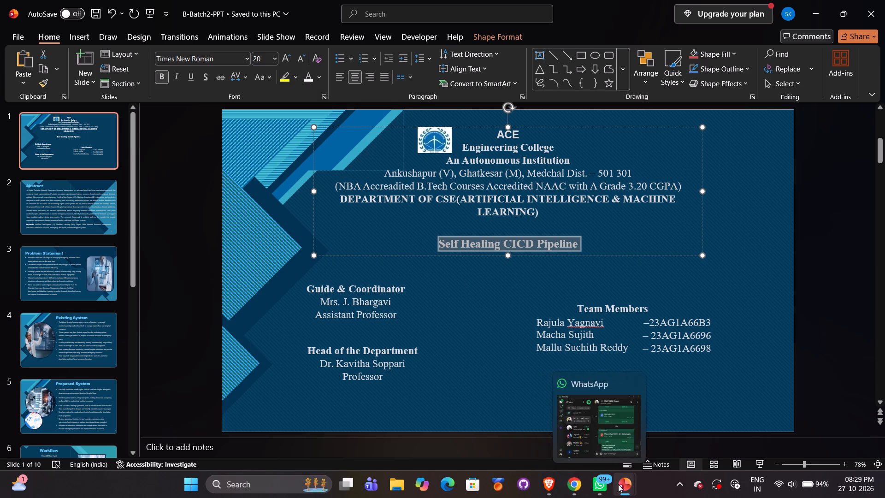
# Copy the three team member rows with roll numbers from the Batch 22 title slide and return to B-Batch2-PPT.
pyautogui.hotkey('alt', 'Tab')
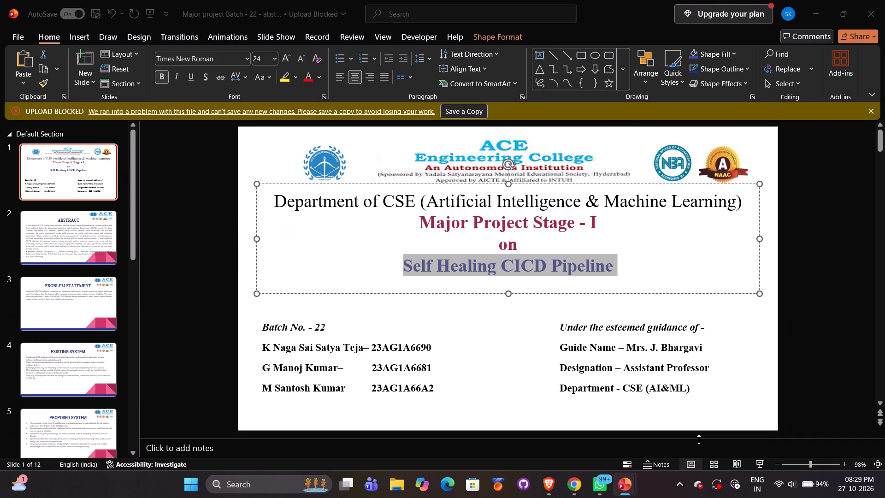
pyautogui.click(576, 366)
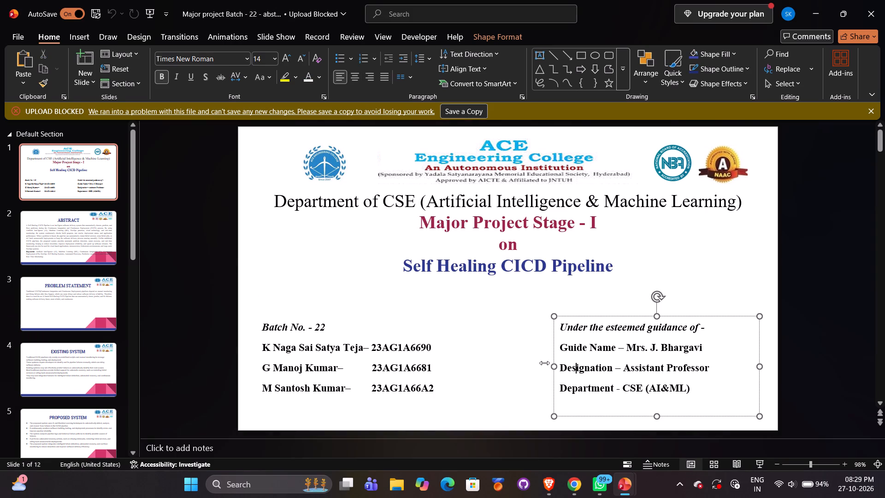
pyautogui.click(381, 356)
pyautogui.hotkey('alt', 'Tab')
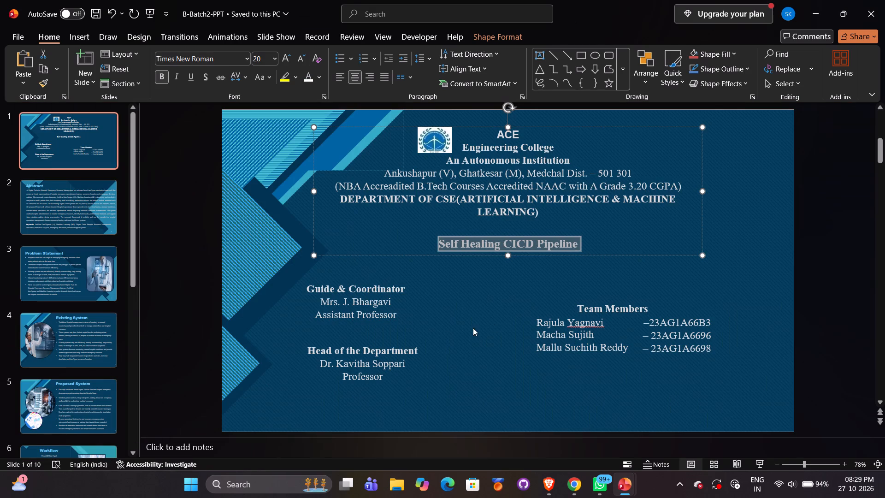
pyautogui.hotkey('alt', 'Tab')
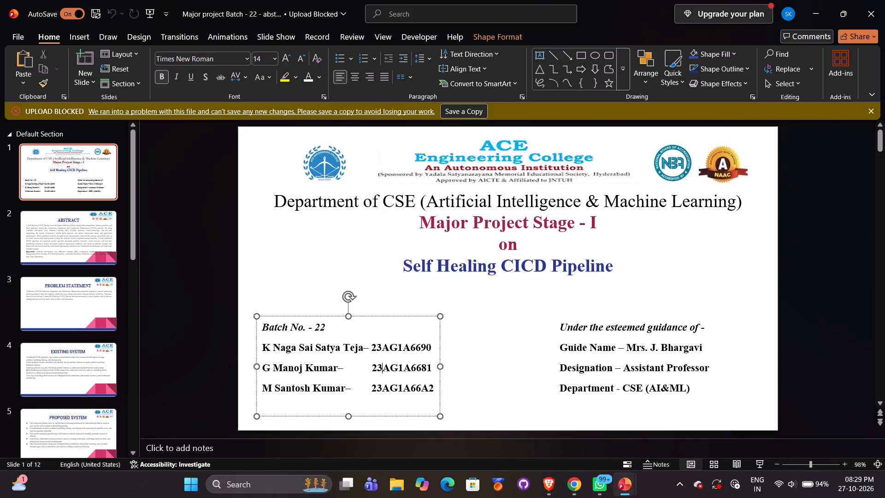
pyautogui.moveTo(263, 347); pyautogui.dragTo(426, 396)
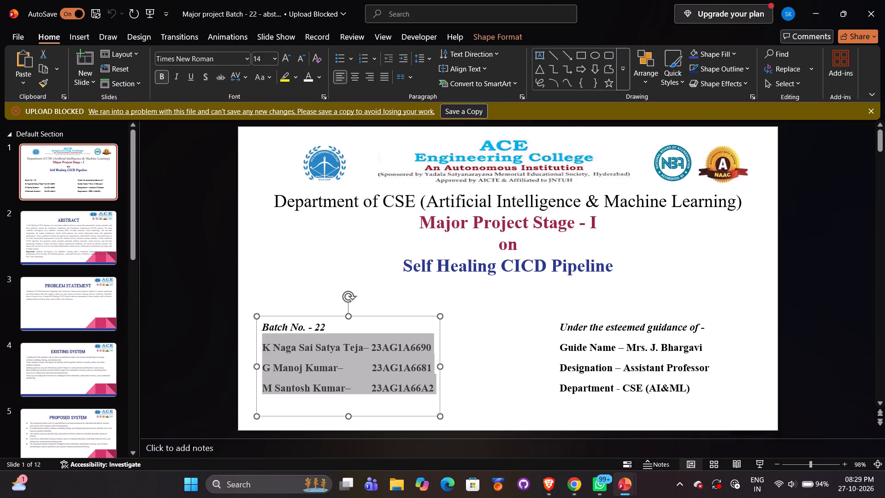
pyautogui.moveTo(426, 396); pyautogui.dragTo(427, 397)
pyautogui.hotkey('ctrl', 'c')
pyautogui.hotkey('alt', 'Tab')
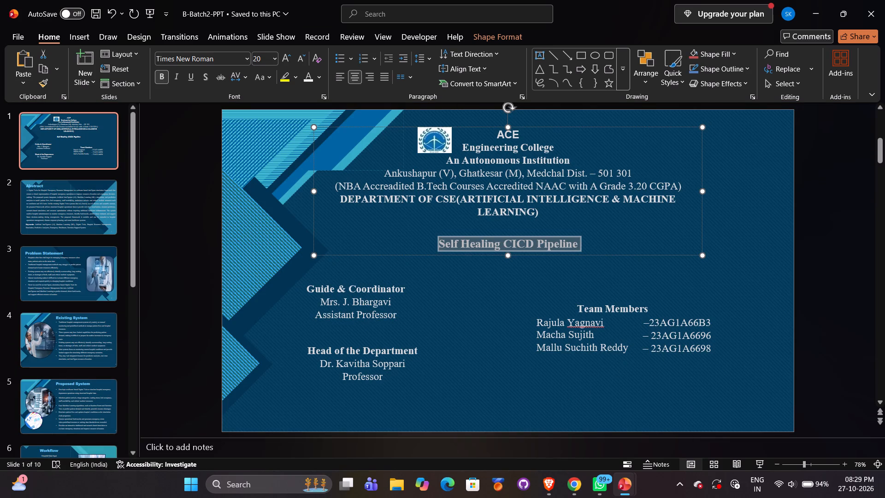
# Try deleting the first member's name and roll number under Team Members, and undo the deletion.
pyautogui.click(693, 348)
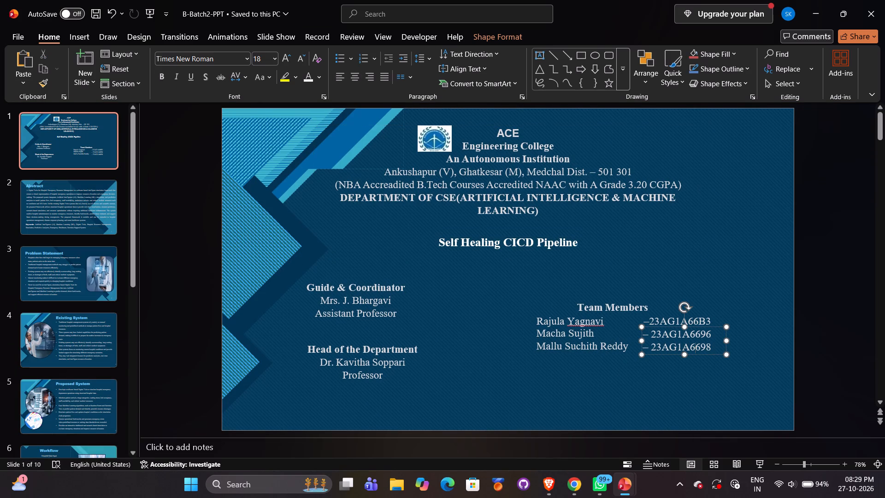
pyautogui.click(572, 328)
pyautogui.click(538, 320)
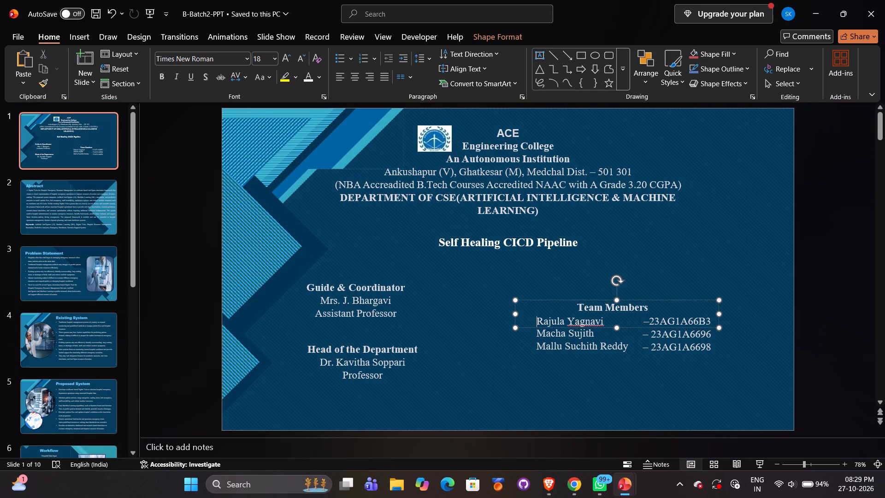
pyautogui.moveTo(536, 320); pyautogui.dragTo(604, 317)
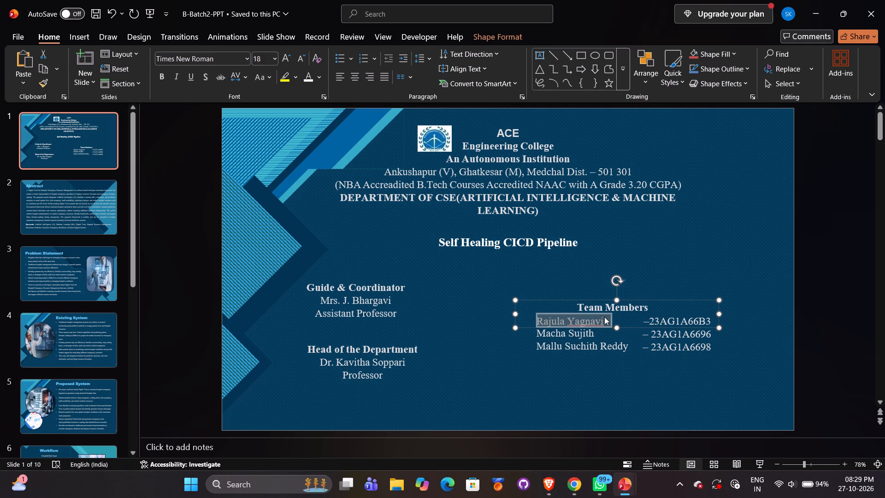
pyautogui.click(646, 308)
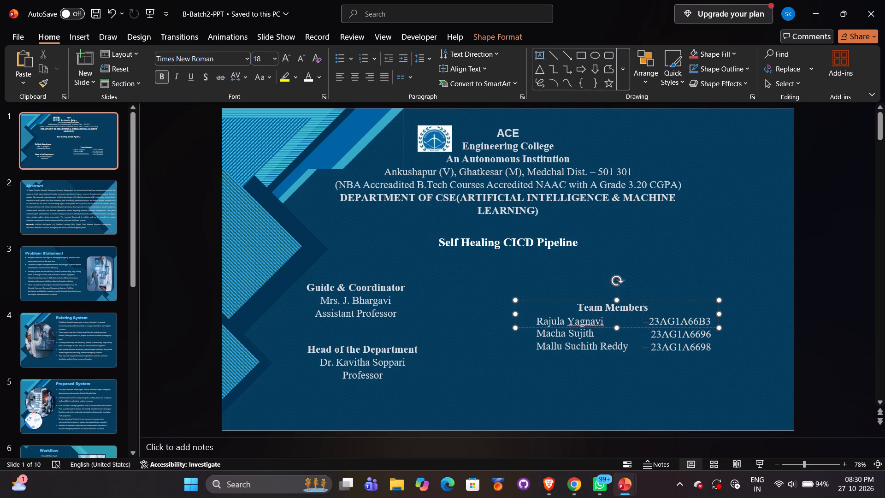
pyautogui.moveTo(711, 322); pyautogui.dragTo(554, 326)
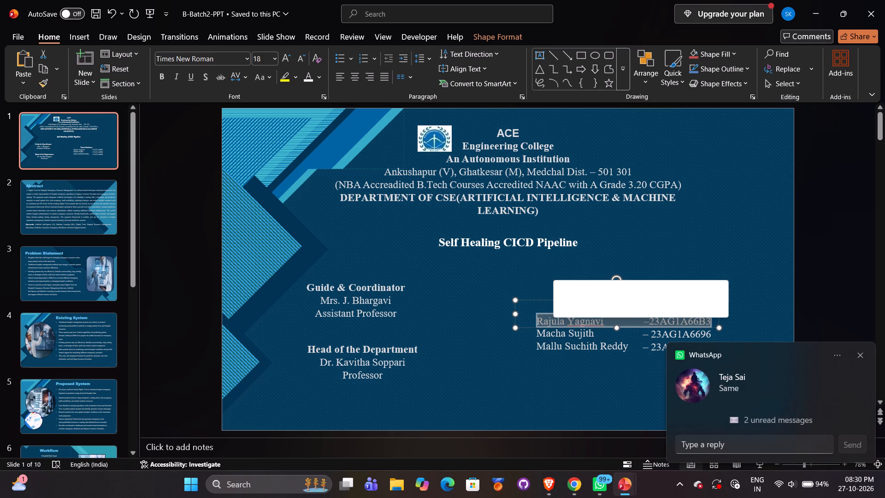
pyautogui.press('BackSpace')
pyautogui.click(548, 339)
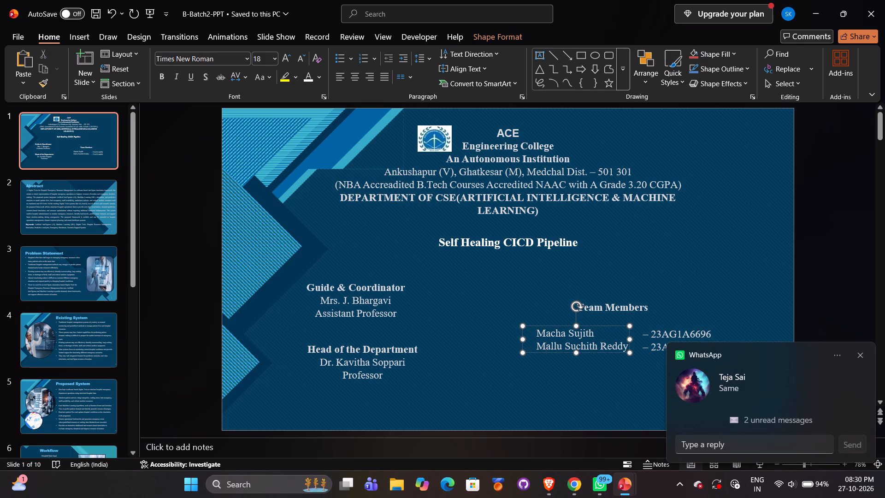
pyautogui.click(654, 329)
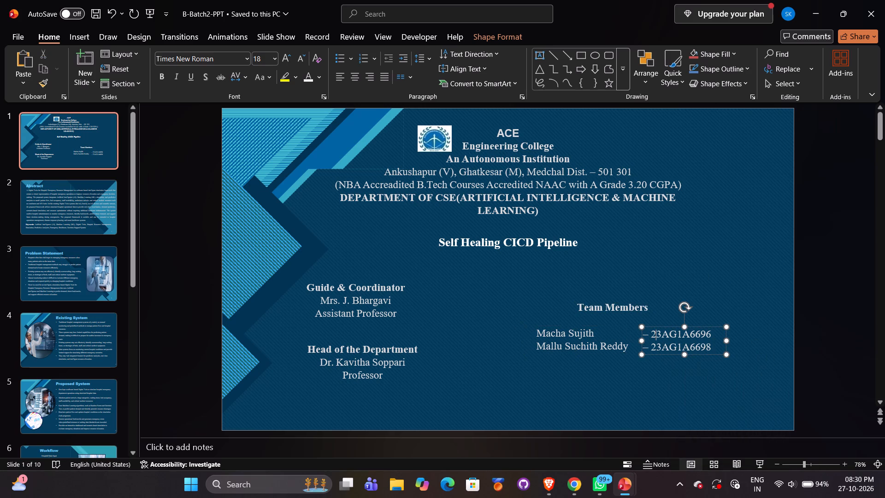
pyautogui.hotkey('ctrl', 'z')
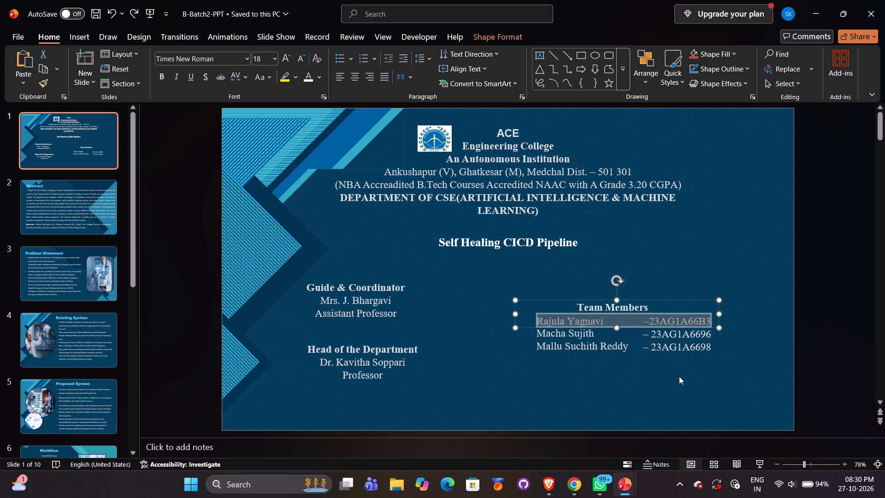
# Replace the first team member's name on B-Batch2-PPT's title slide with the first member's name copied from the Batch 22 slide.
pyautogui.click(603, 318)
pyautogui.hotkey('alt', 'Tab')
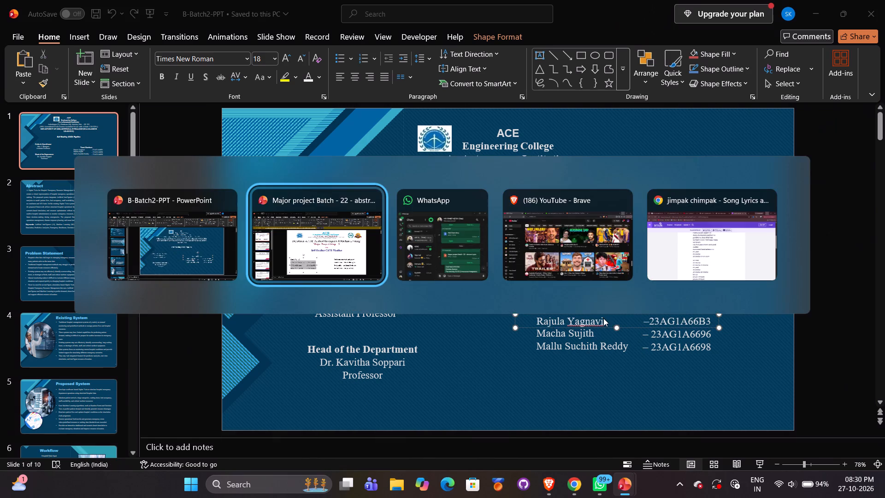
pyautogui.click(364, 349)
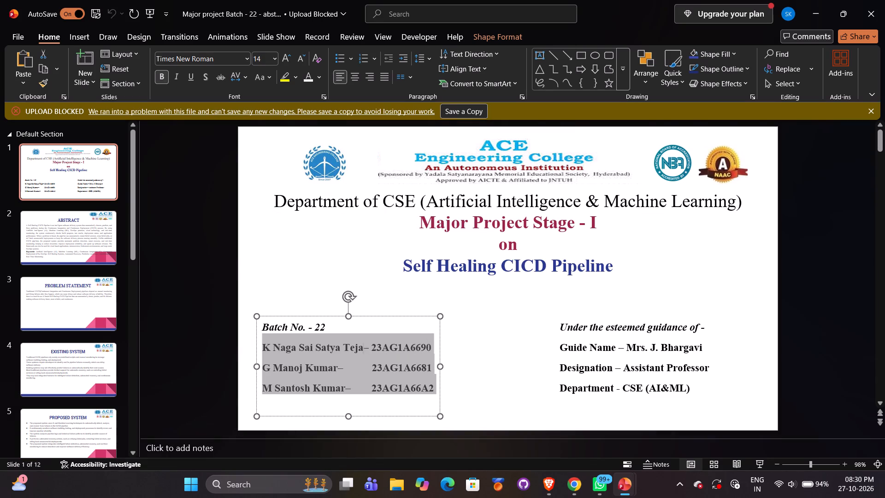
pyautogui.moveTo(364, 349); pyautogui.dragTo(270, 349)
pyautogui.hotkey('ctrl', 'c')
pyautogui.hotkey('alt', 'Tab')
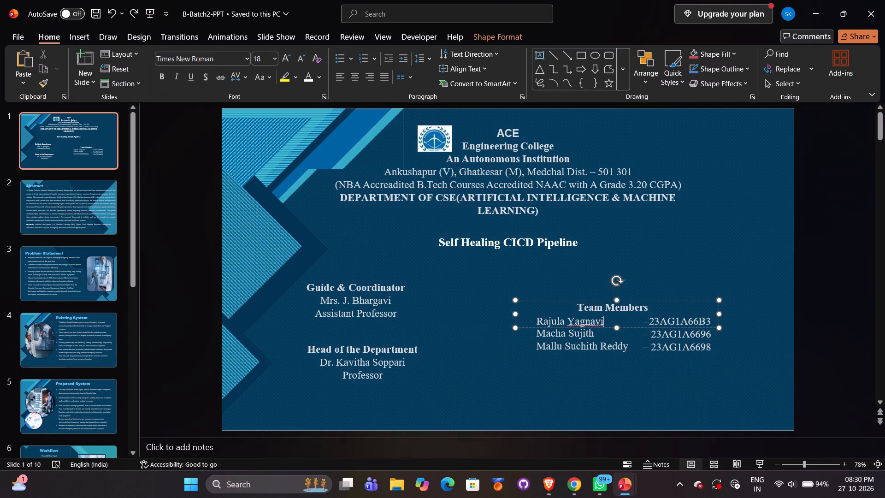
pyautogui.hotkey('shift', 'Left')
pyautogui.hotkey('shift', 'Left')
pyautogui.hotkey('shift', 'Left')
pyautogui.hotkey('shift', 'Left')
pyautogui.hotkey('shift', 'Left')
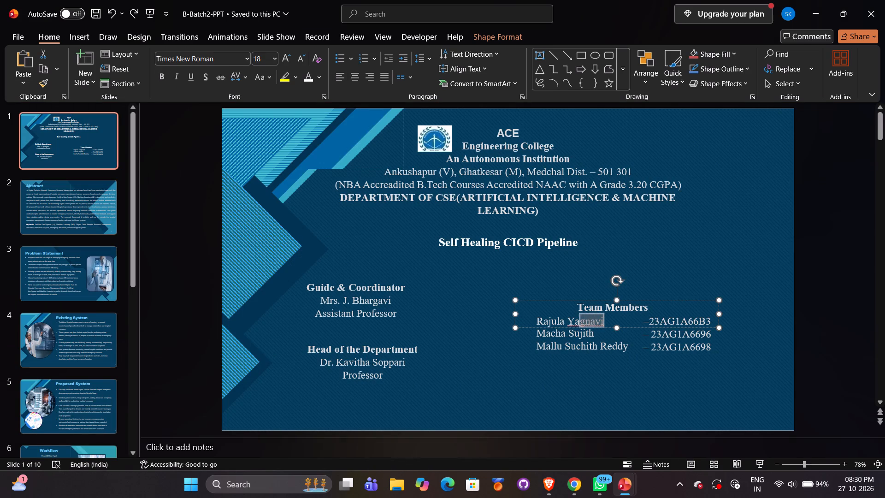
pyautogui.hotkey('shift', 'Left')
pyautogui.hotkey('shift', 'Left')
pyautogui.hotkey('shift', 'Left')
pyautogui.hotkey('shift', 'Left')
pyautogui.hotkey('shift', 'Left')
pyautogui.hotkey('shift', 'Left')
pyautogui.hotkey('shift', 'Left')
pyautogui.hotkey('shift', 'Left')
pyautogui.hotkey('shift', 'Left')
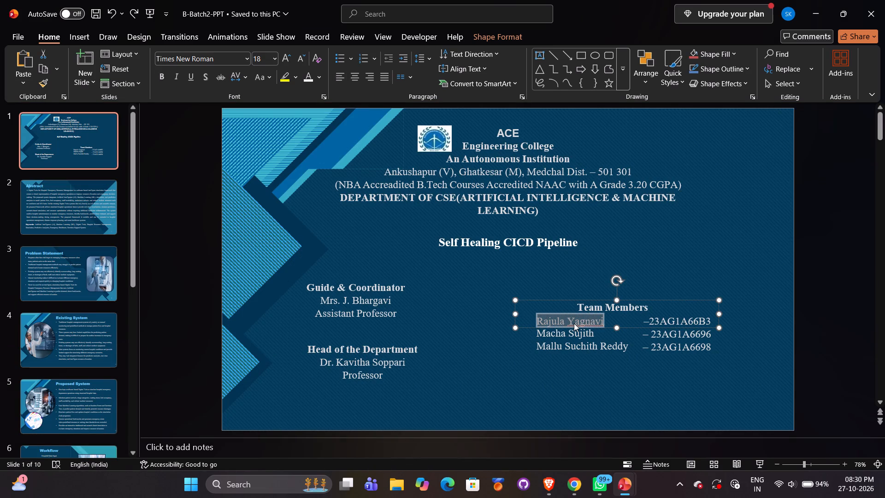
pyautogui.press('BackSpace')
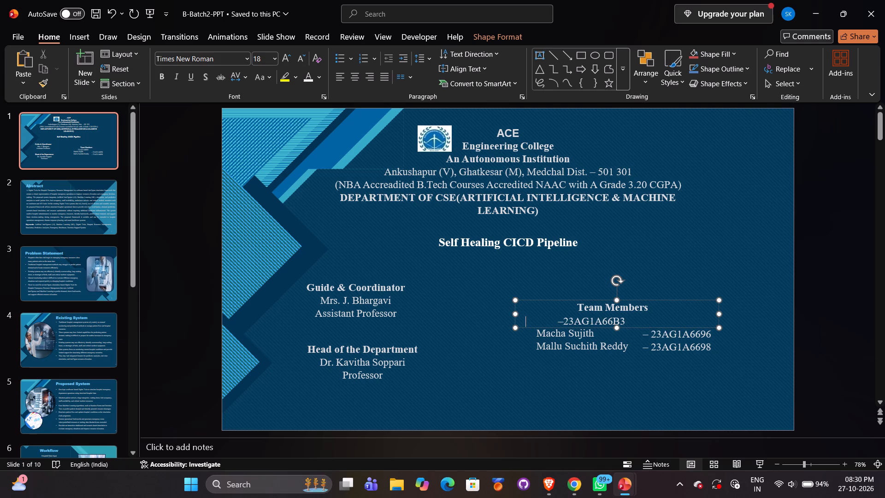
pyautogui.hotkey('ctrl', 'v')
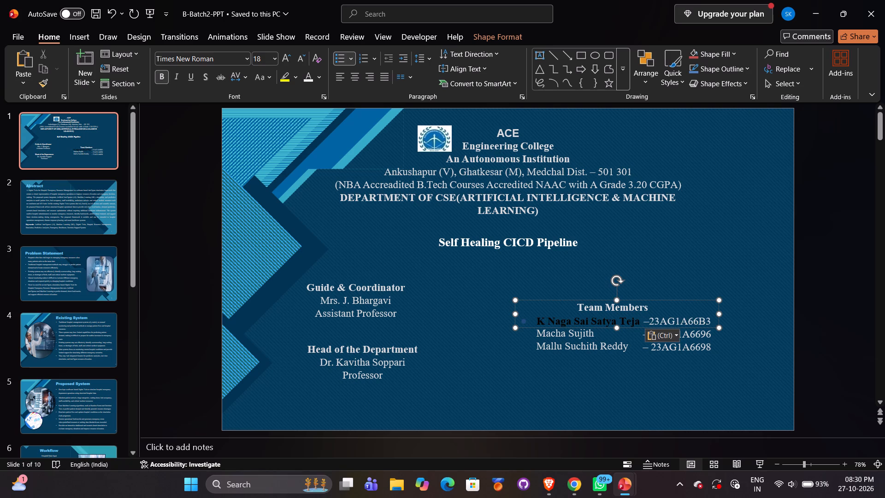
# Set the font colour of the first team member's name under Team Members to white.
pyautogui.hotkey('shift', 'Left')
pyautogui.hotkey('shift', 'Left')
pyautogui.hotkey('shift', 'Left')
pyautogui.hotkey('shift', 'Left')
pyautogui.hotkey('shift', 'Left')
pyautogui.hotkey('shift', 'Left')
pyautogui.hotkey('shift', 'Left')
pyautogui.hotkey('shift', 'Left')
pyautogui.hotkey('shift', 'Left')
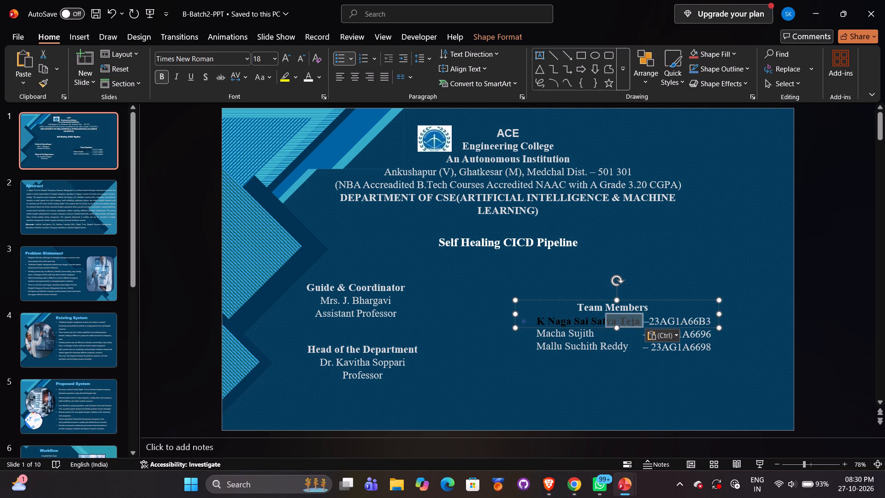
pyautogui.hotkey('shift', 'Left')
pyautogui.hotkey('shift', 'Left')
pyautogui.hotkey('shift', 'Left')
pyautogui.hotkey('shift', 'Left')
pyautogui.hotkey('shift', 'Left')
pyautogui.hotkey('shift', 'Left')
pyautogui.hotkey('shift', 'Left')
pyautogui.hotkey('shift', 'Left')
pyautogui.hotkey('shift', 'Left')
pyautogui.hotkey('shift', 'Left')
pyautogui.hotkey('shift', 'Left')
pyautogui.hotkey('shift', 'Left')
pyautogui.hotkey('shift', 'Left')
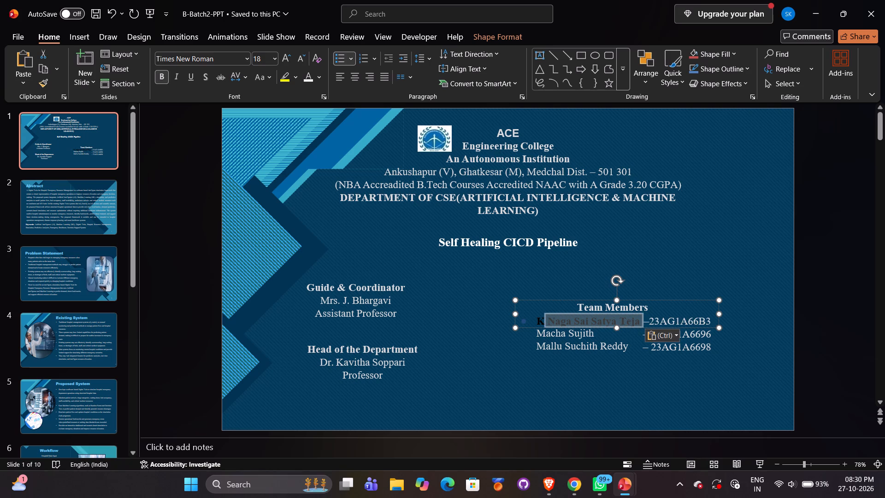
pyautogui.click(309, 80)
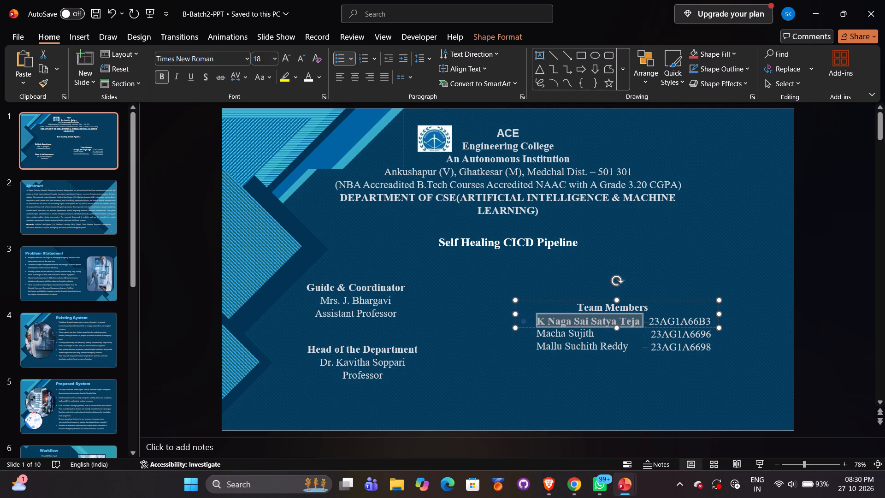
# Replace the last two characters of the first team member's roll number with 90.
pyautogui.click(709, 321)
pyautogui.press('BackSpace')
pyautogui.press('BackSpace')
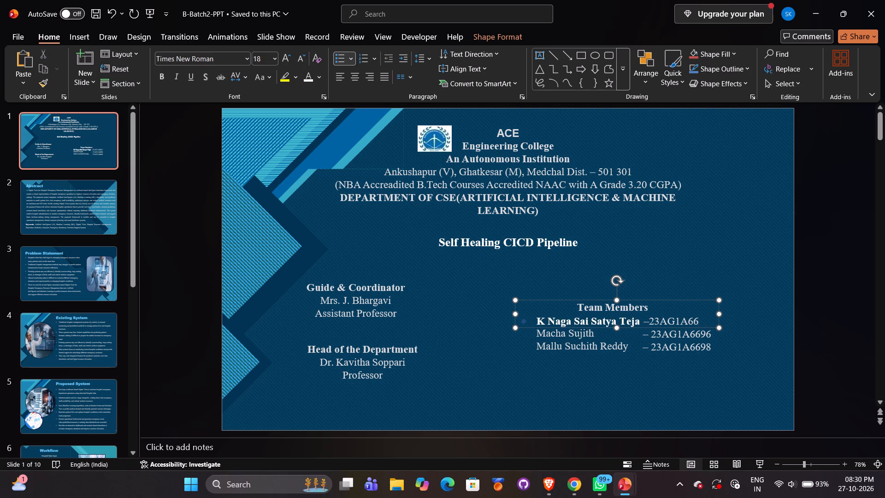
pyautogui.write('90')
# Copy the second team member's name from the Batch 22 title slide and return to B-Batch2-PPT.
pyautogui.hotkey('alt', 'Tab')
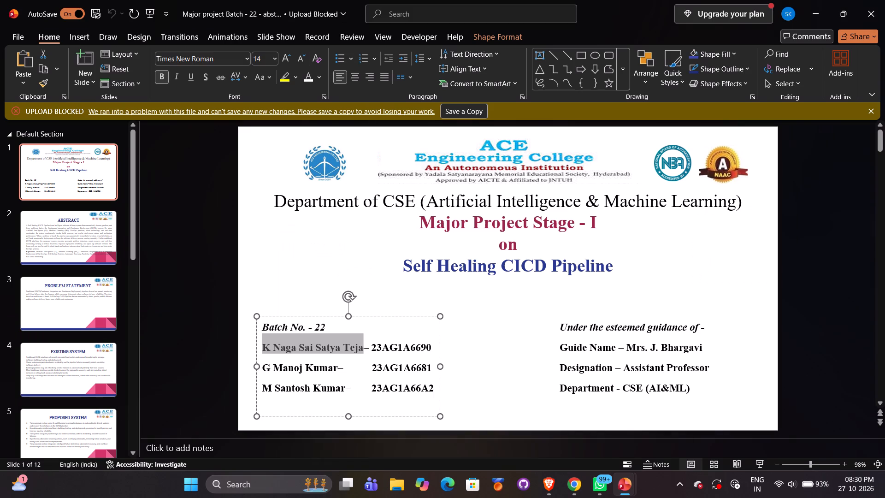
pyautogui.click(337, 369)
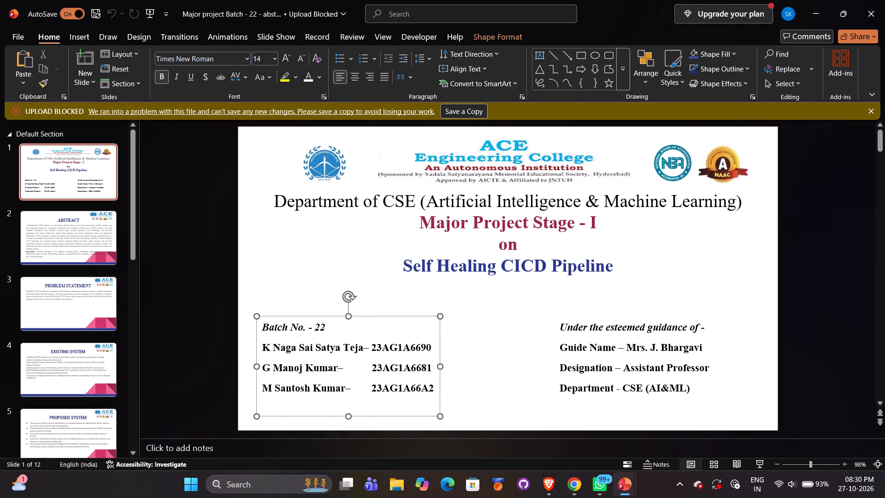
pyautogui.moveTo(336, 372); pyautogui.dragTo(263, 370)
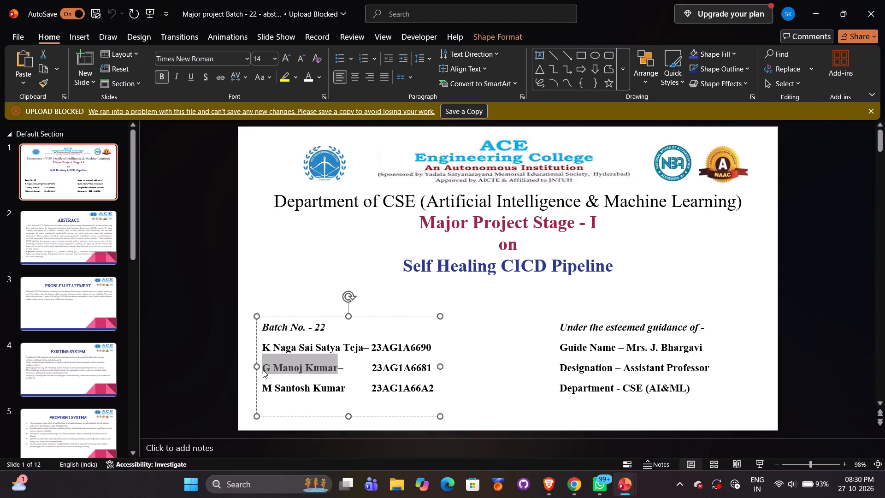
pyautogui.hotkey('ctrl', 'c')
pyautogui.hotkey('alt', 'Tab')
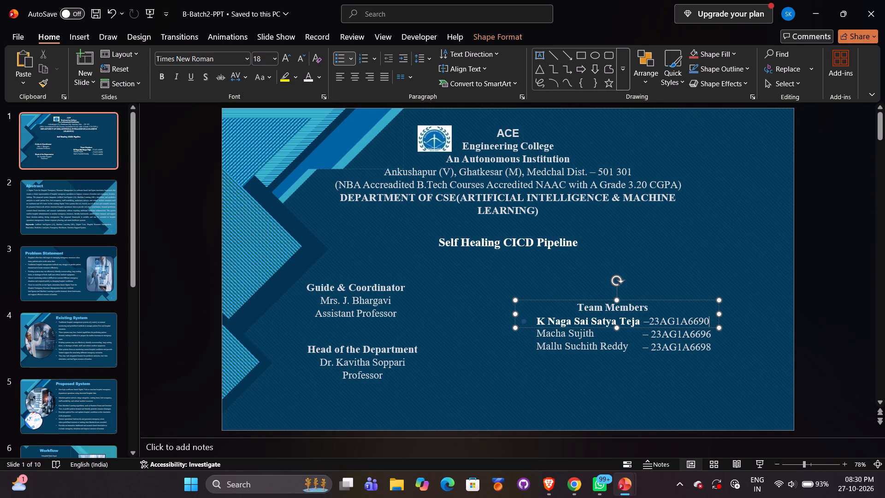
# Remove the bold formatting from the first team member's name under Team Members.
pyautogui.click(584, 334)
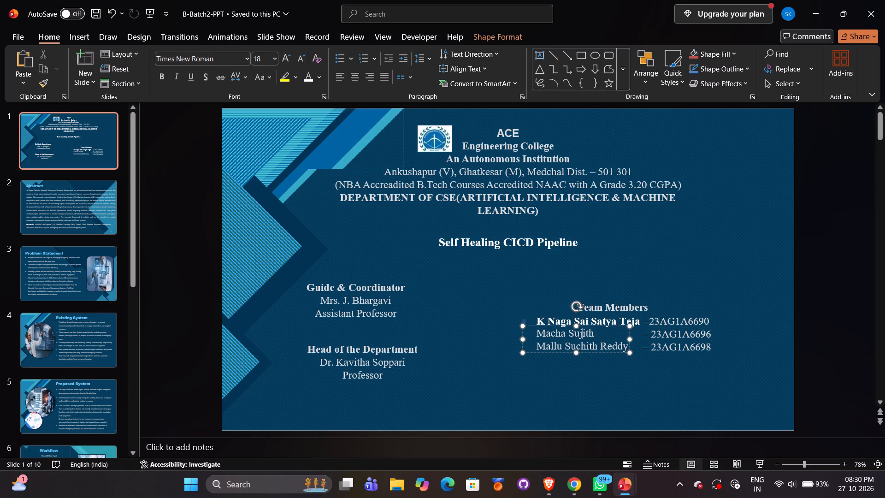
pyautogui.click(606, 322)
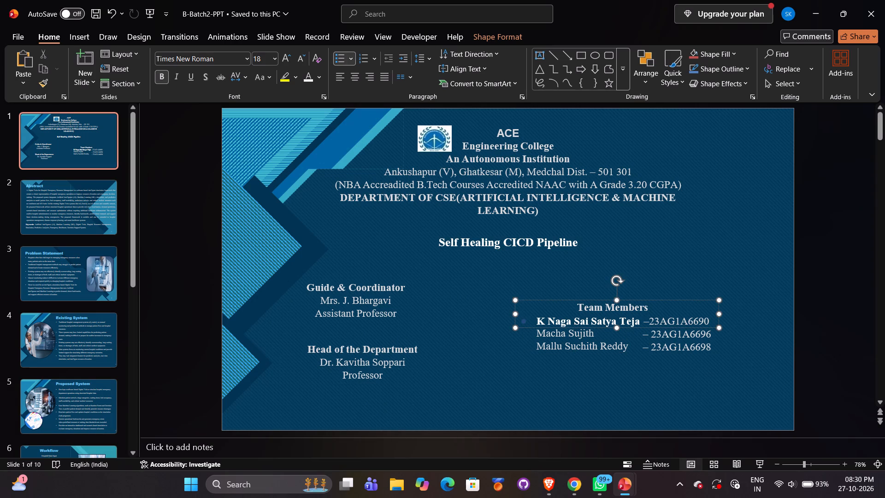
pyautogui.moveTo(640, 322); pyautogui.dragTo(538, 323)
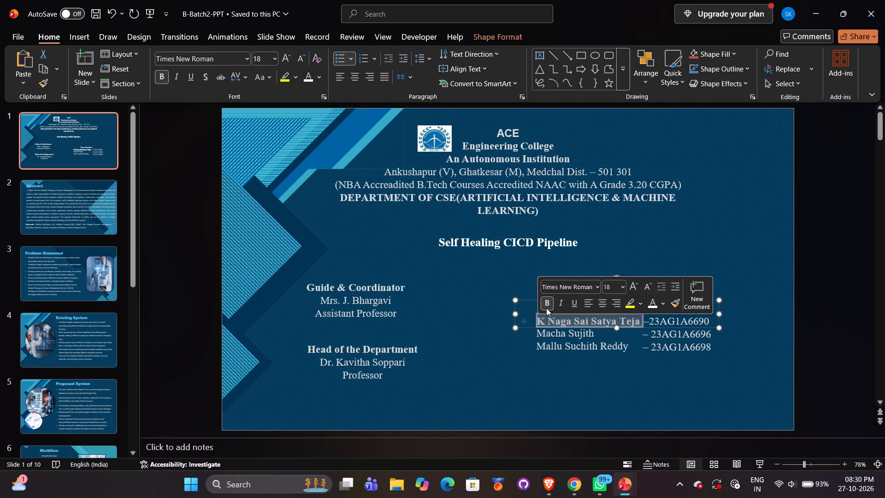
pyautogui.click(546, 305)
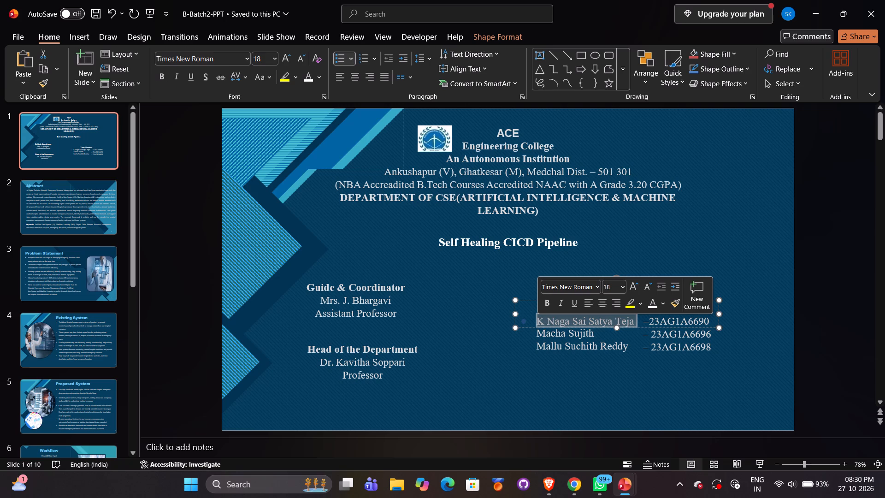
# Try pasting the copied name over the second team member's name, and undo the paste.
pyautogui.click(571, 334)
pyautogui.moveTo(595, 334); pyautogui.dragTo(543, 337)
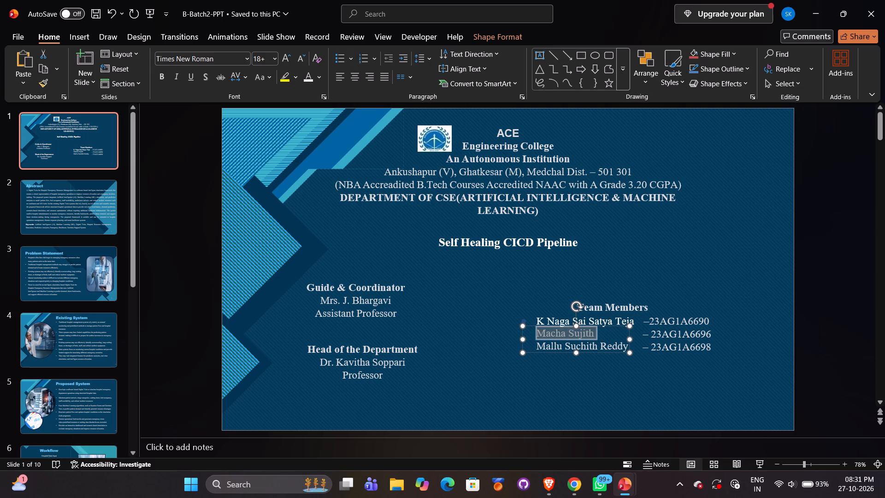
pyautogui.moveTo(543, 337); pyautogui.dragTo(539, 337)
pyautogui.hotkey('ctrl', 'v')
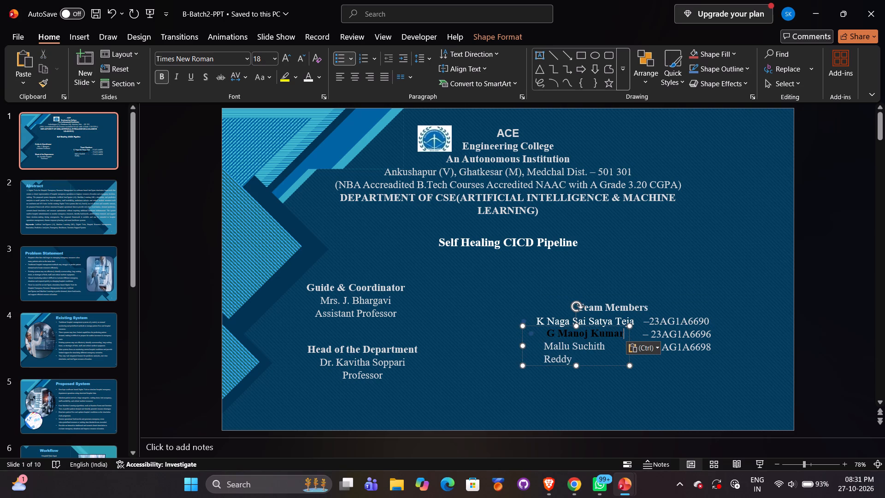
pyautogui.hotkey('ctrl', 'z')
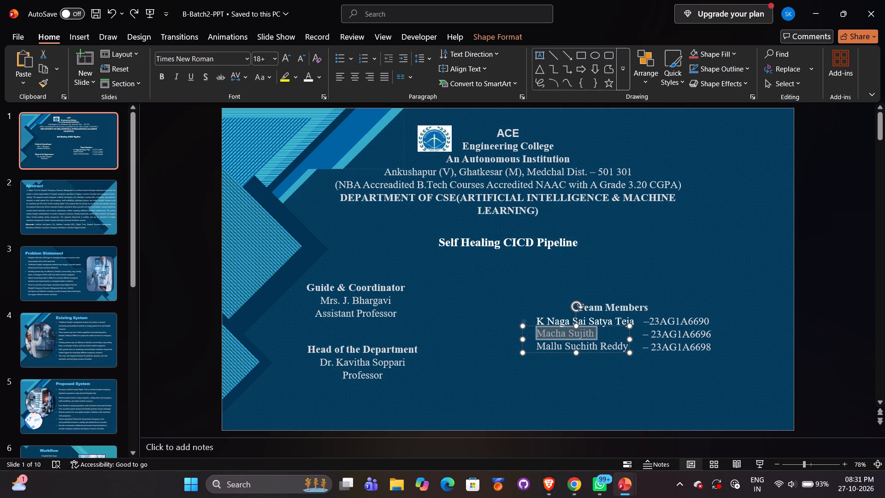
# Replace the second team member's name with the copied one, keeping the third member's name on a separate line below.
pyautogui.press('BackSpace')
pyautogui.hotkey('ctrl', 'v')
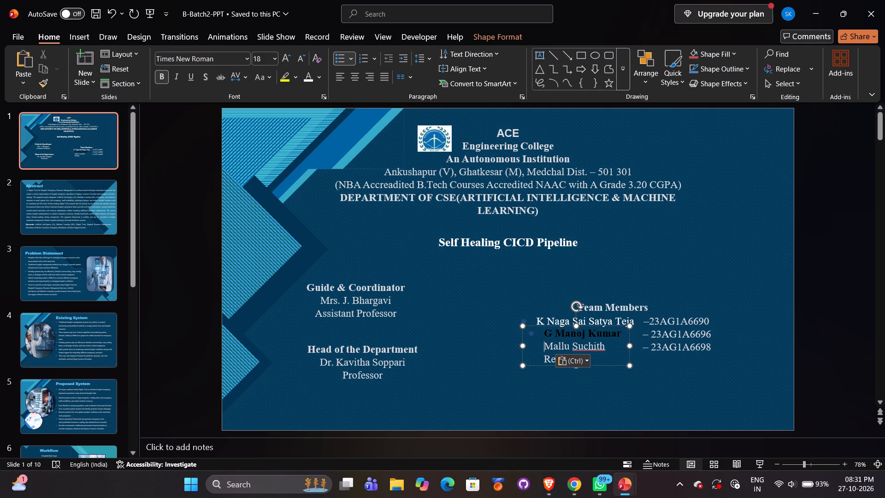
pyautogui.hotkey('ctrl', 'z')
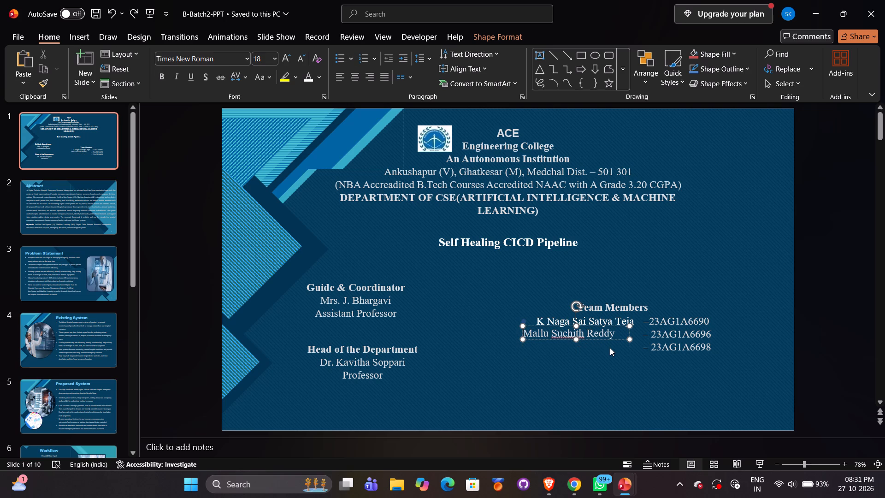
pyautogui.press('Return')
pyautogui.press('Up')
pyautogui.hotkey('ctrl', 'v')
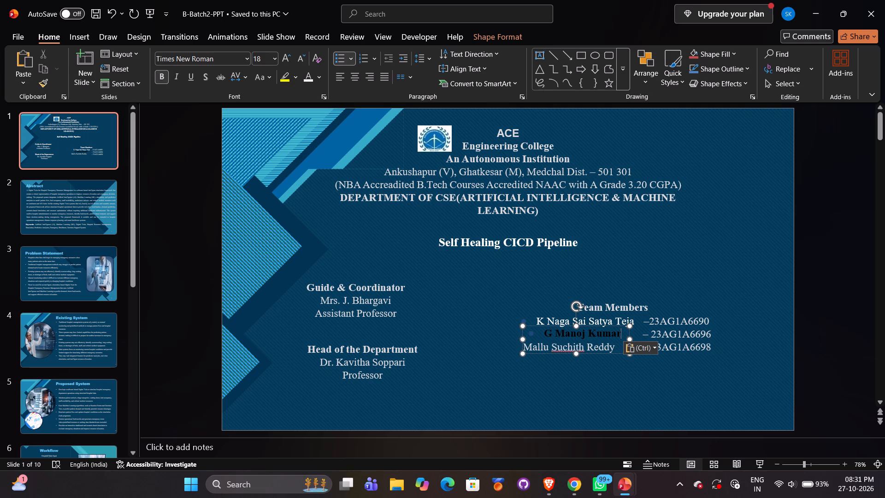
# Set the second team member's name to white and remove its bold formatting.
pyautogui.moveTo(621, 334); pyautogui.dragTo(549, 338)
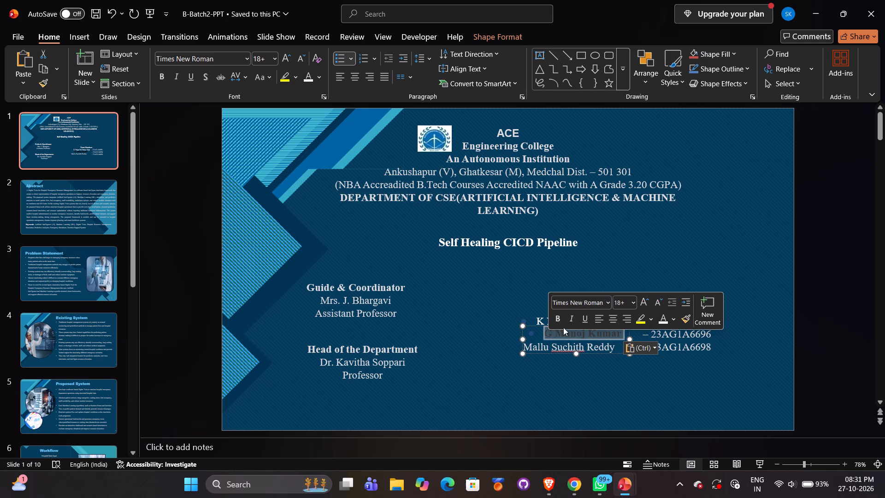
pyautogui.click(660, 319)
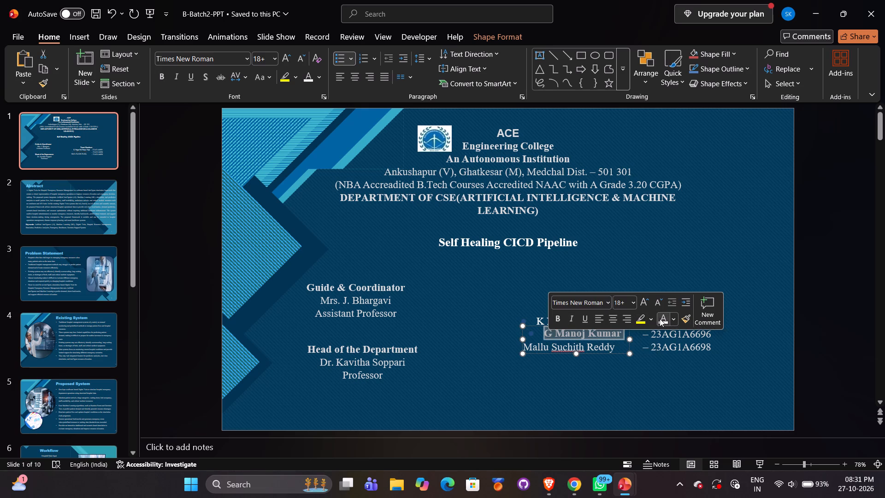
pyautogui.click(587, 376)
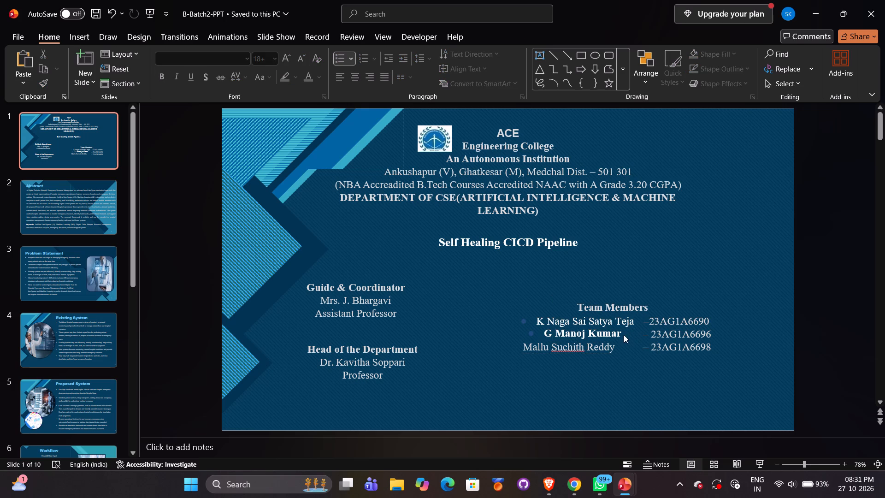
pyautogui.moveTo(621, 333); pyautogui.dragTo(543, 336)
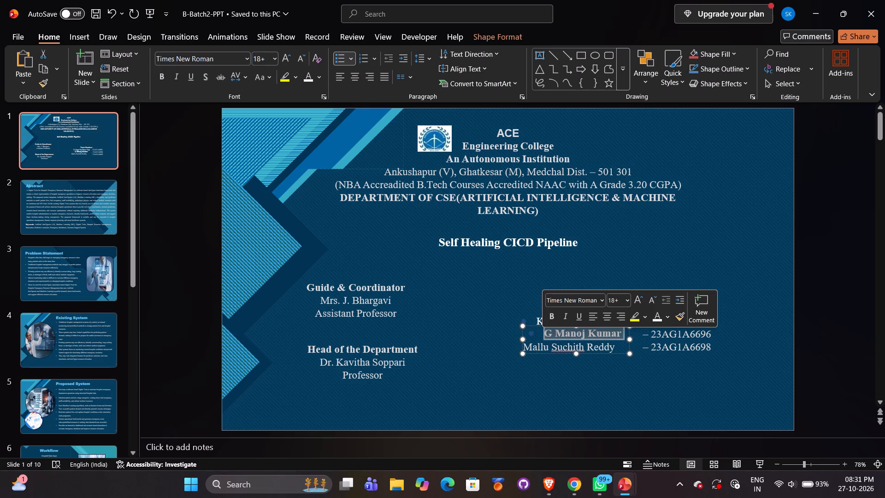
pyautogui.click(551, 317)
pyautogui.click(562, 354)
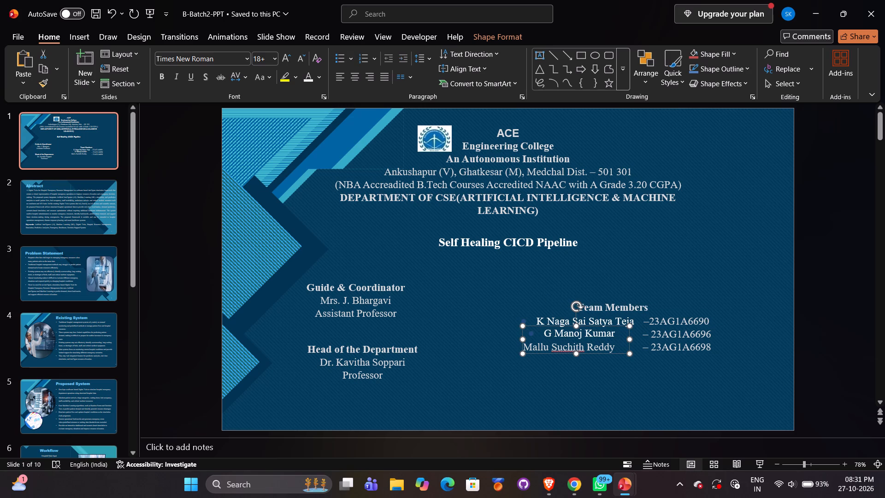
pyautogui.click(651, 384)
# Replace the third team member's name on B-Batch2-PPT's title slide with the third member's name copied from the Batch 22 slide.
pyautogui.click(608, 347)
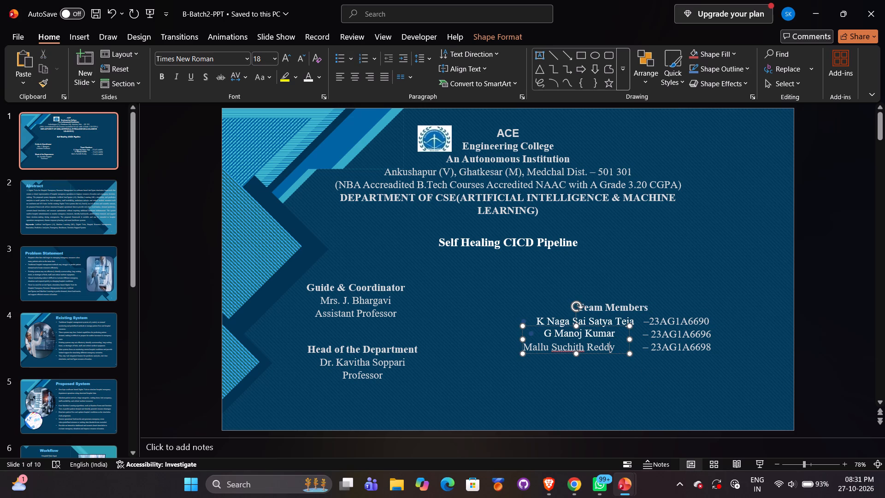
pyautogui.click(615, 348)
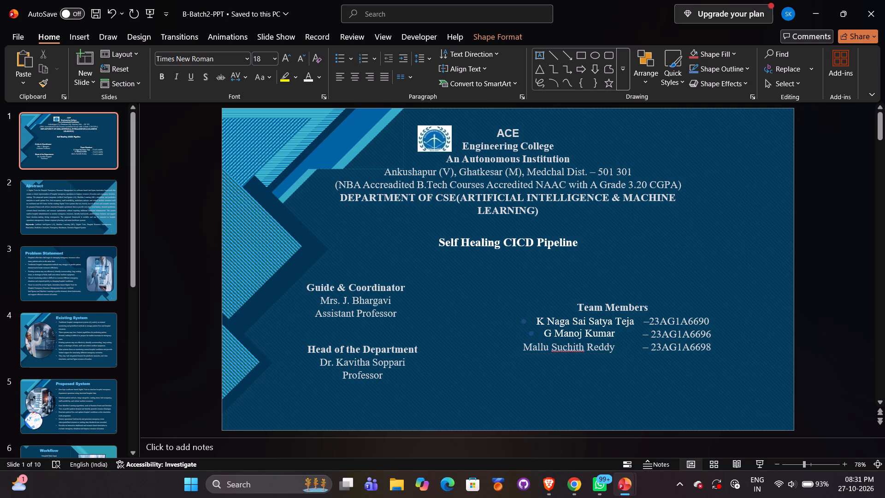
pyautogui.click(610, 348)
pyautogui.hotkey('alt', 'Tab')
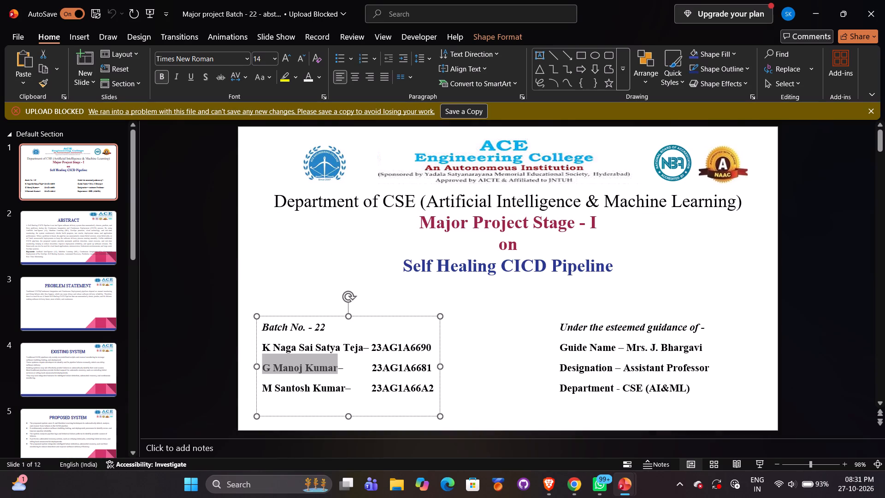
pyautogui.moveTo(344, 391); pyautogui.dragTo(268, 388)
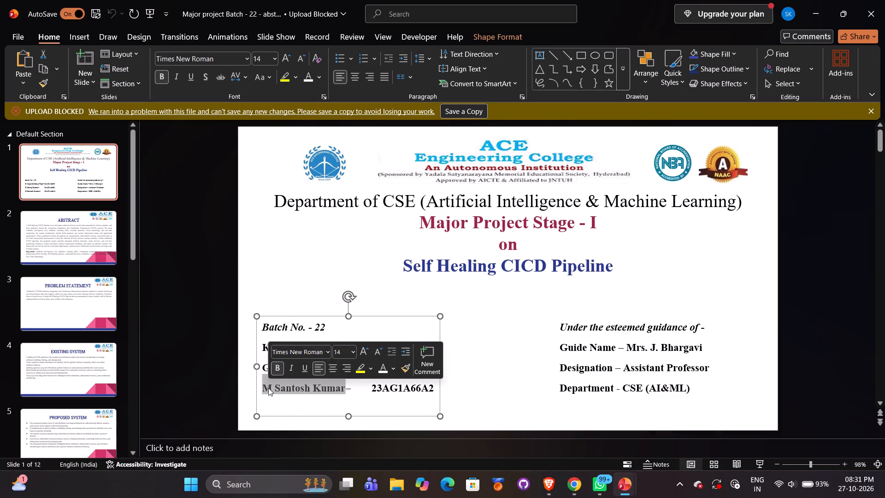
pyautogui.hotkey('ctrl', 'c')
pyautogui.hotkey('alt', 'Tab')
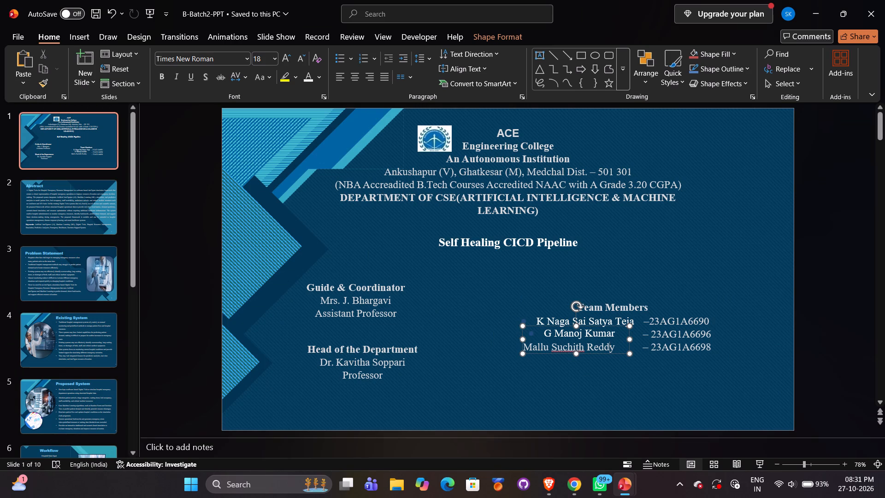
pyautogui.click(614, 348)
pyautogui.moveTo(614, 348); pyautogui.dragTo(563, 353)
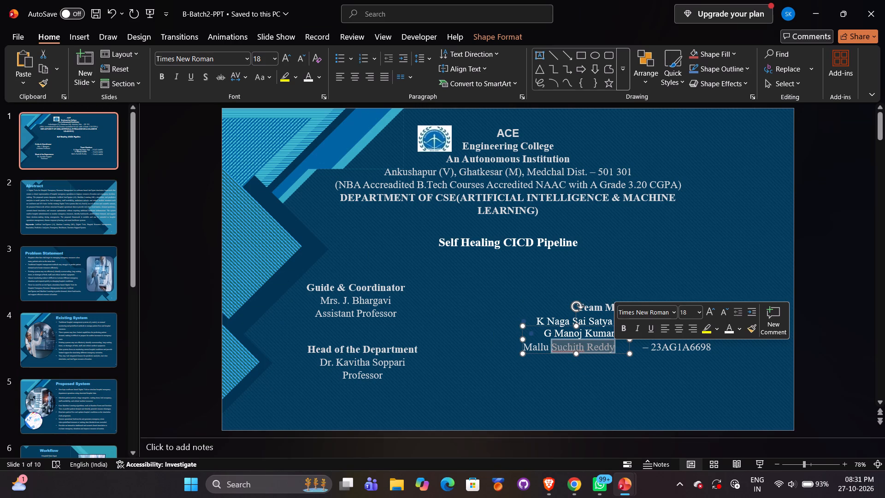
pyautogui.moveTo(563, 353); pyautogui.dragTo(538, 354)
pyautogui.hotkey('ctrl', 'v')
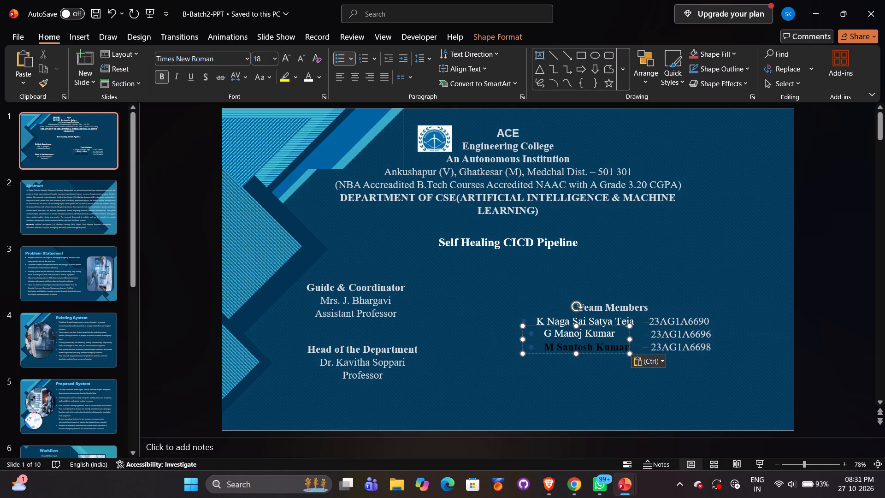
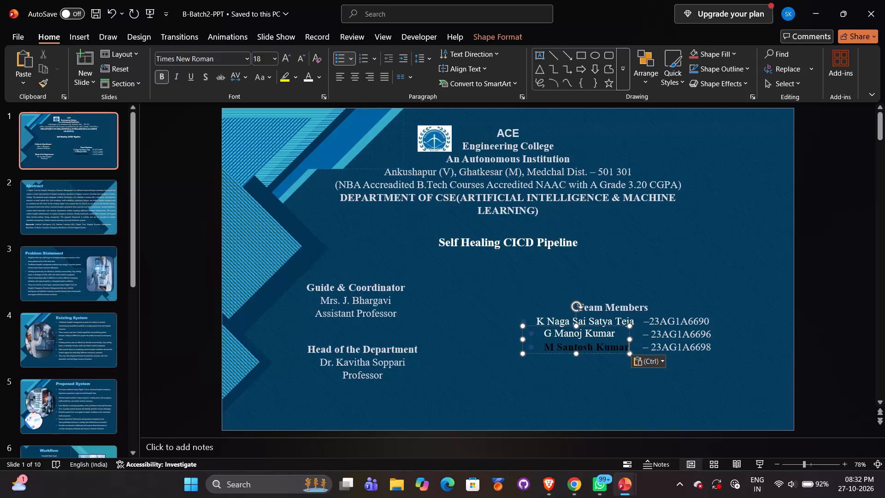
# Remove the bold formatting from the third team member's name on the title slide and set its font colour to white.
pyautogui.click(622, 346)
pyautogui.click(716, 306)
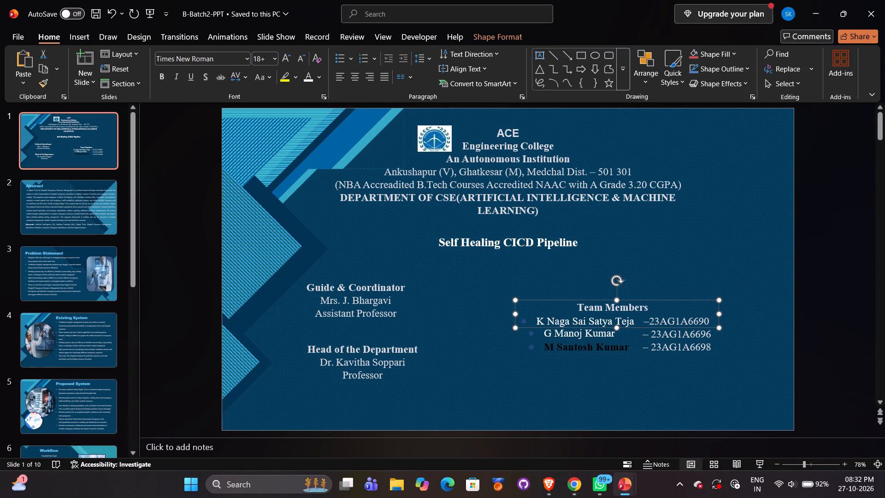
pyautogui.moveTo(629, 348); pyautogui.dragTo(547, 350)
pyautogui.click(555, 332)
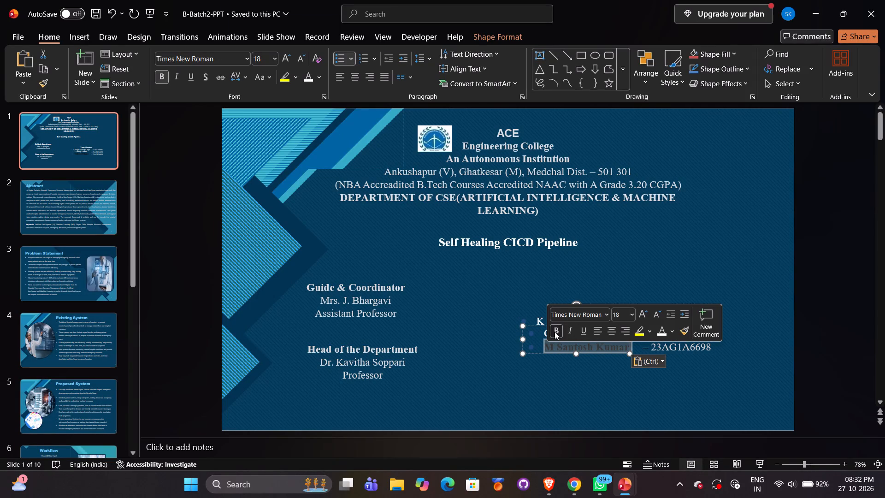
pyautogui.click(660, 330)
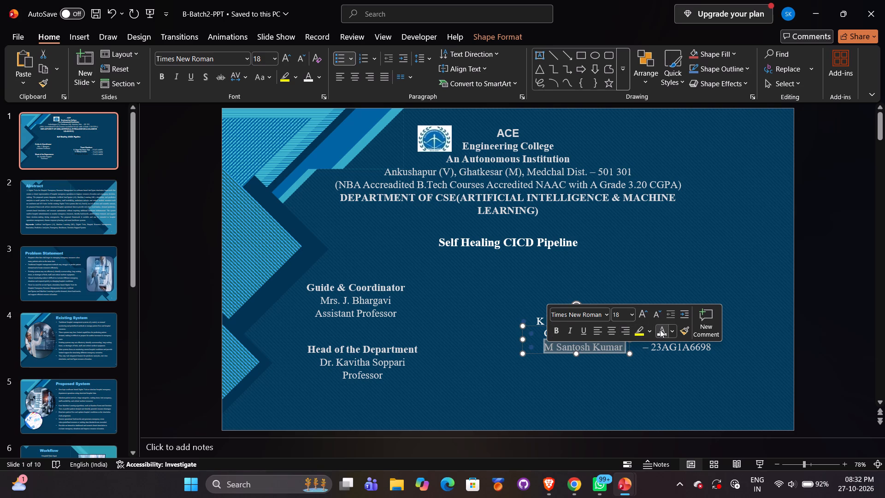
pyautogui.click(627, 376)
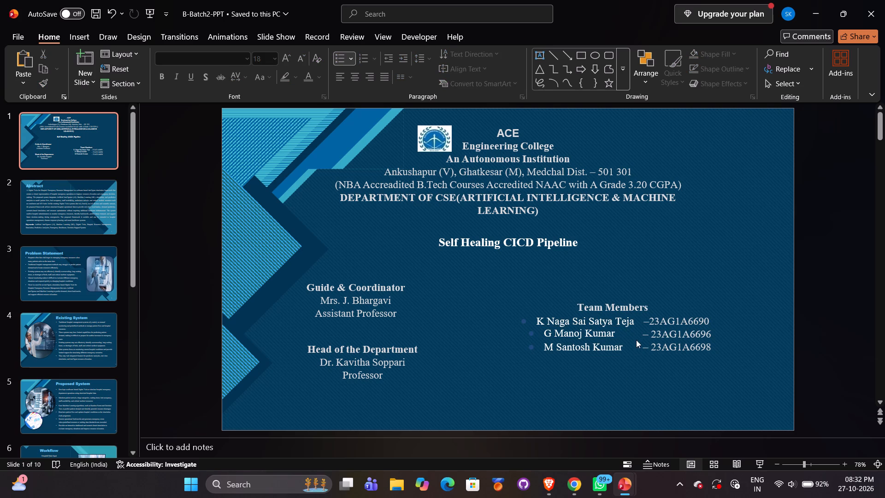
# Remove the bullet before the first team member's name and indent the line with eight spaces instead.
pyautogui.click(533, 323)
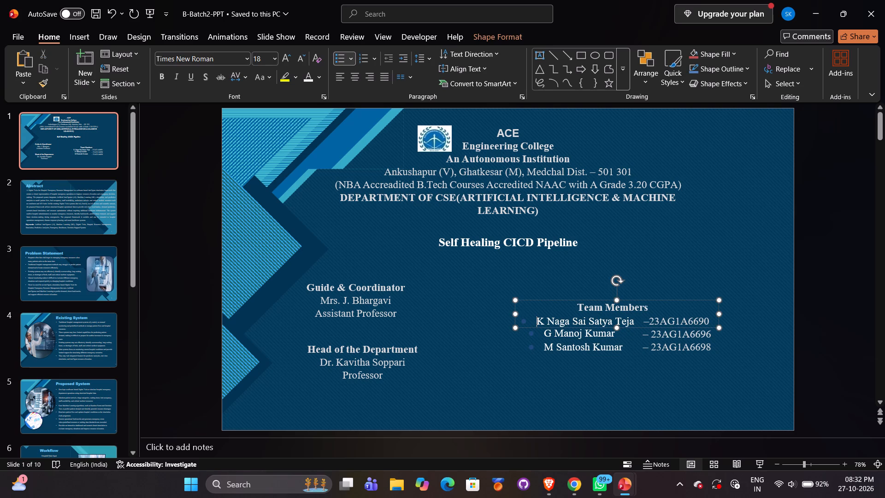
pyautogui.press('BackSpace')
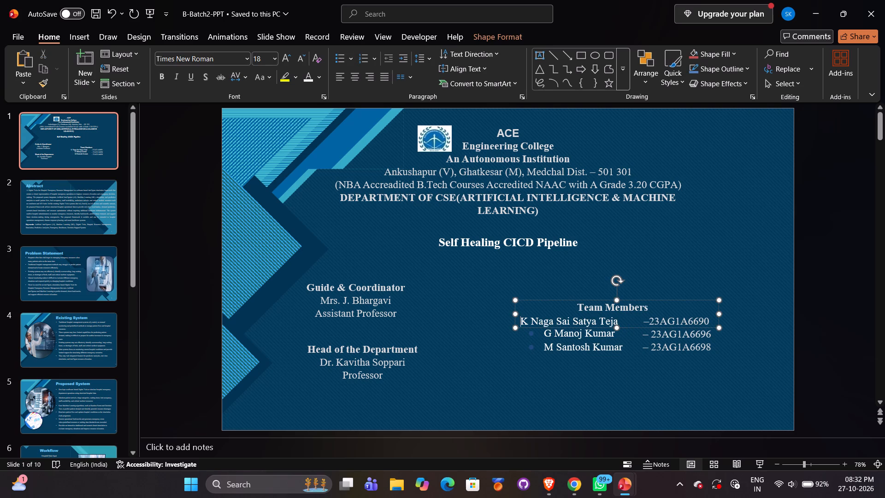
pyautogui.press('Tab')
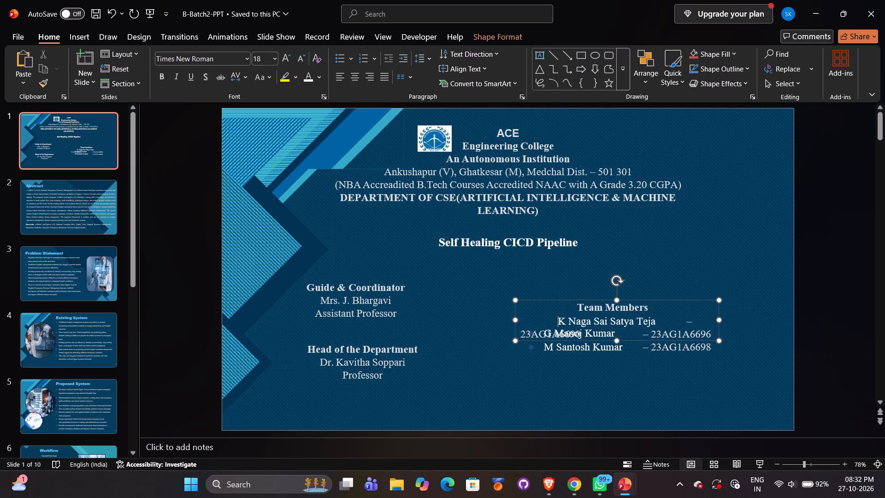
pyautogui.press('BackSpace')
pyautogui.press('space')
pyautogui.press('space')
pyautogui.press('space')
pyautogui.press('space')
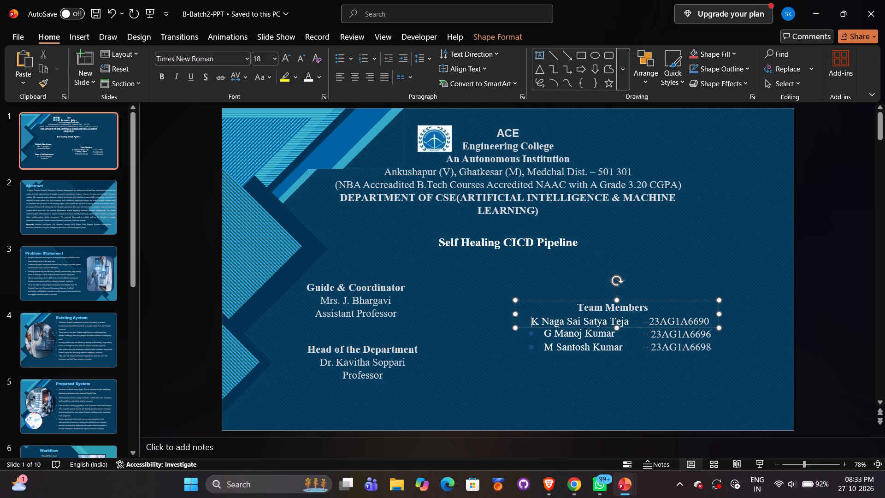
pyautogui.press('space')
pyautogui.press('space')
pyautogui.press('space')
pyautogui.press('space')
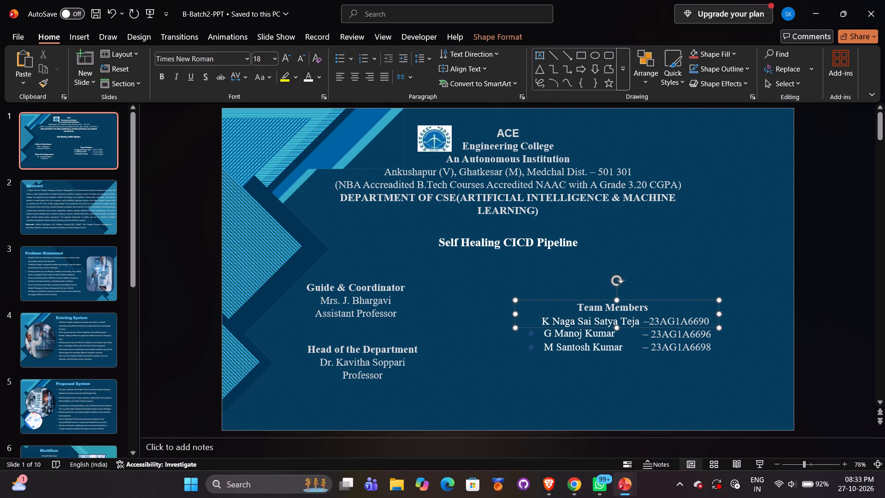
pyautogui.press('space')
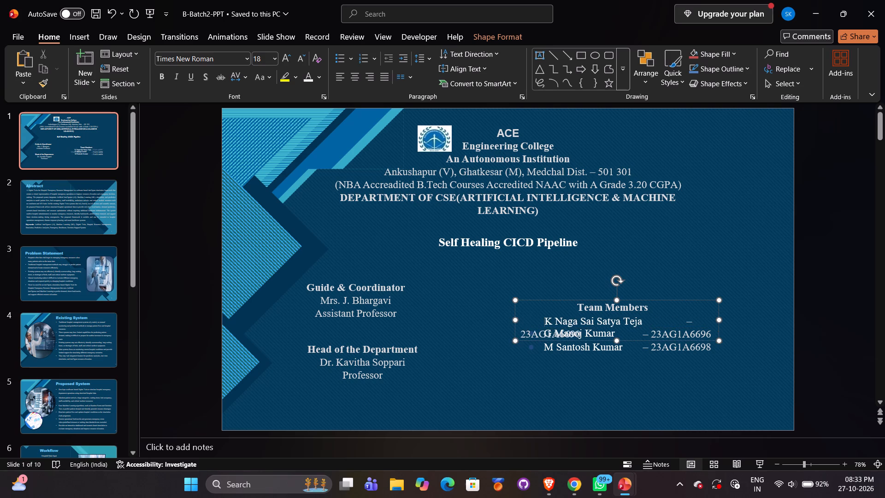
pyautogui.press('BackSpace')
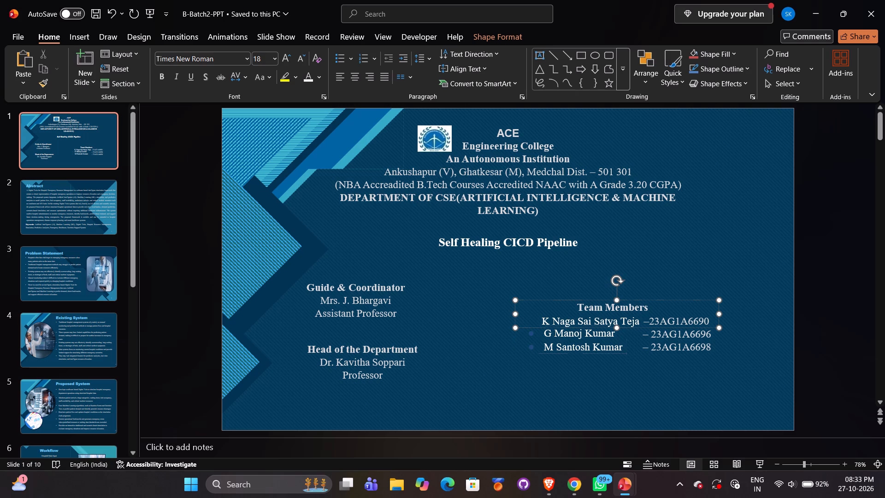
# Remove the bullet before the second team member's name and indent the line with seven spaces instead.
pyautogui.click(543, 333)
pyautogui.press('BackSpace')
pyautogui.press('space')
pyautogui.press('space')
pyautogui.press('space')
pyautogui.press('space')
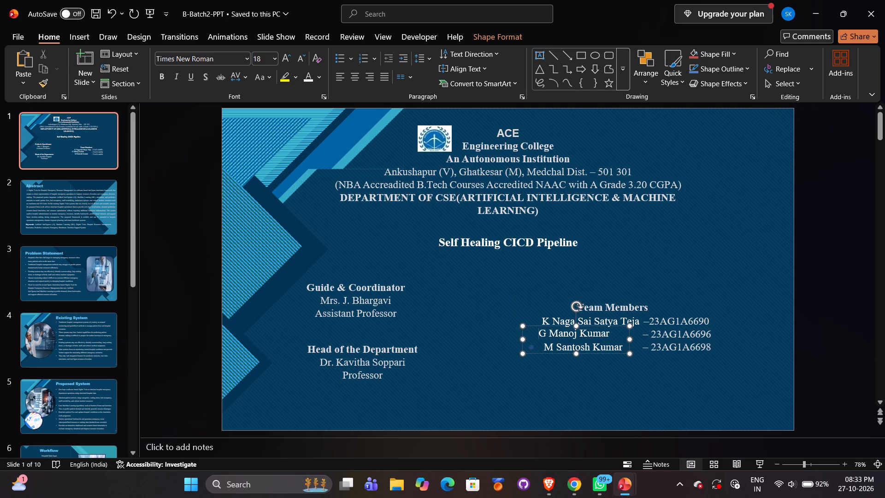
pyautogui.press('space')
pyautogui.press('space')
pyautogui.press('space')
pyautogui.press('space')
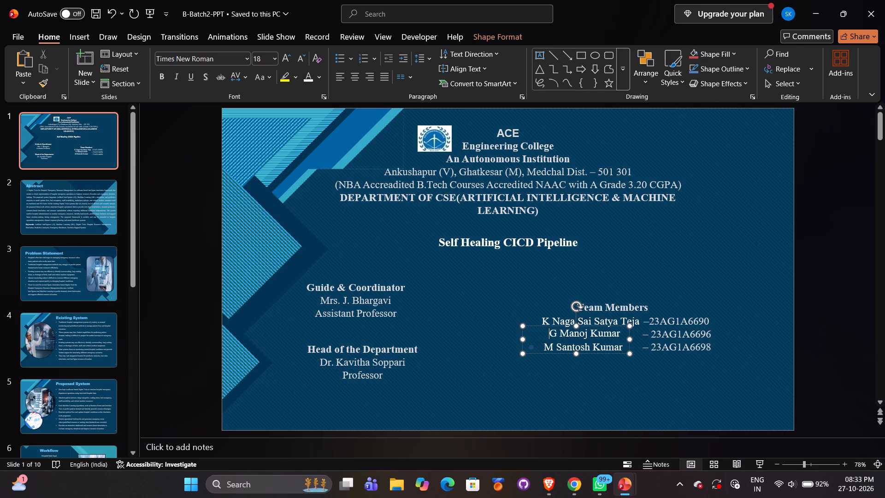
pyautogui.press('BackSpace')
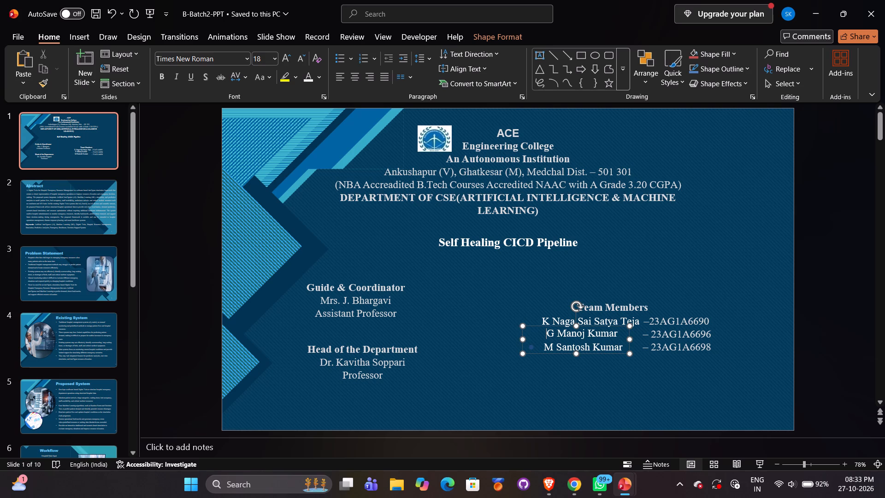
# Remove the bullet before the third team member's name.
pyautogui.click(544, 349)
pyautogui.press('BackSpace')
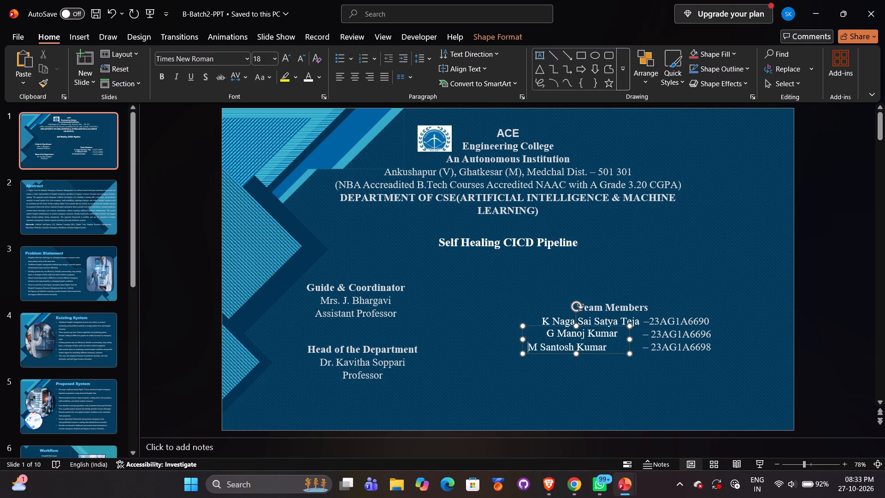
# Delete all the leading spaces before the second team member's name.
pyautogui.click(545, 338)
pyautogui.press('Right')
pyautogui.hotkey('shift', 'Left')
pyautogui.hotkey('shift', 'Left')
pyautogui.hotkey('shift', 'Left')
pyautogui.hotkey('shift', 'Left')
pyautogui.hotkey('shift', 'Left')
pyautogui.hotkey('shift', 'Left')
pyautogui.hotkey('shift', 'Left')
pyautogui.hotkey('shift', 'Left')
pyautogui.press('BackSpace')
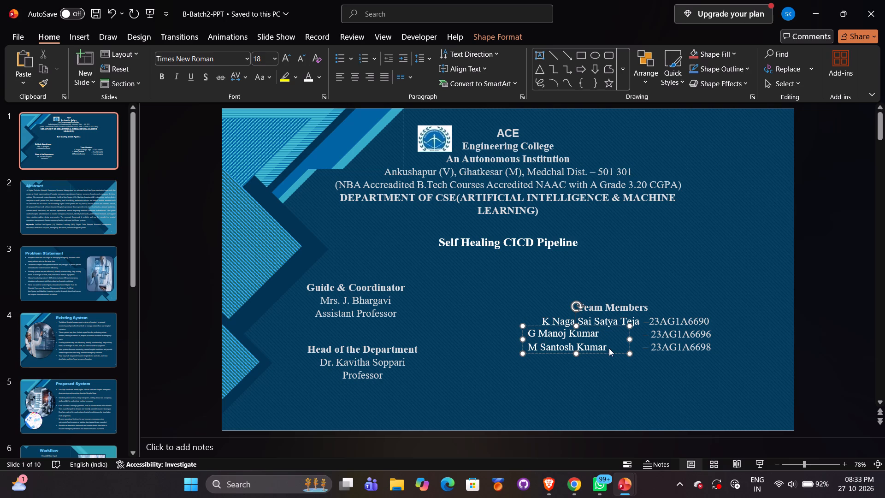
# Centre-align the second and third team members' names within their text box.
pyautogui.click(359, 73)
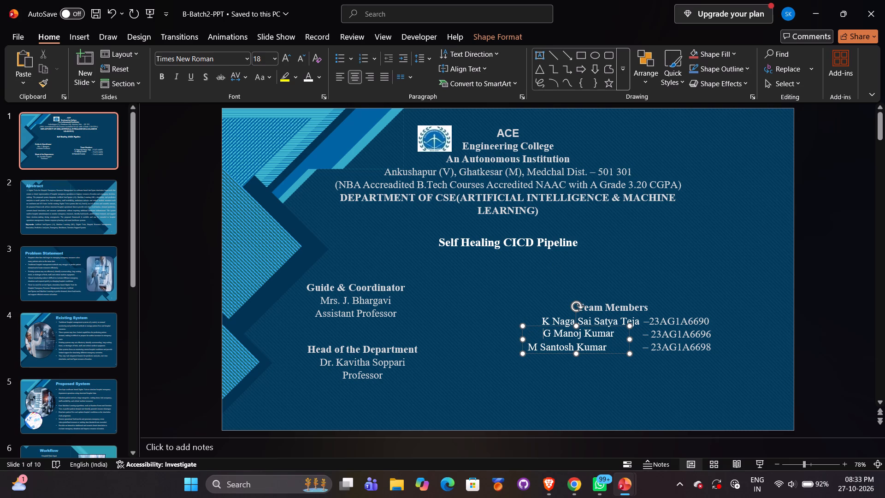
pyautogui.click(529, 346)
pyautogui.click(358, 74)
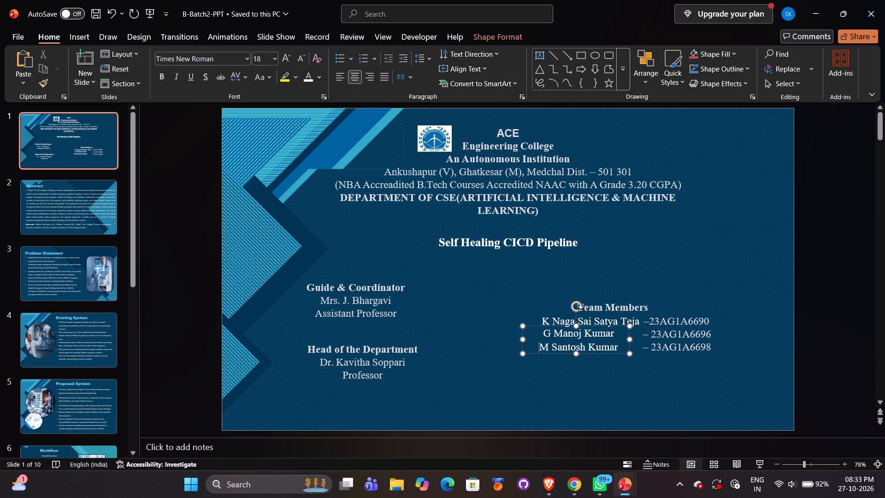
pyautogui.click(568, 372)
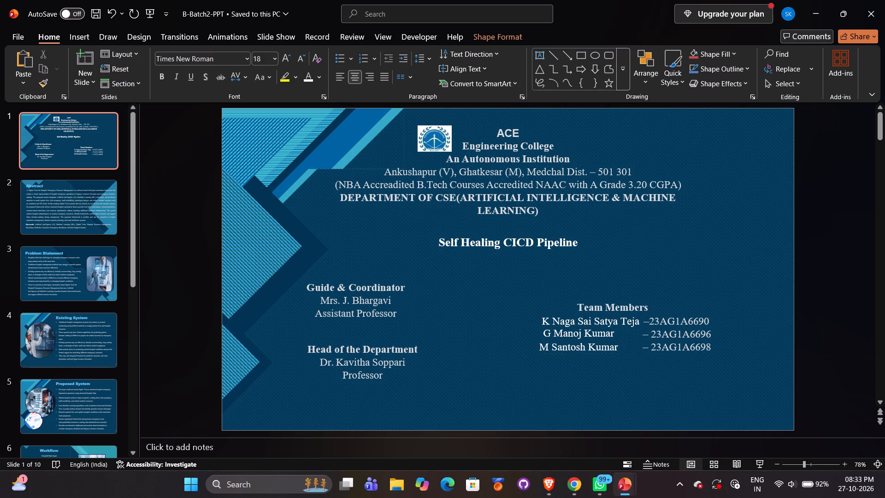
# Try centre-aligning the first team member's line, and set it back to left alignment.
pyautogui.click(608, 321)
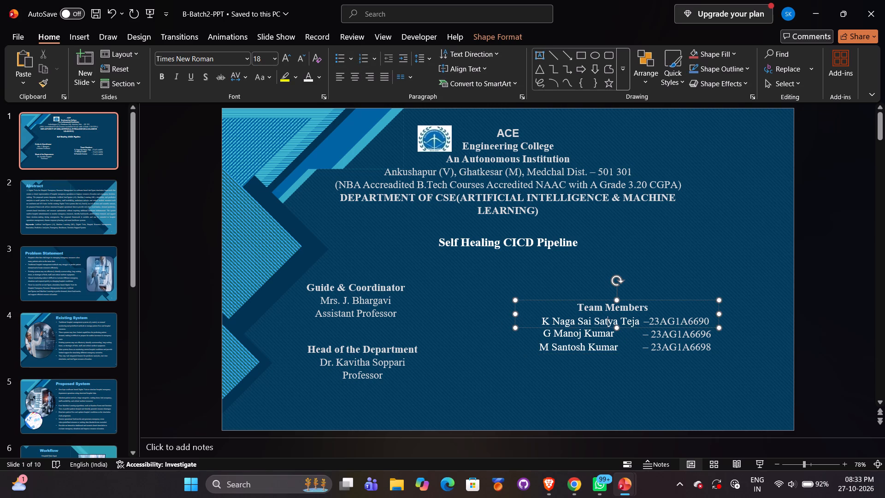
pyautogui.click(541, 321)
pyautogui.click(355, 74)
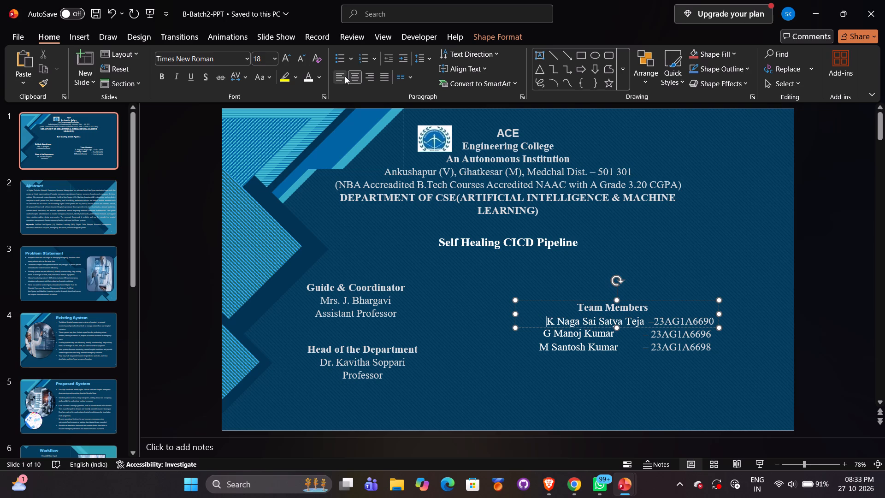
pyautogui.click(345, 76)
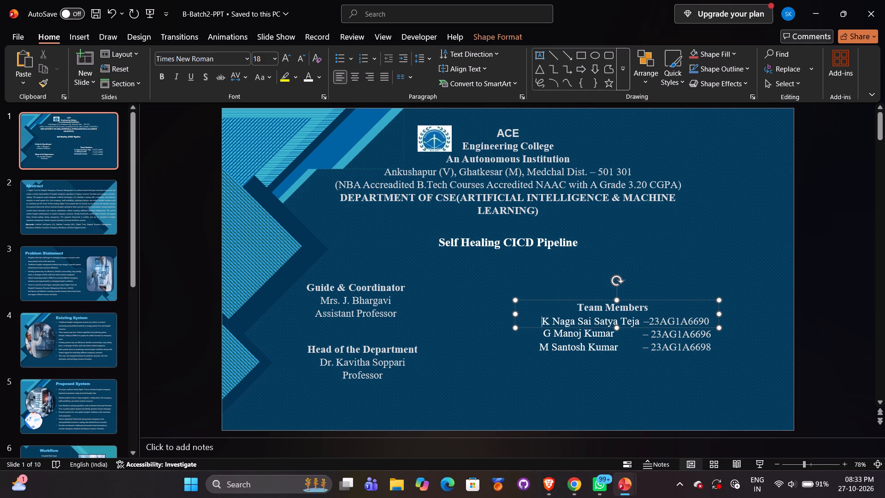
# Delete two of the leading spaces before the first team member's name.
pyautogui.press('BackSpace')
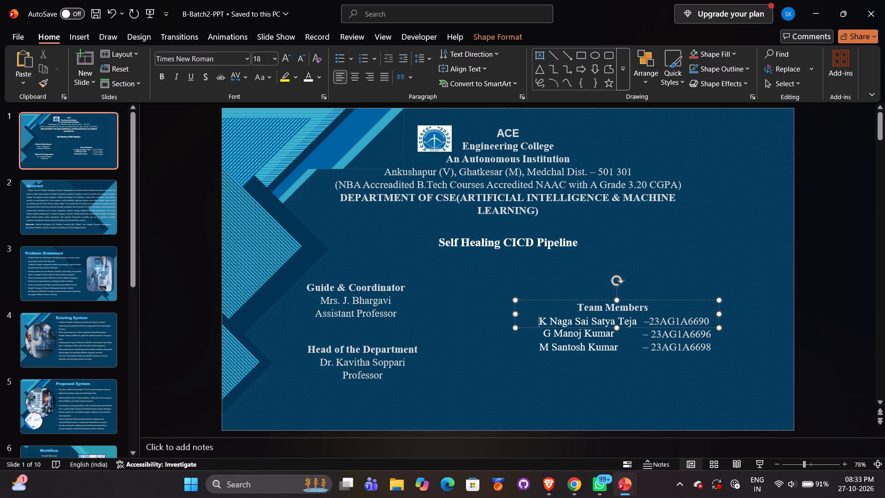
pyautogui.press('BackSpace')
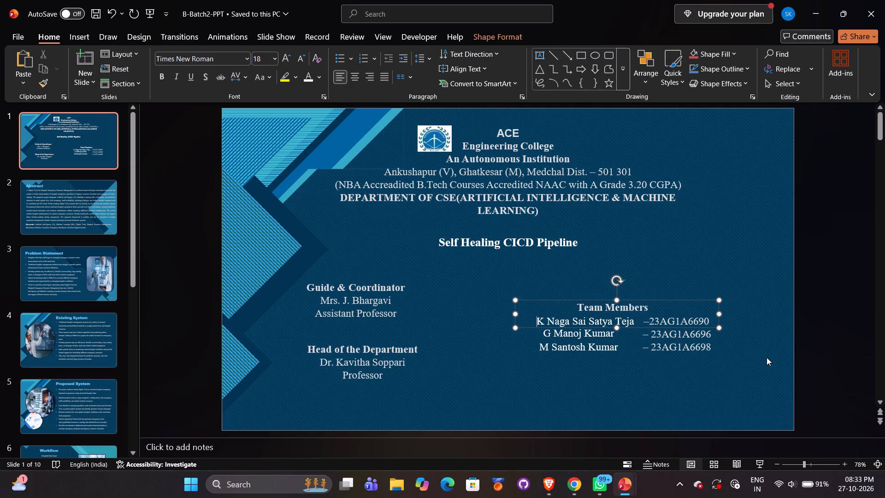
# Change the last two digits of the second team member's roll number to match the Batch 22 title slide.
pyautogui.click(709, 334)
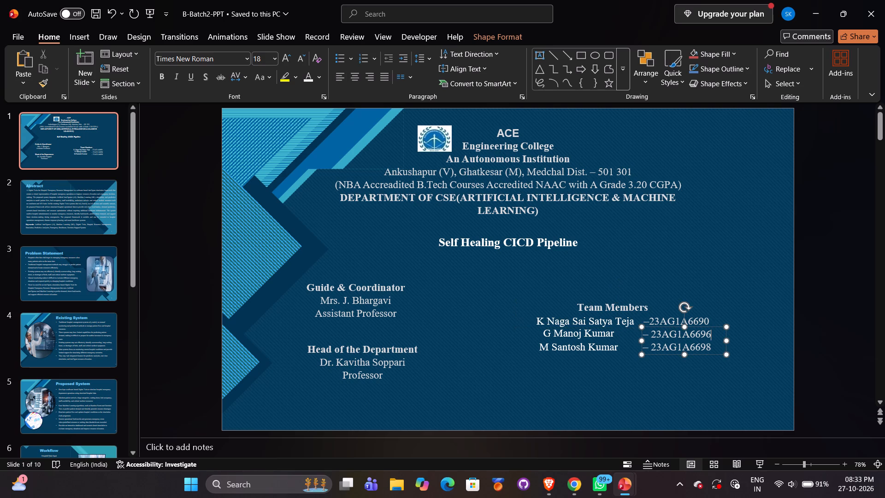
pyautogui.press('BackSpace')
pyautogui.press('BackSpace')
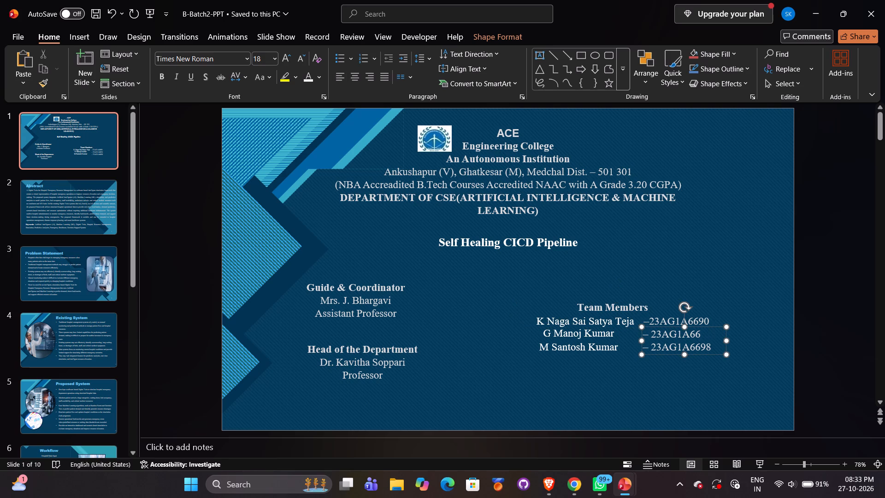
pyautogui.write('80')
pyautogui.press('BackSpace')
pyautogui.press('1')
# Change the last two characters of the third team member's roll number to match the Batch 22 title slide.
pyautogui.click(711, 350)
pyautogui.press('BackSpace')
pyautogui.press('BackSpace')
pyautogui.write('A2')
pyautogui.click(726, 301)
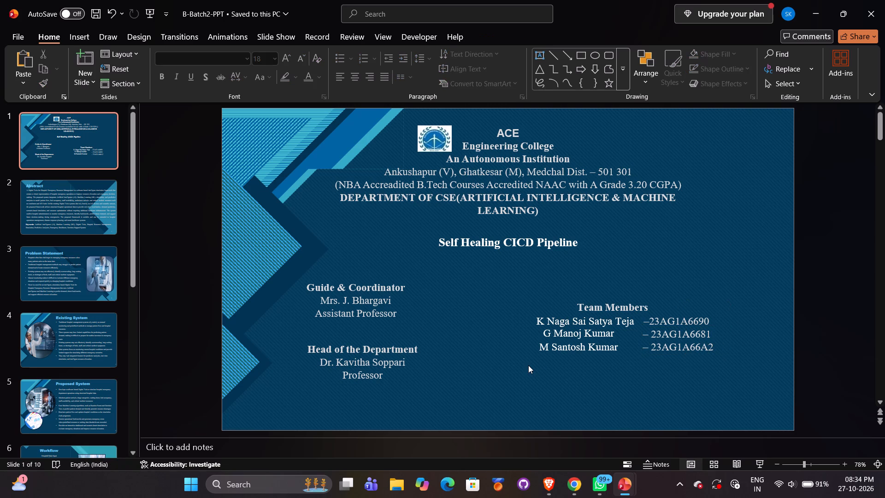
# Compare the guide and team details on the title slides of B-Batch2-PPT and the Major project Batch - 22 presentation.
pyautogui.scroll(-1, 528, 365)
pyautogui.hotkey('alt', 'Tab')
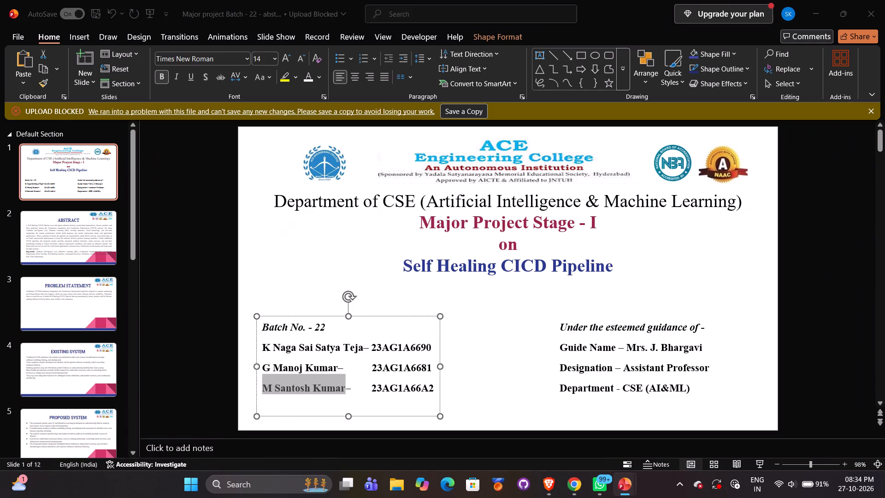
pyautogui.click(559, 355)
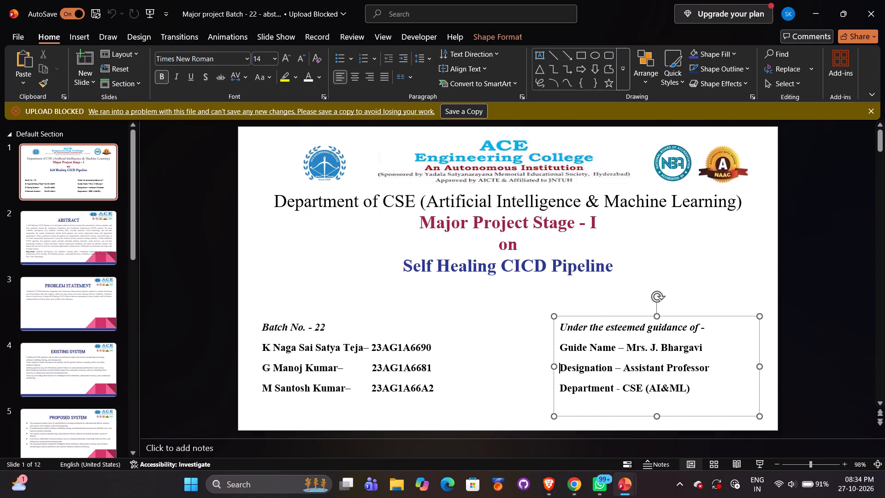
pyautogui.hotkey('alt', 'Tab')
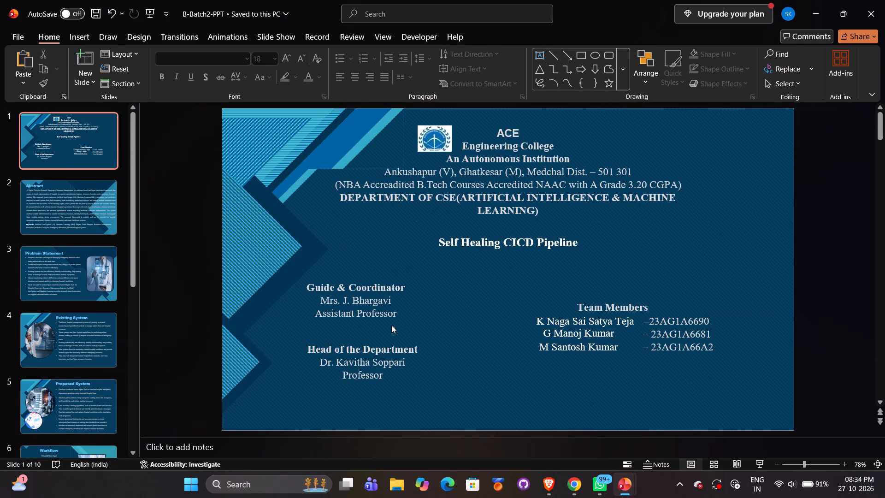
pyautogui.hotkey('alt', 'Tab')
pyautogui.hotkey('alt', 'Tab')
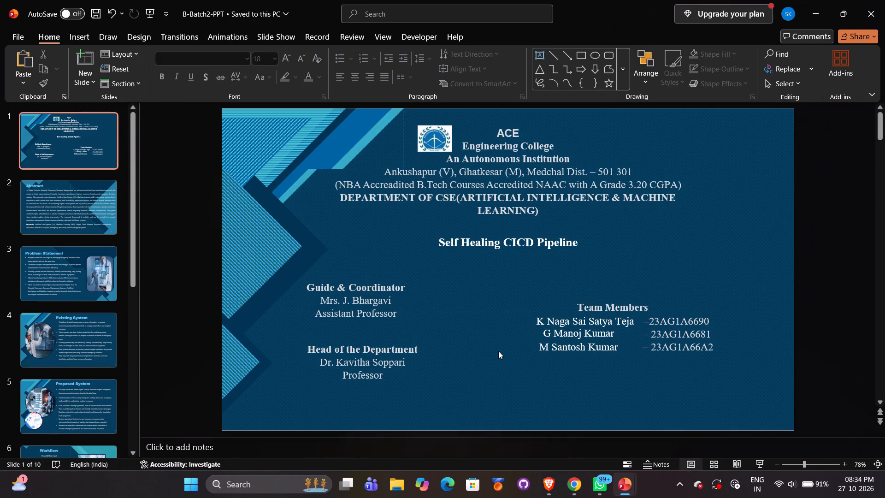
# Copy the full abstract text with its keywords from slide 2 of the Major project Batch - 22 presentation.
pyautogui.click(86, 216)
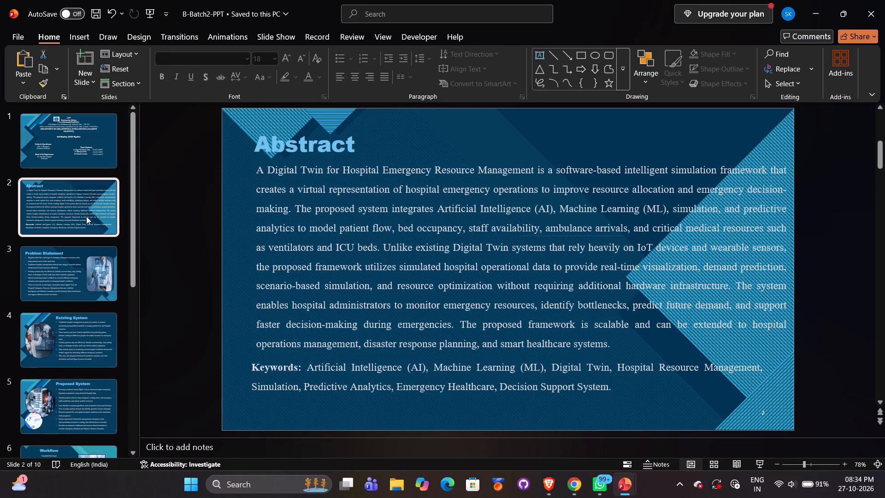
pyautogui.hotkey('alt', 'Tab')
pyautogui.click(53, 237)
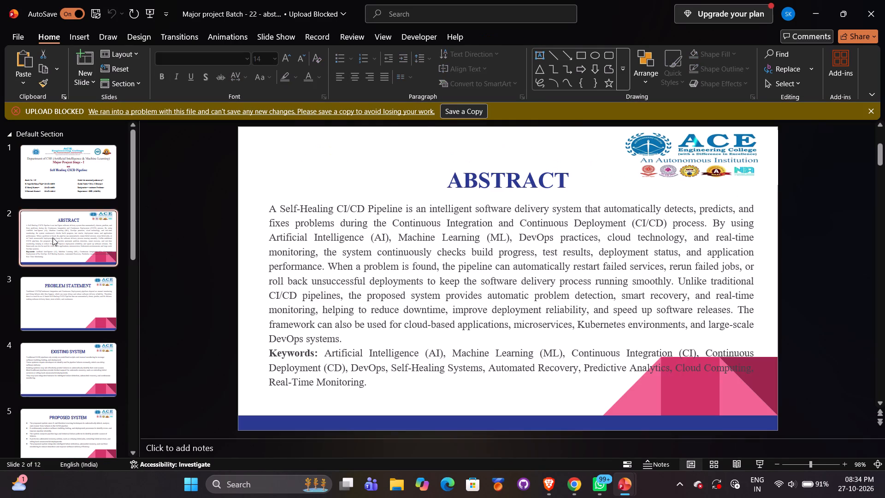
pyautogui.click(320, 237)
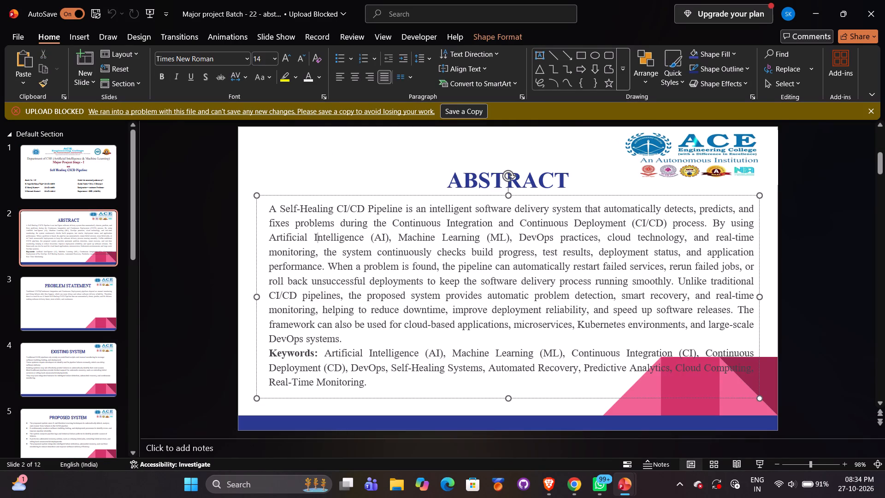
pyautogui.hotkey('ctrl', 'a')
pyautogui.hotkey('ctrl', 'c')
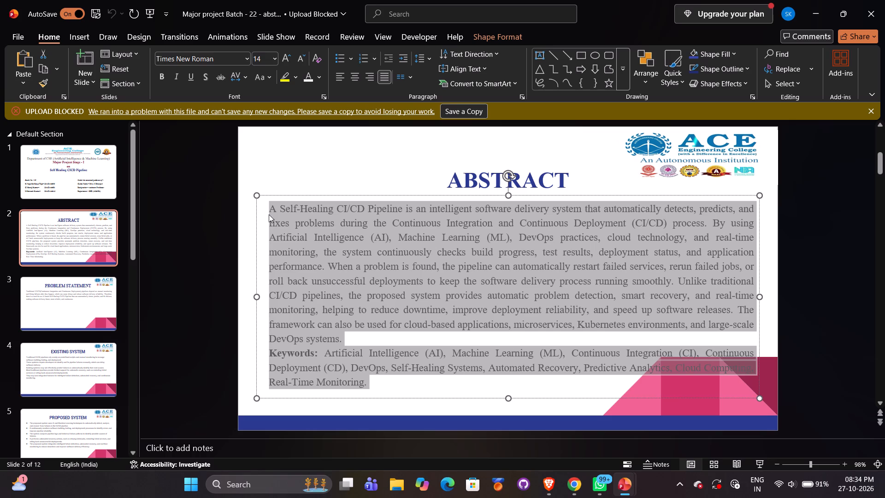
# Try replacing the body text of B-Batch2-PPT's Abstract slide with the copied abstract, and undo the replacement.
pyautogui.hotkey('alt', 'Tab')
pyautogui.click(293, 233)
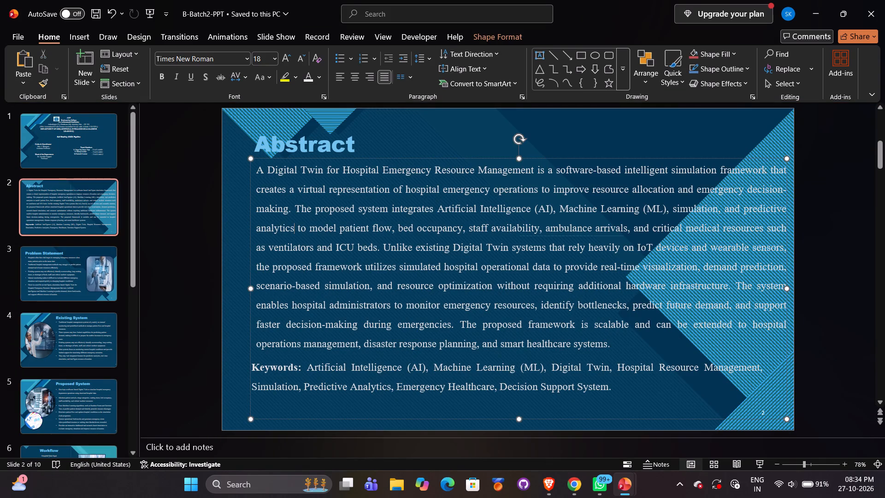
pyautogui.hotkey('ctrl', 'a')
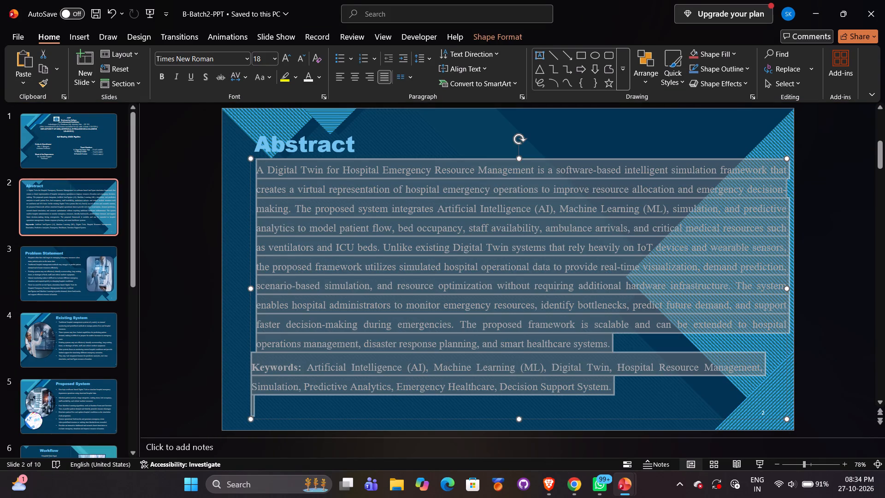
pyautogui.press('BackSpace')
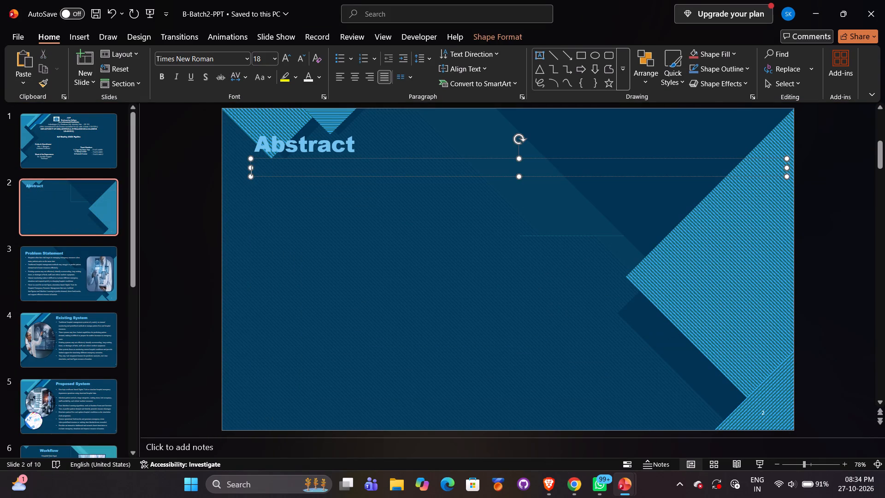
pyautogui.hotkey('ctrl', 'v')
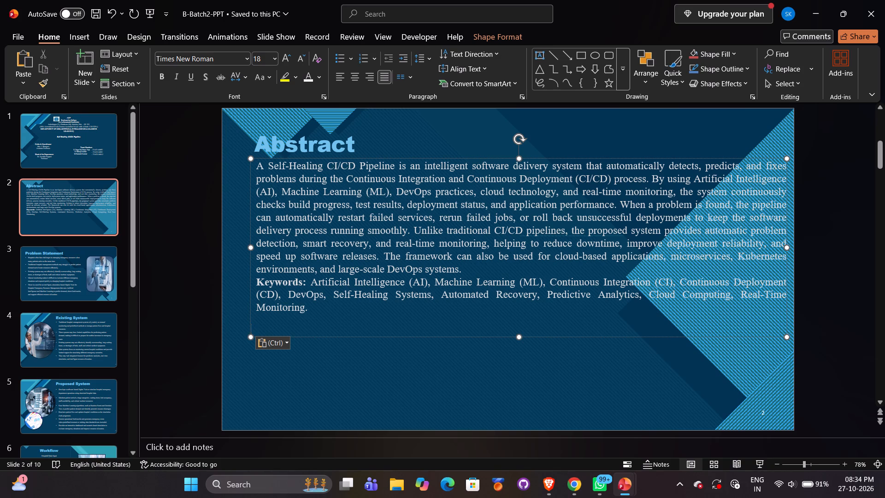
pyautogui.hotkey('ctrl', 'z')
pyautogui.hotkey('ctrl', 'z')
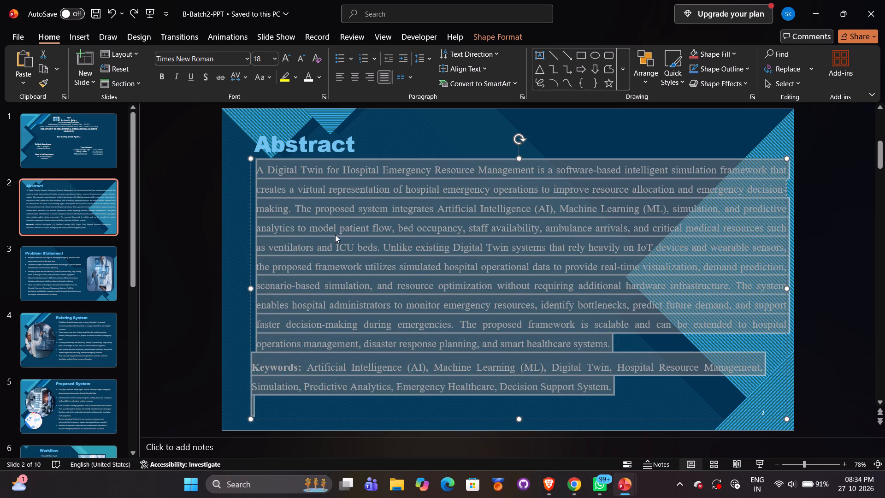
# Check the character spacing and text direction options applied to the original hospital abstract text.
pyautogui.click(347, 211)
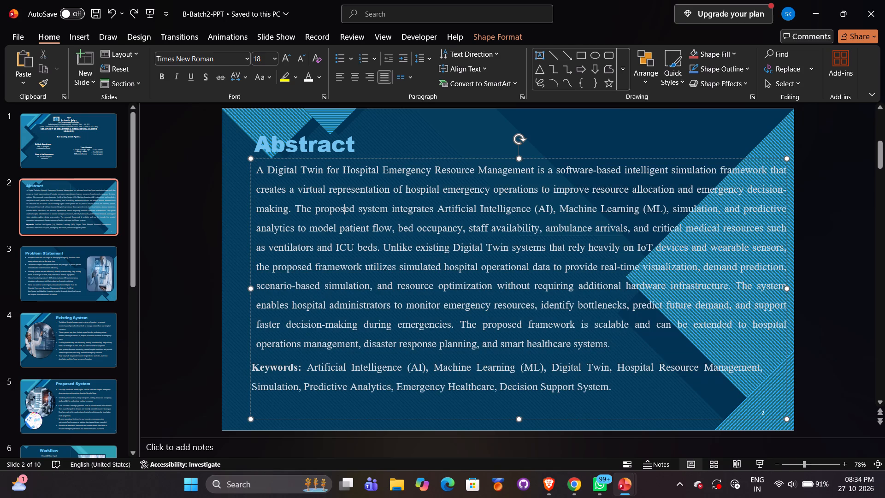
pyautogui.click(284, 173)
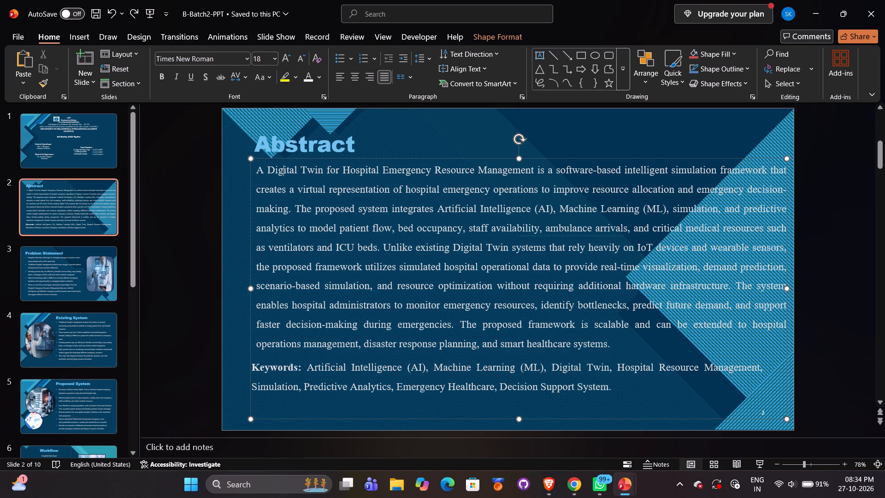
pyautogui.click(245, 76)
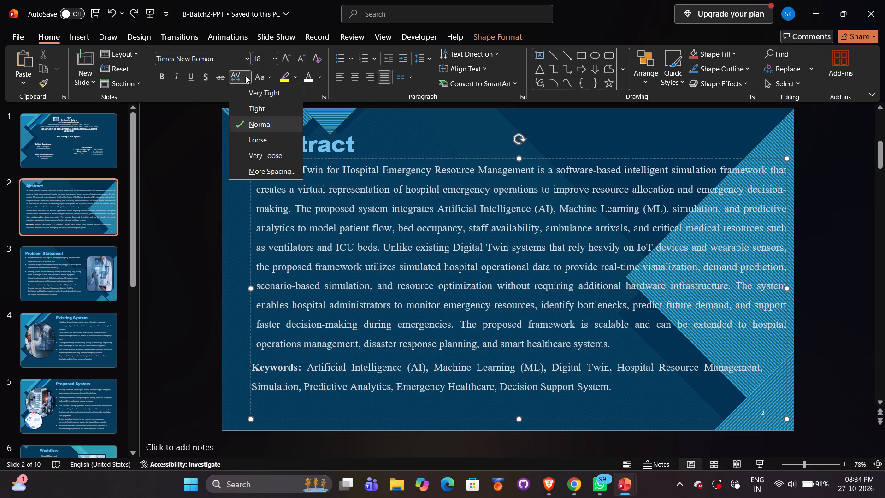
pyautogui.click(399, 180)
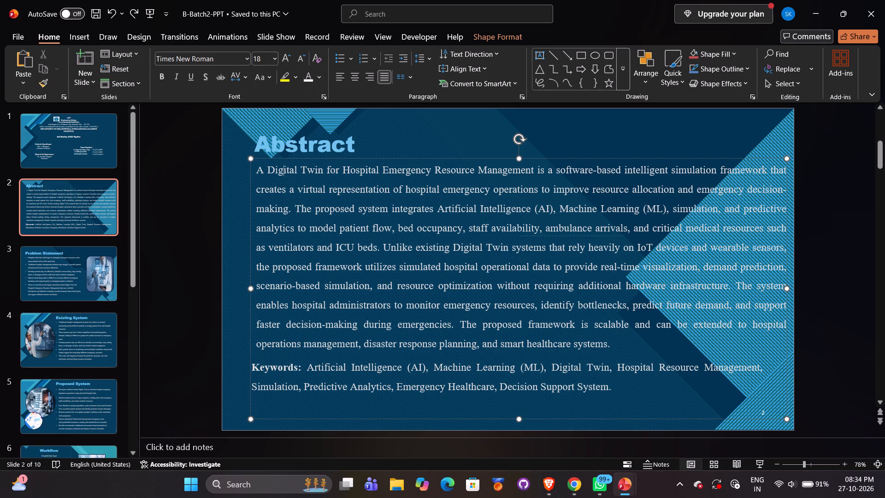
pyautogui.click(496, 57)
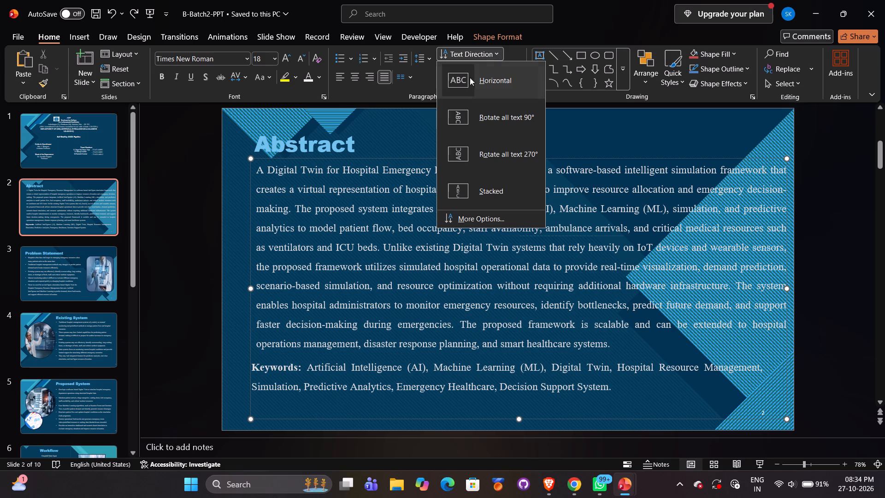
# Replace the entire hospital abstract and keywords on the Abstract slide with the copied Self-Healing CI/CD Pipeline text.
pyautogui.click(385, 279)
pyautogui.hotkey('ctrl', 'a')
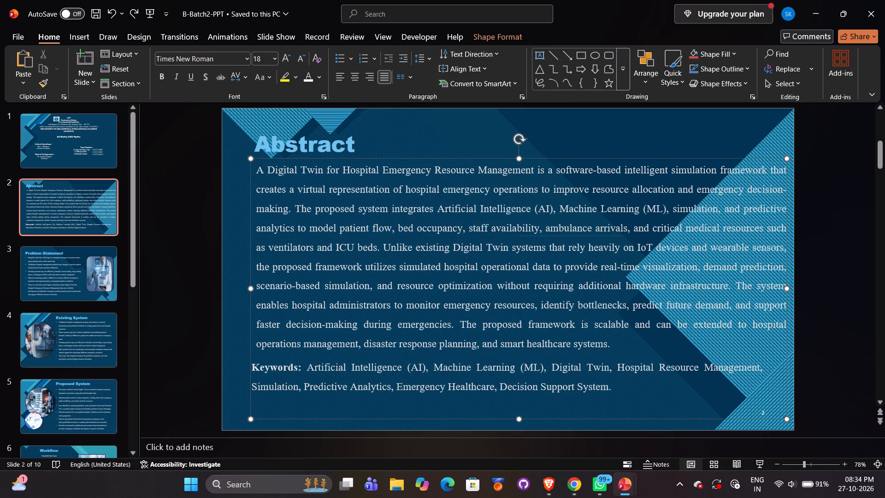
pyautogui.press('BackSpace')
pyautogui.hotkey('ctrl', 'v')
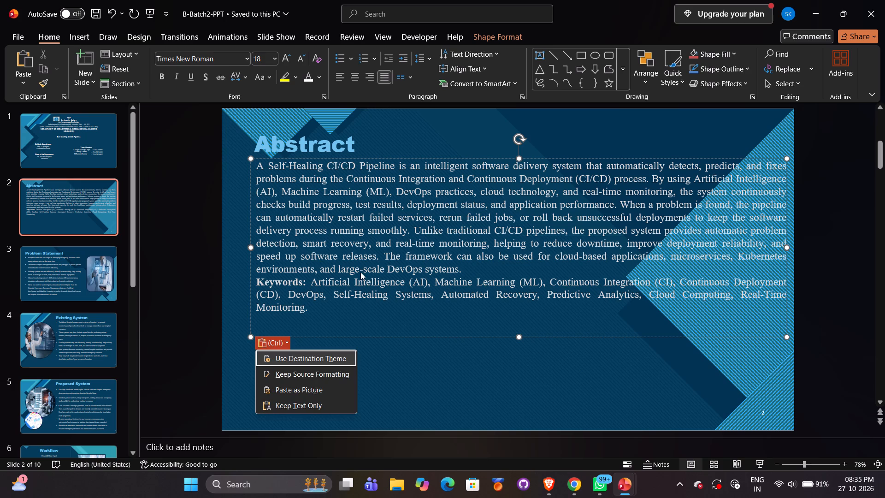
# Set the character spacing to Normal at the end of the pasted abstract text.
pyautogui.click(243, 78)
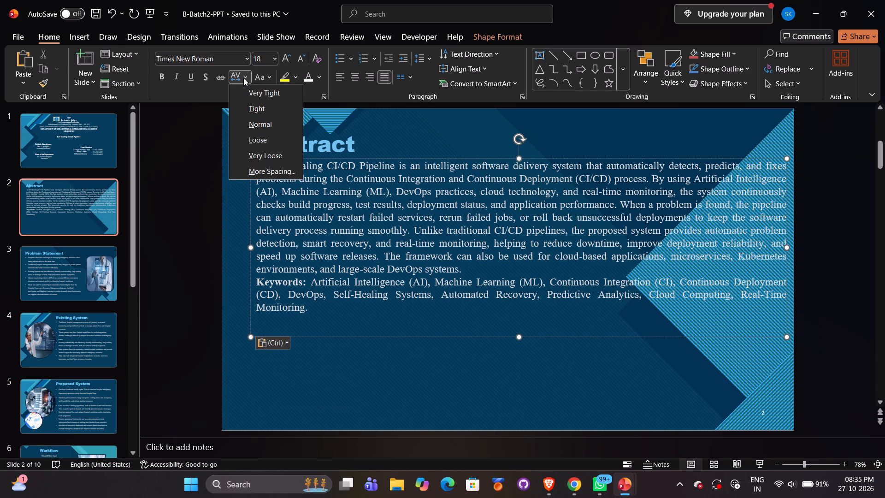
pyautogui.click(256, 121)
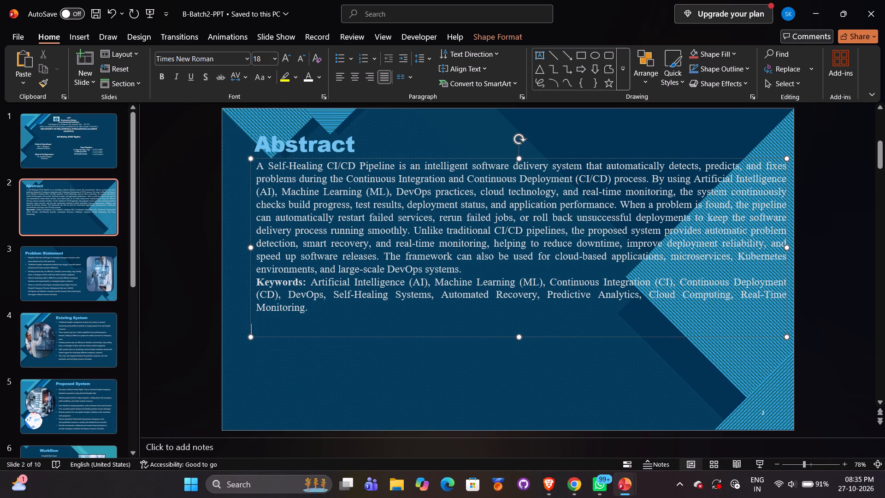
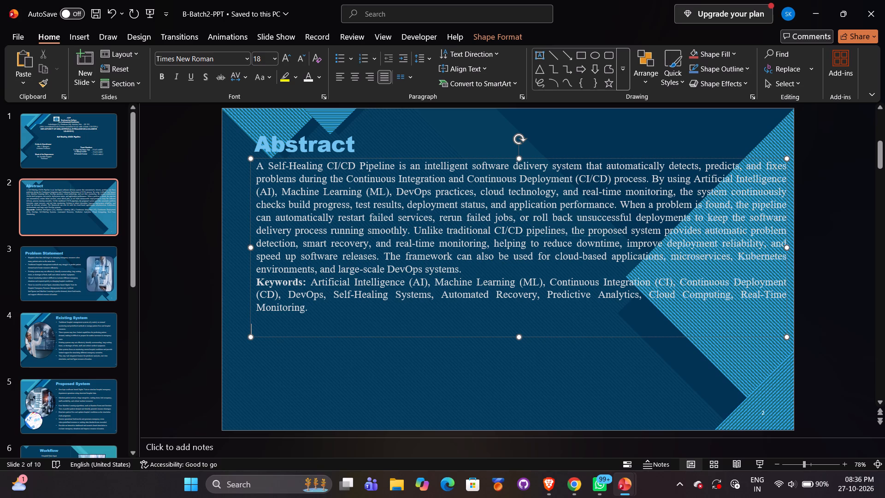
# Apply the horizontal text direction to the pasted abstract text.
pyautogui.click(498, 55)
pyautogui.click(493, 83)
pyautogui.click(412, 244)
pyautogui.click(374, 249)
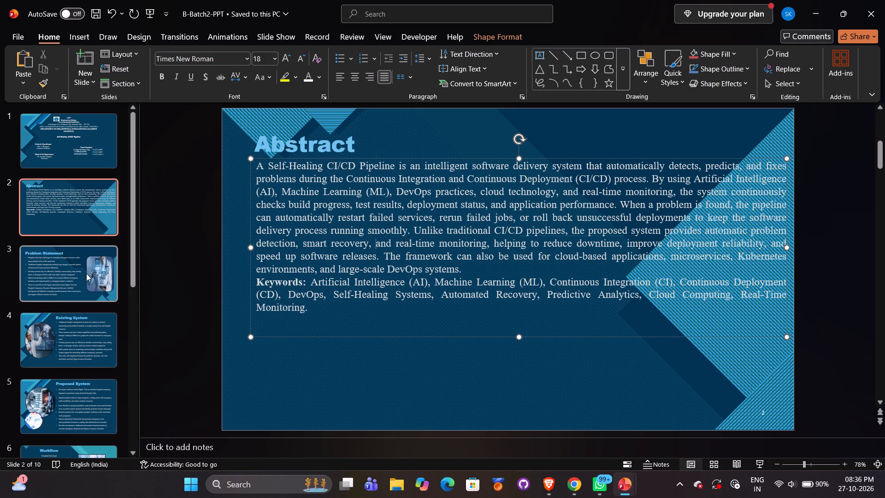
# Go to the Problem Statement slide and check the bullet style options for its hospital text.
pyautogui.click(67, 271)
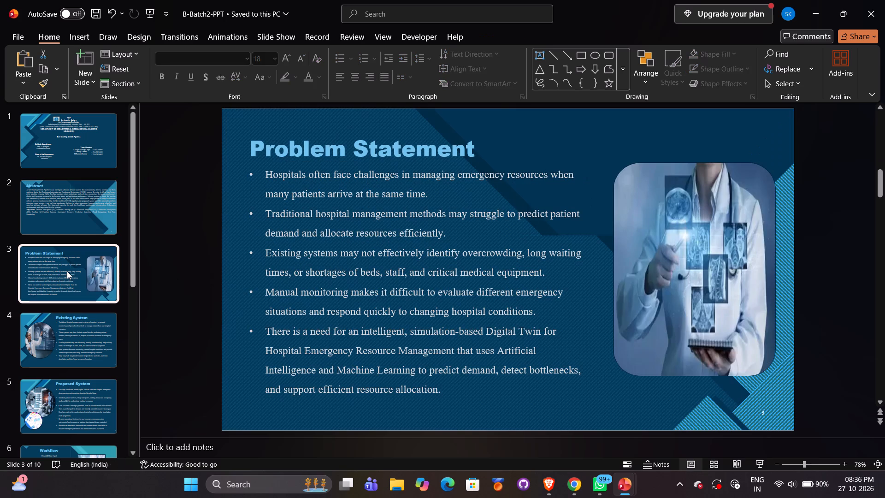
pyautogui.click(297, 187)
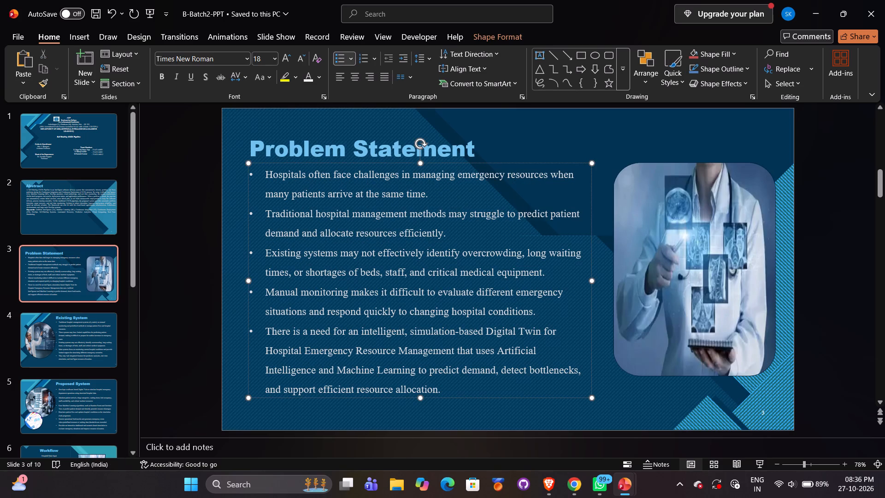
pyautogui.click(349, 185)
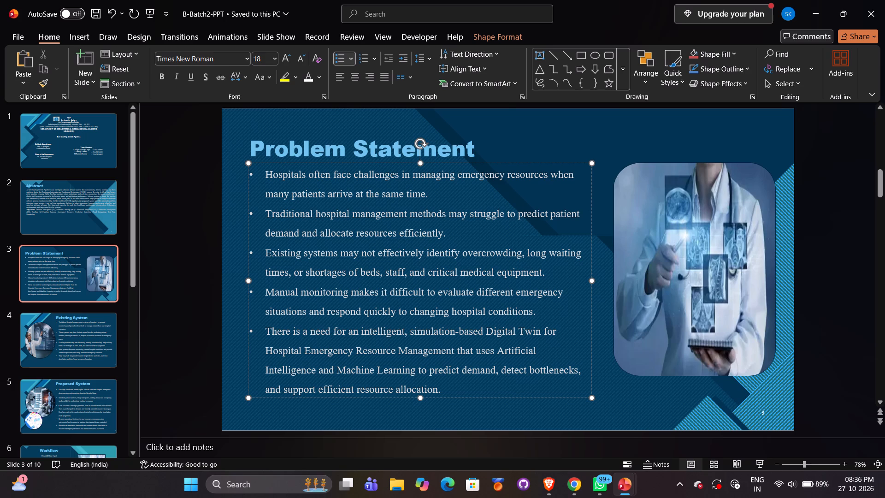
pyautogui.click(349, 57)
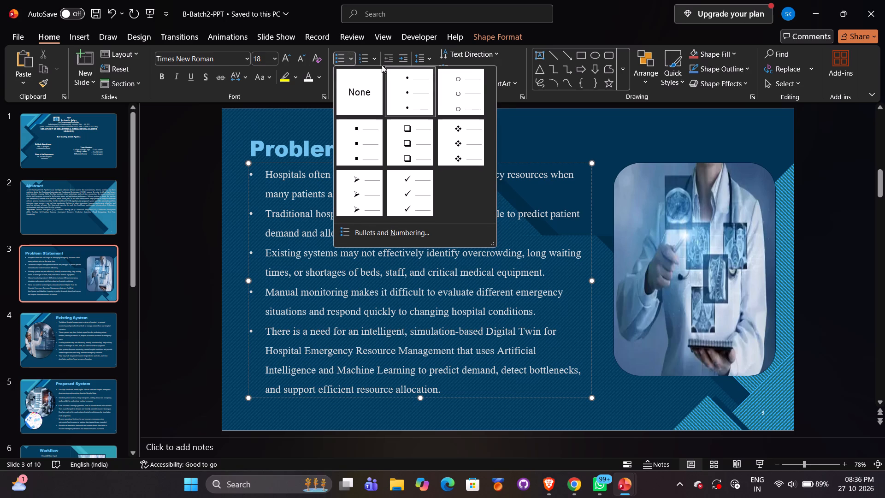
pyautogui.click(535, 188)
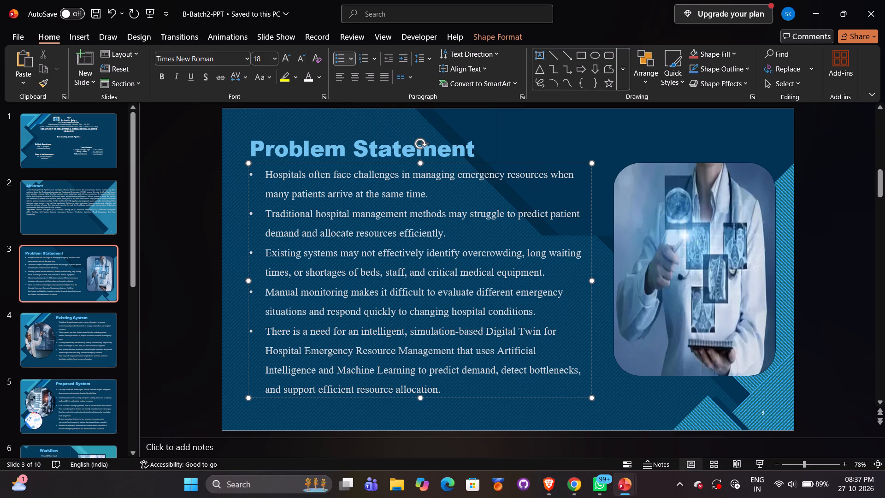
# Copy the entire Problem Statement body text from the Major project Batch - 22 presentation and switch back to B-Batch2-PPT.
pyautogui.hotkey('alt', 'Tab')
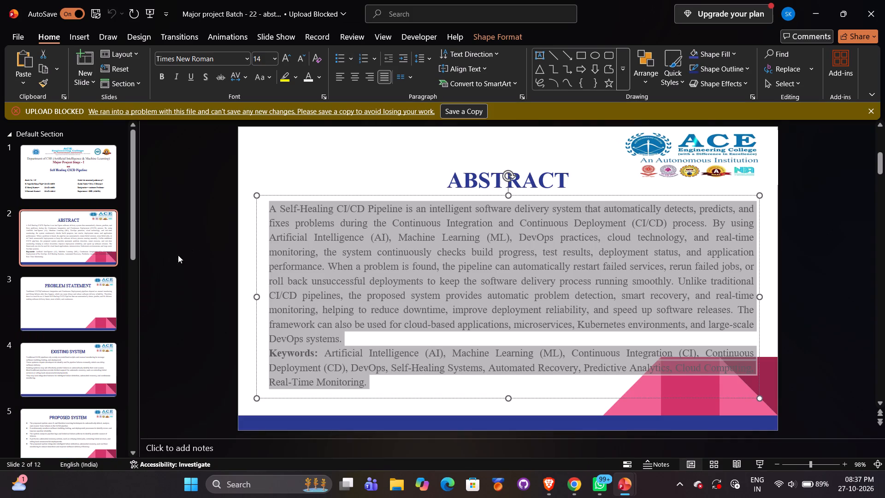
pyautogui.click(92, 291)
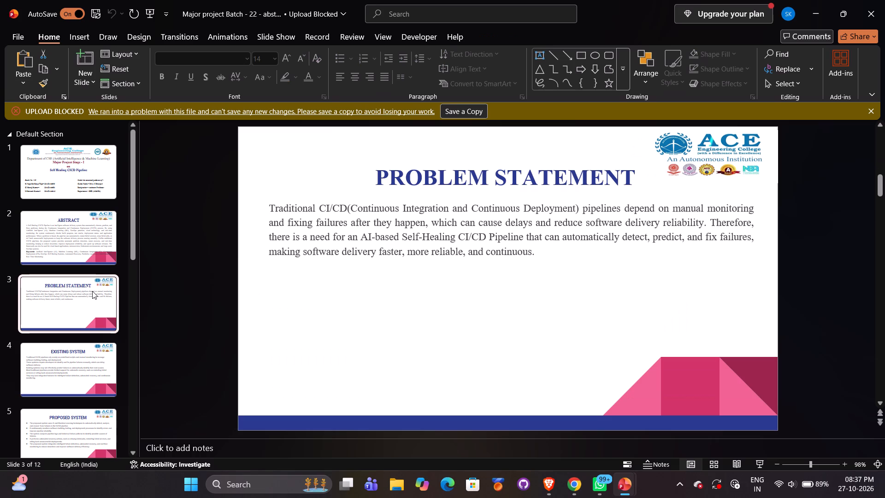
pyautogui.click(324, 243)
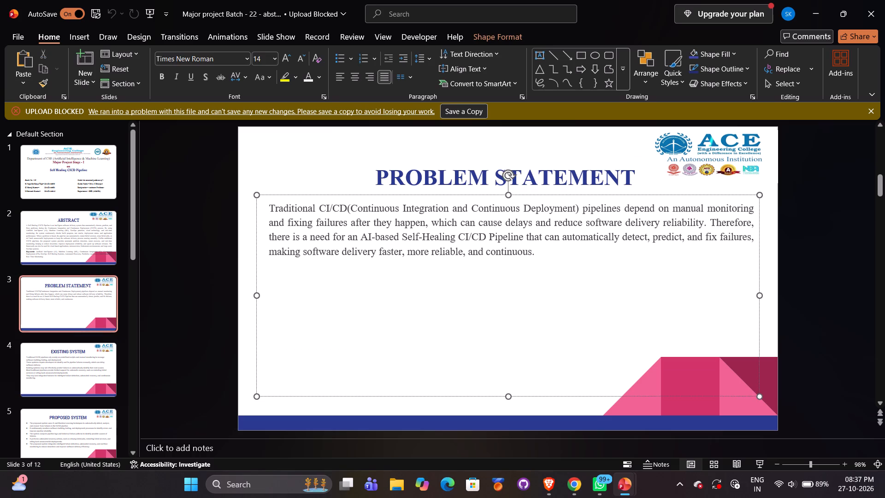
pyautogui.hotkey('ctrl', 'a')
pyautogui.hotkey('ctrl', 'c')
pyautogui.hotkey('alt', 'Tab')
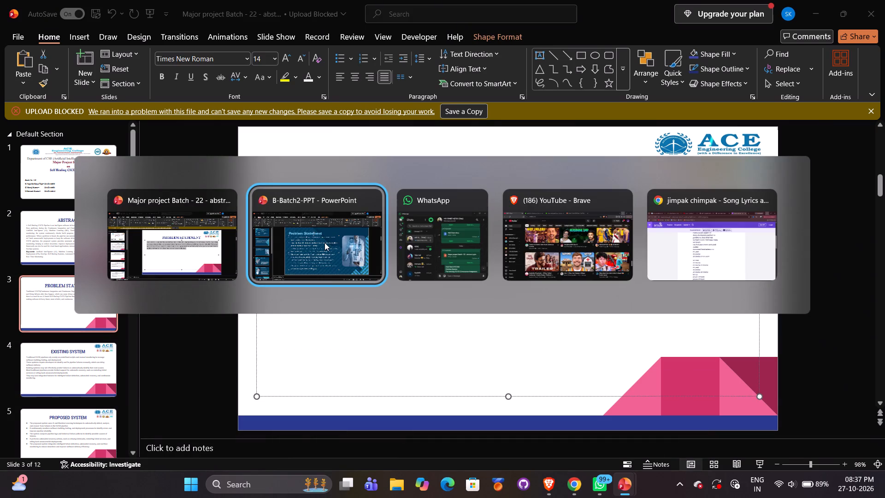
# Replace the hospital text on B-Batch2-PPT's Problem Statement slide with the copied CI/CD problem statement and color it white.
pyautogui.click(405, 257)
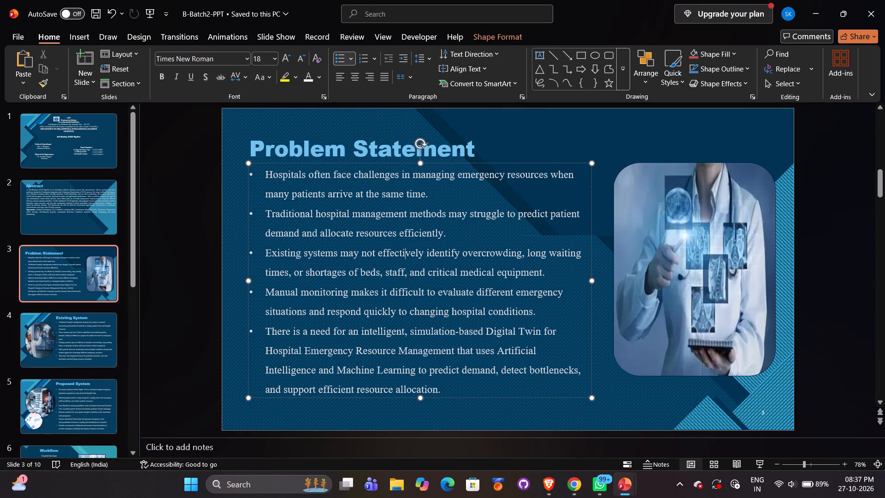
pyautogui.hotkey('ctrl', 'a')
pyautogui.hotkey('ctrl', 'v')
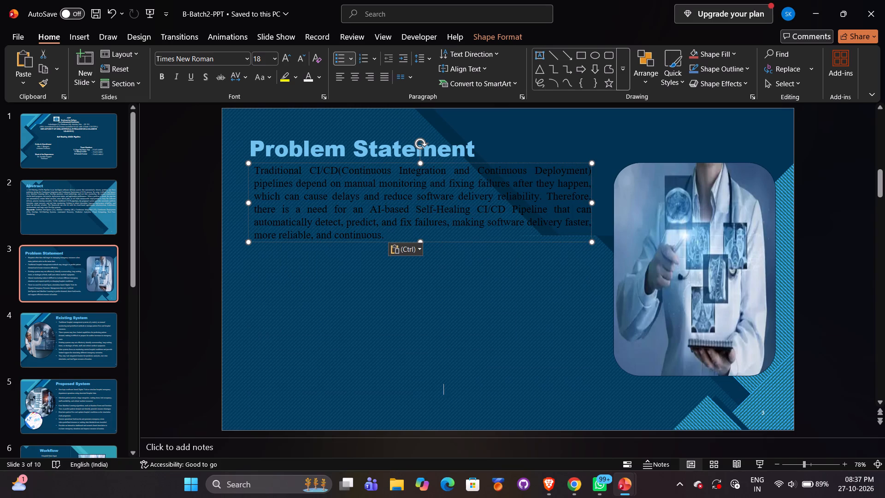
pyautogui.hotkey('ctrl', 'a')
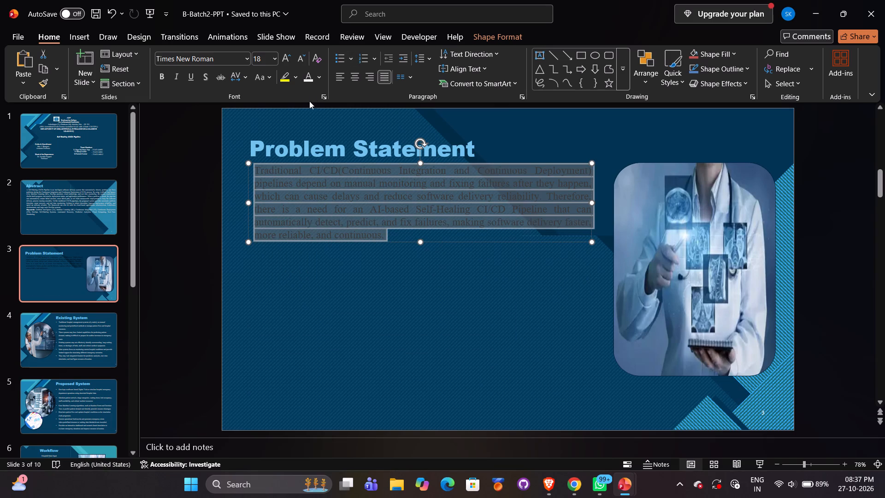
pyautogui.click(307, 80)
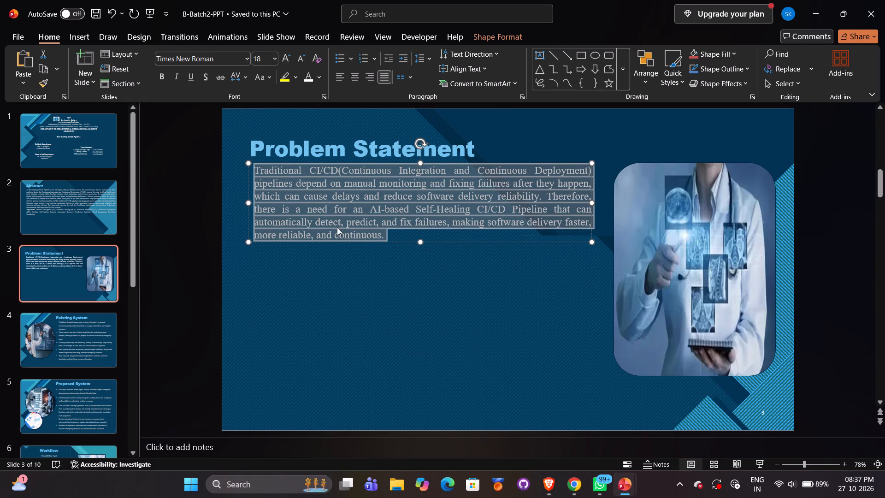
# Compare the text layout of the Problem Statement slide with that of the Existing System slide.
pyautogui.click(88, 330)
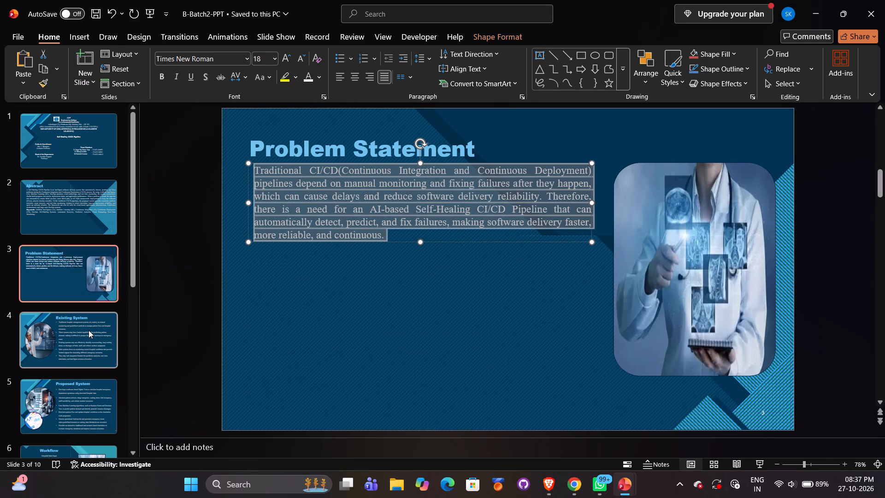
pyautogui.click(485, 272)
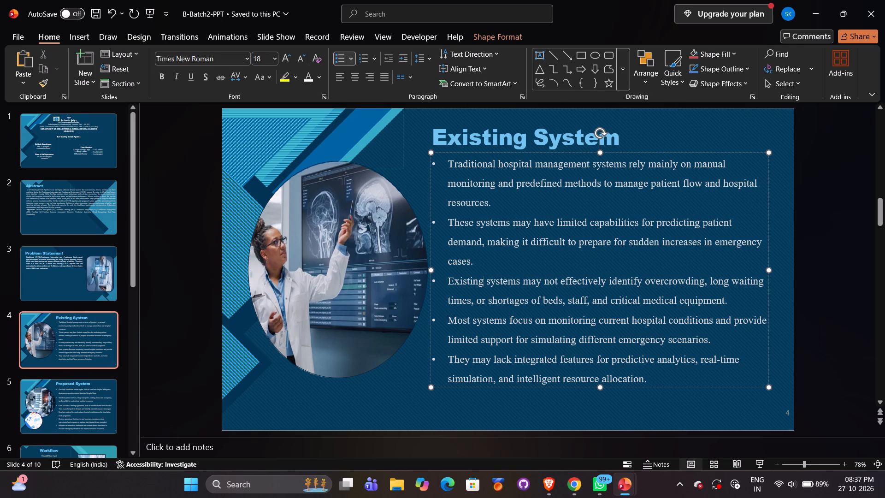
pyautogui.click(64, 259)
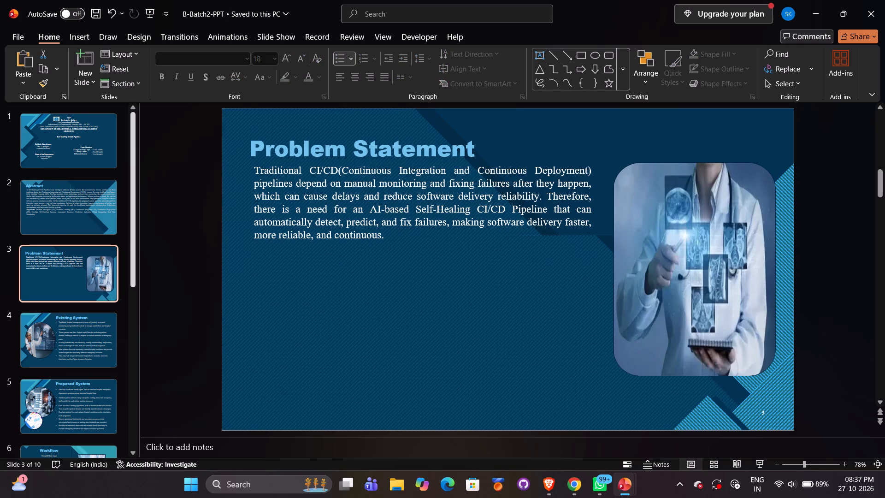
pyautogui.click(67, 335)
pyautogui.click(67, 335)
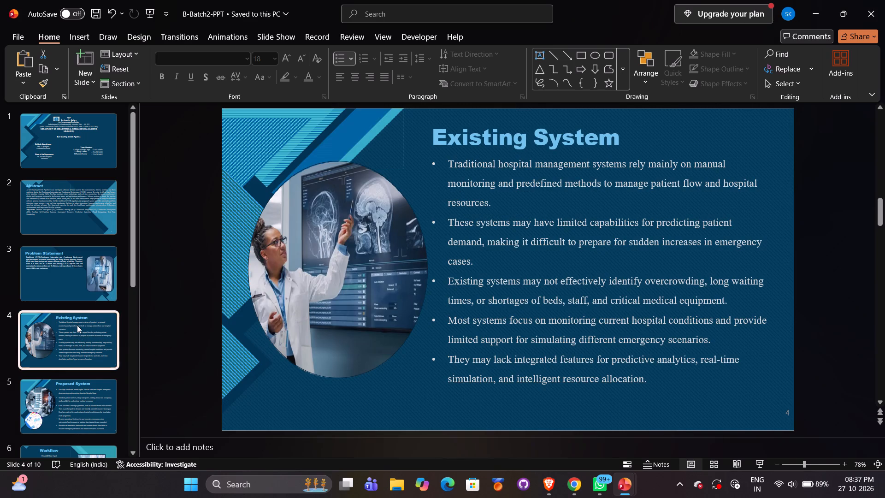
pyautogui.click(84, 280)
# Replace the hospital text on B-Batch2-PPT's Existing System slide with the Existing System text copied from the Batch 22 presentation.
pyautogui.click(96, 349)
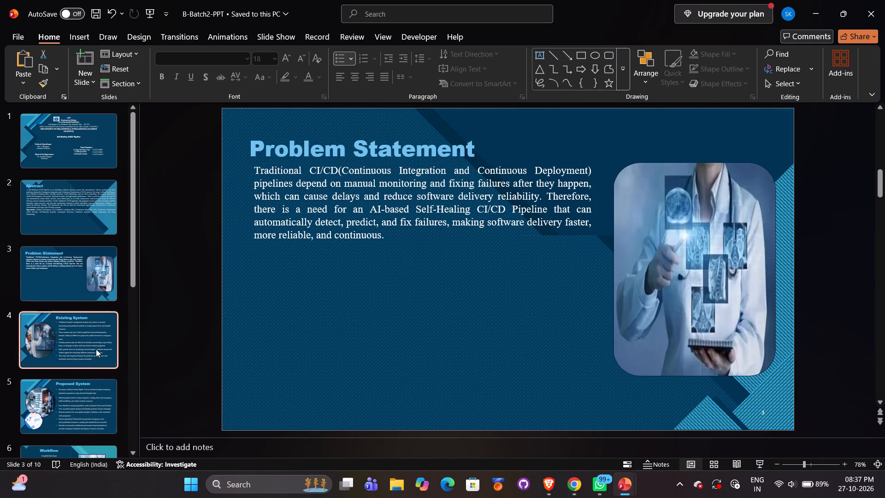
pyautogui.hotkey('alt', 'Tab')
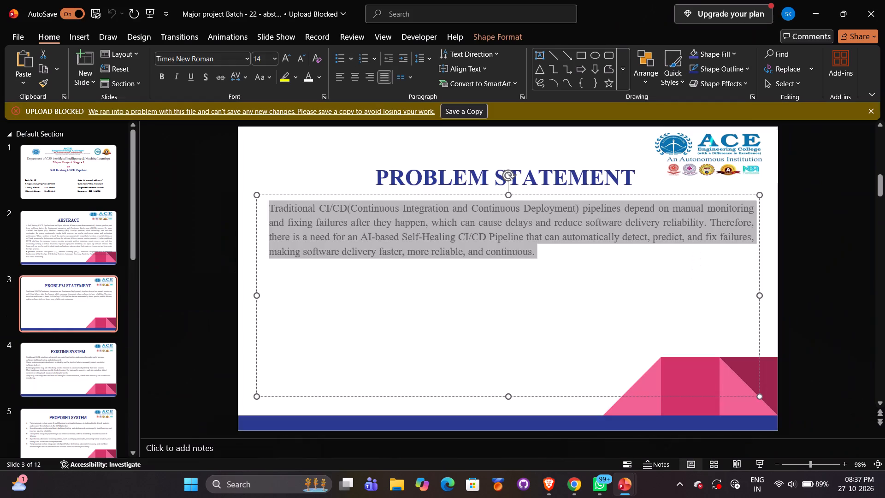
pyautogui.click(90, 362)
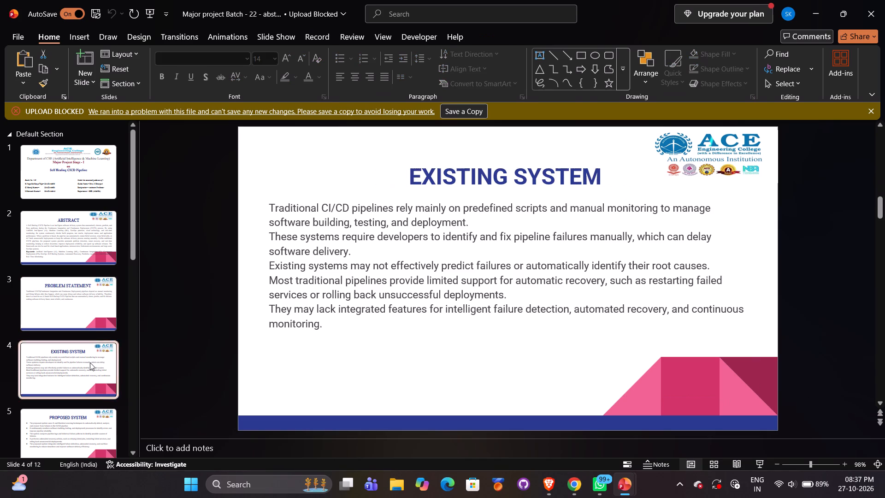
pyautogui.moveTo(270, 207); pyautogui.dragTo(349, 324)
pyautogui.hotkey('ctrl', 'c')
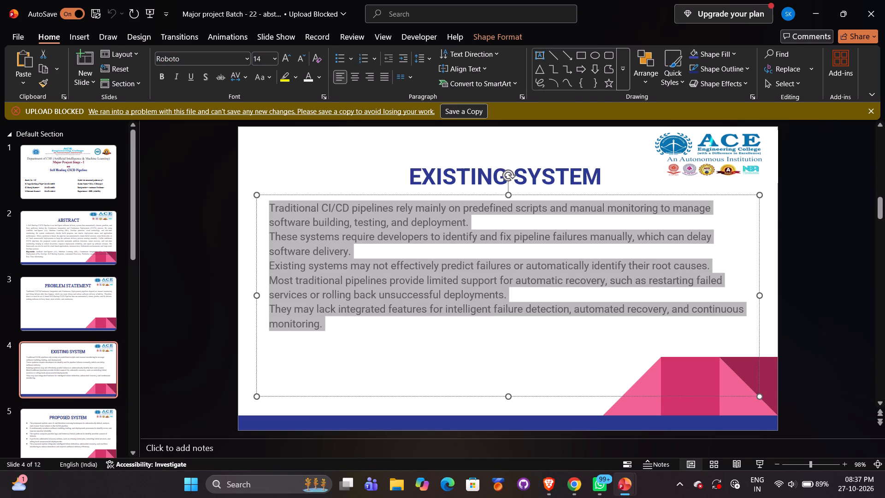
pyautogui.hotkey('alt', 'Tab')
pyautogui.click(499, 273)
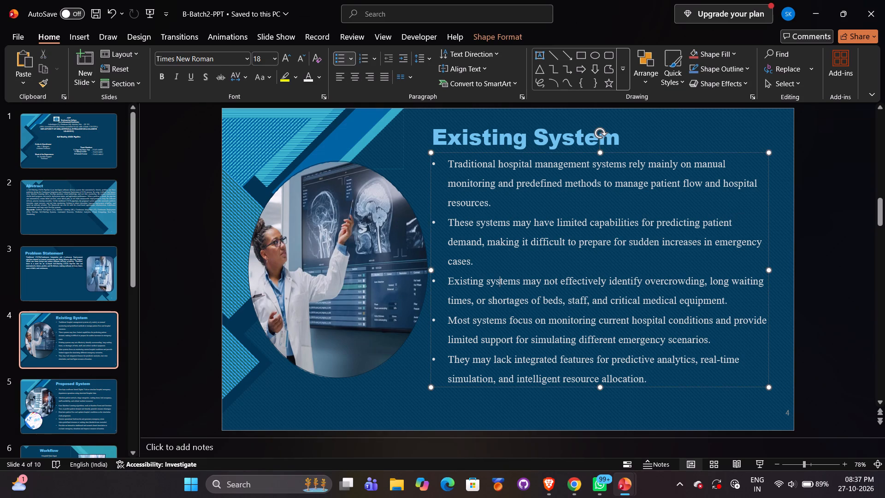
pyautogui.hotkey('ctrl', 'a')
pyautogui.hotkey('ctrl', 'v')
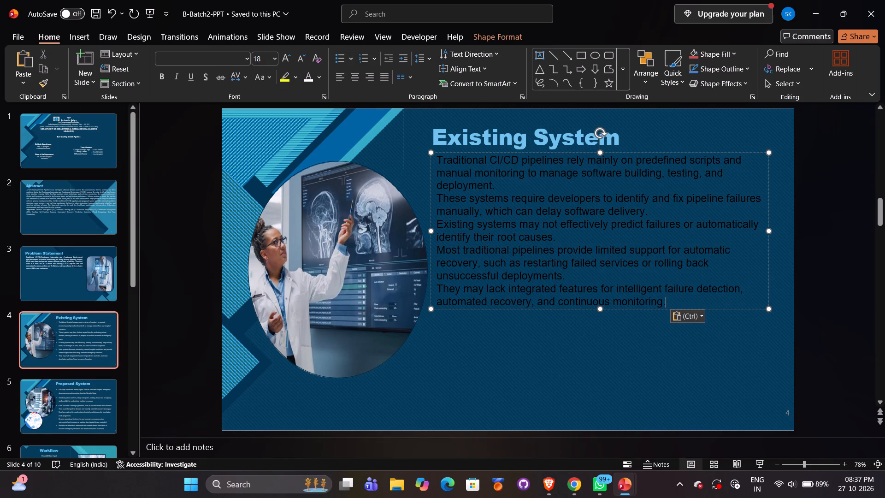
# Color the pasted Existing System text white and format its paragraphs with filled round bullets.
pyautogui.hotkey('ctrl', 'a')
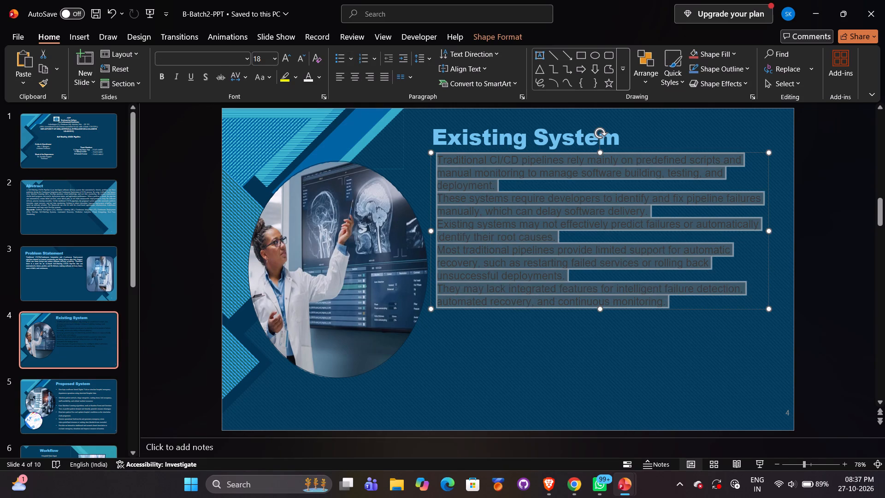
pyautogui.click(304, 78)
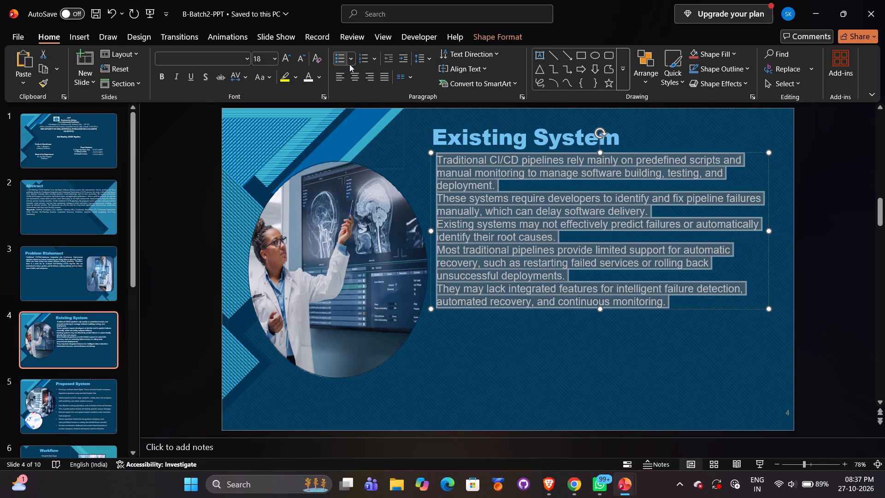
pyautogui.click(350, 64)
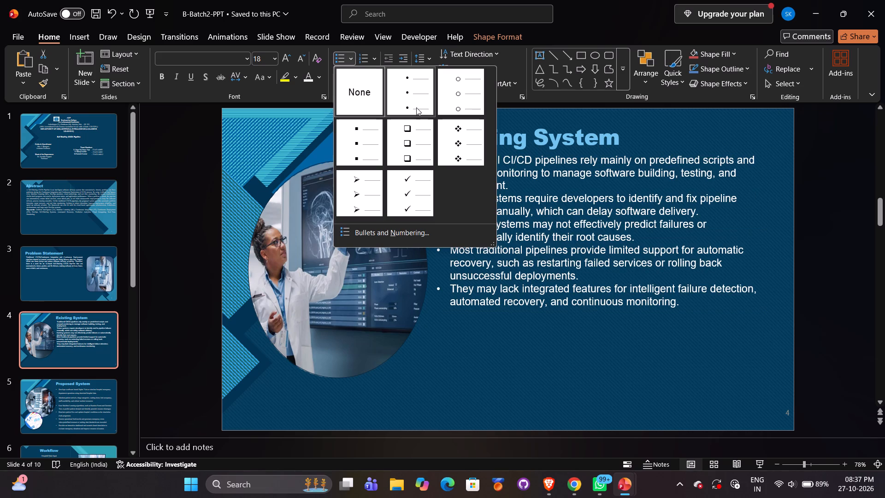
pyautogui.click(416, 107)
pyautogui.click(511, 201)
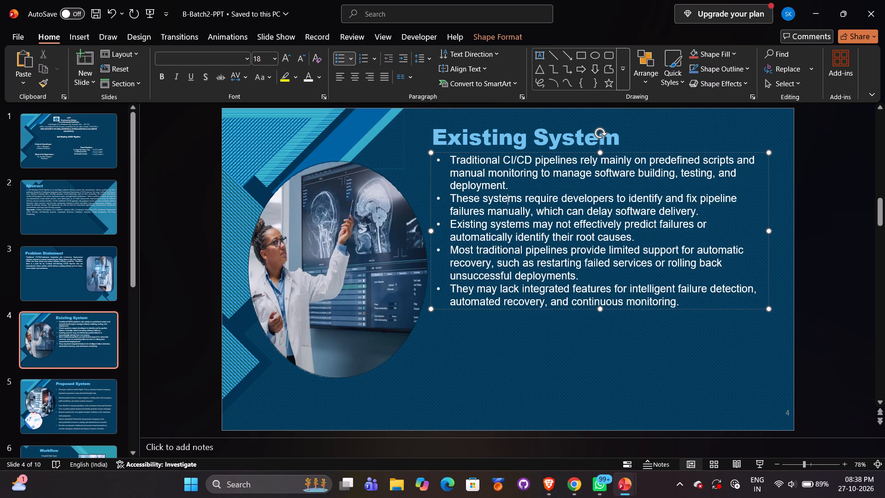
# Set the font of the entire Existing System body text to Times New Roman.
pyautogui.hotkey('ctrl', 'a')
pyautogui.click(165, 78)
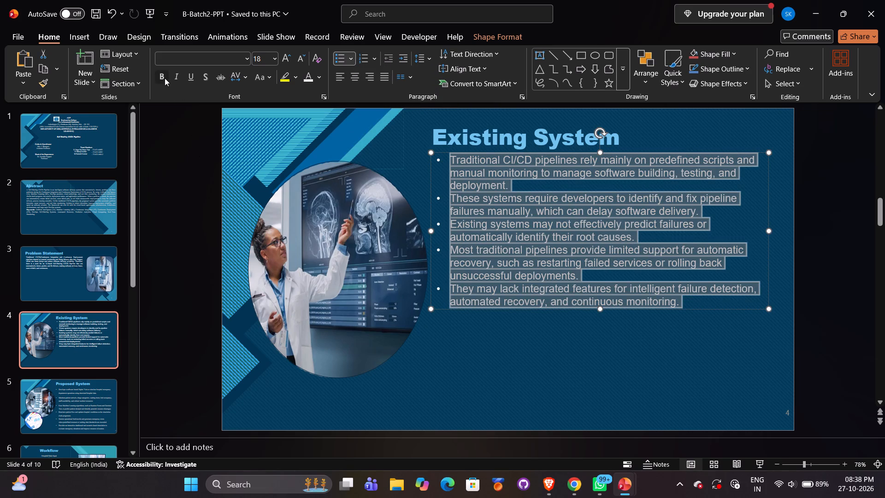
pyautogui.click(165, 78)
pyautogui.click(247, 61)
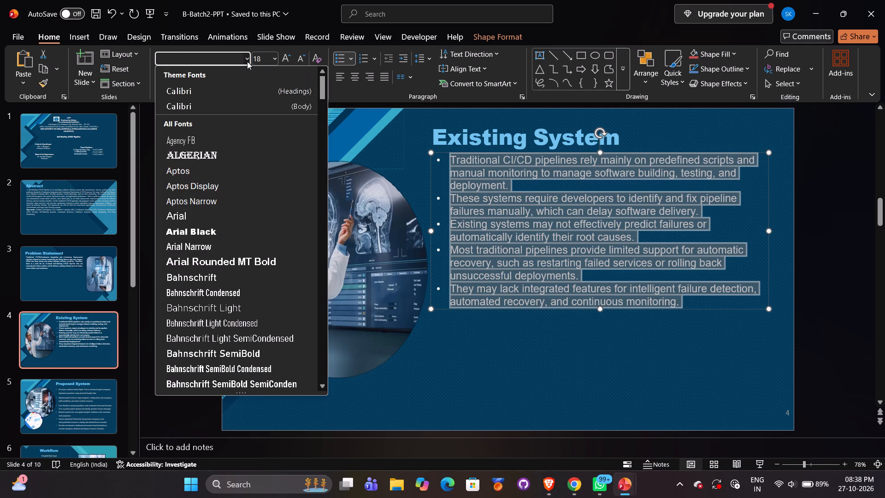
pyautogui.write('tim')
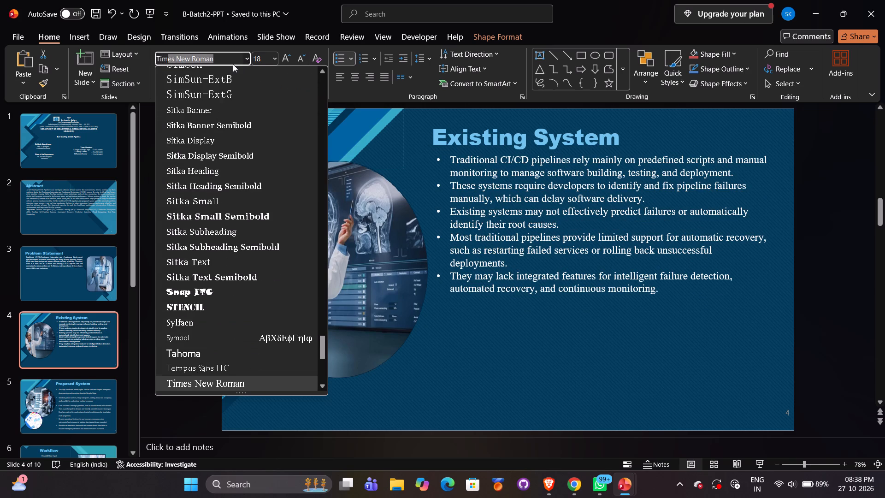
pyautogui.click(228, 58)
pyautogui.press('Return')
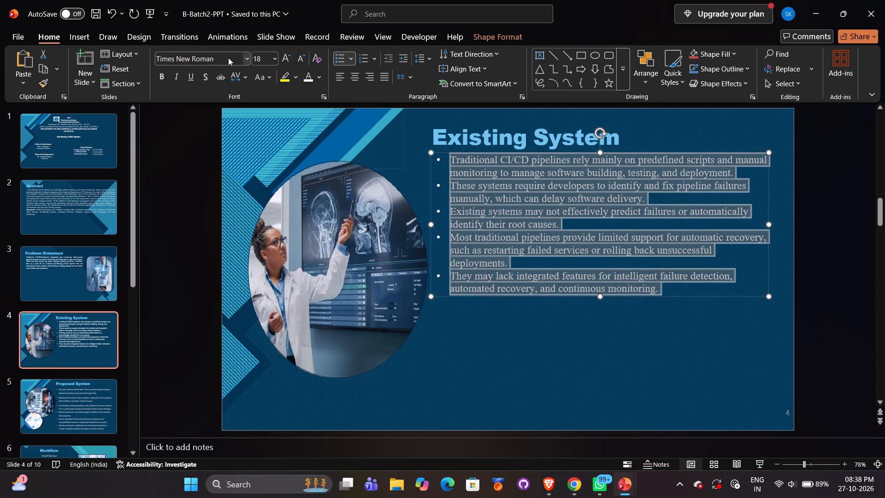
pyautogui.click(490, 196)
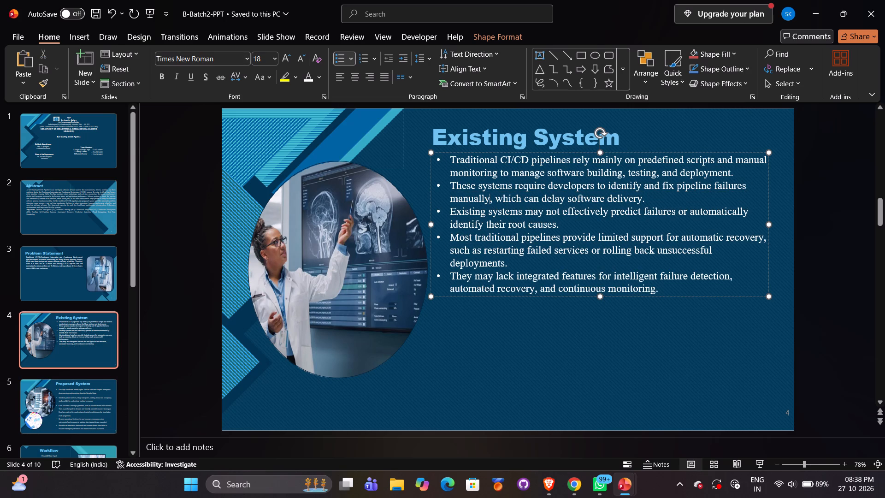
# Compare B-Batch2-PPT's Proposed System slide with the Proposed System slide in the Batch 22 presentation and with its own Existing System slide.
pyautogui.moveTo(133, 255); pyautogui.dragTo(125, 350)
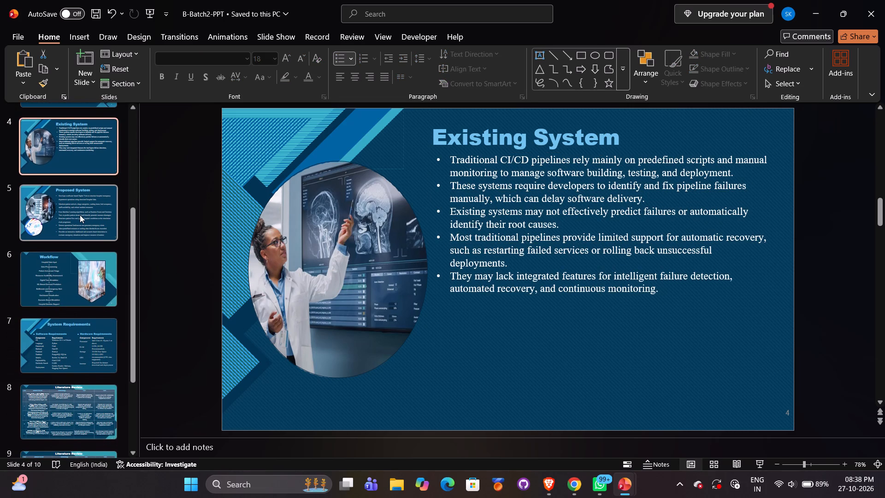
pyautogui.click(80, 213)
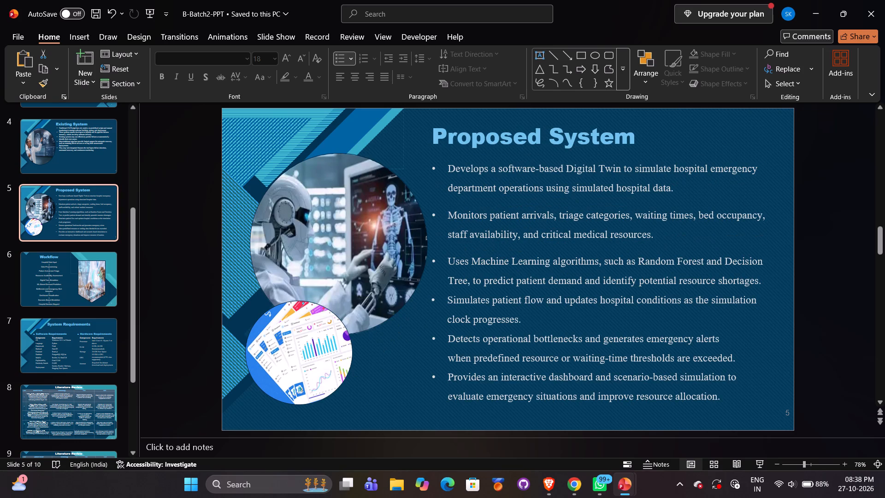
pyautogui.hotkey('alt', 'Tab')
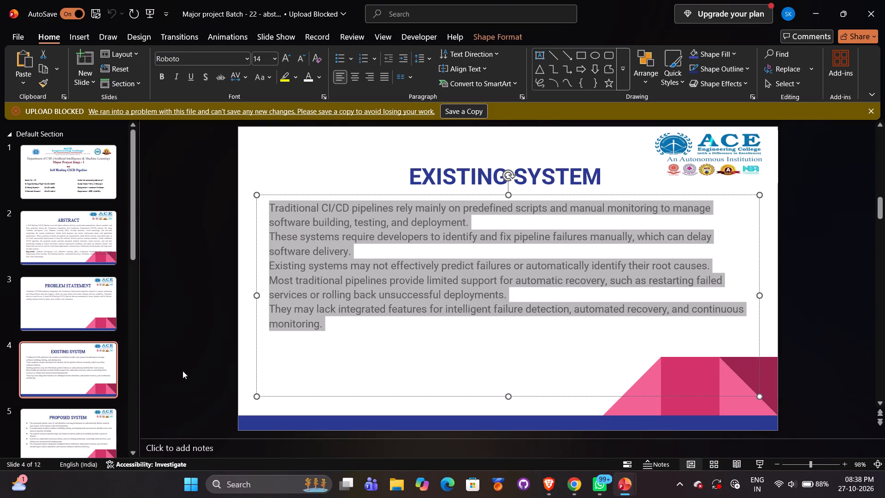
pyautogui.click(87, 425)
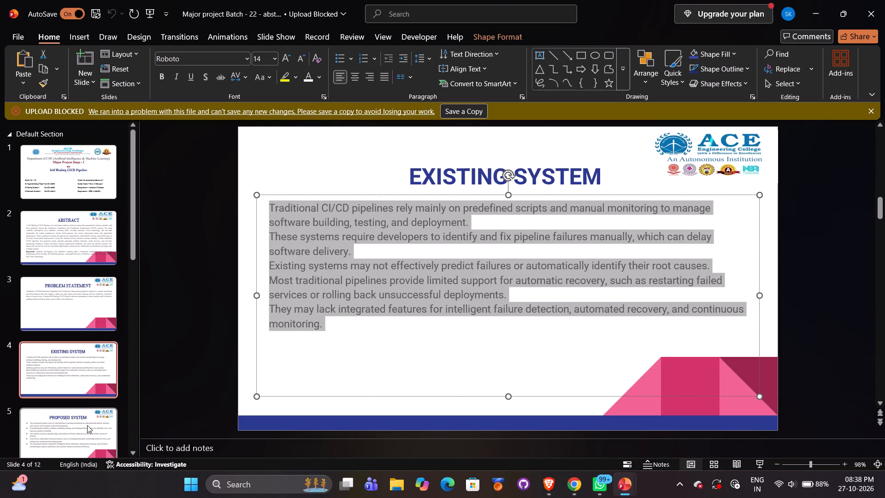
pyautogui.moveTo(133, 278); pyautogui.dragTo(133, 306)
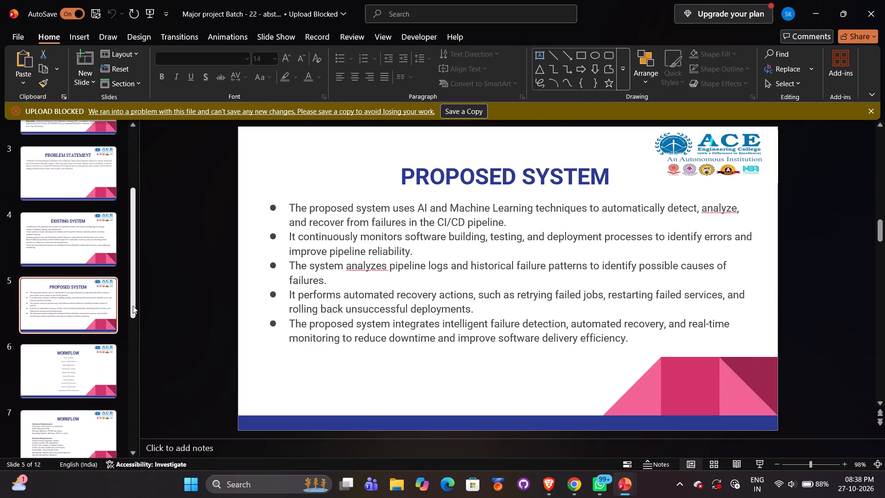
pyautogui.moveTo(133, 306); pyautogui.dragTo(133, 320)
pyautogui.hotkey('alt', 'Tab')
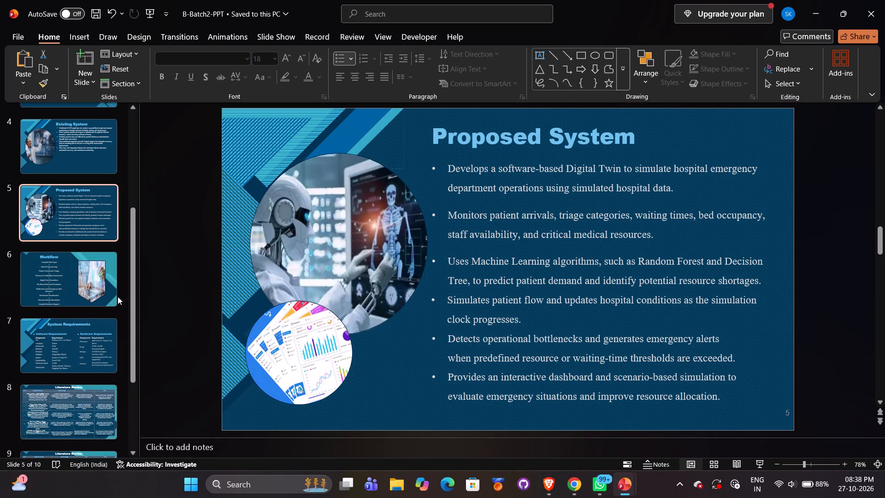
pyautogui.click(77, 158)
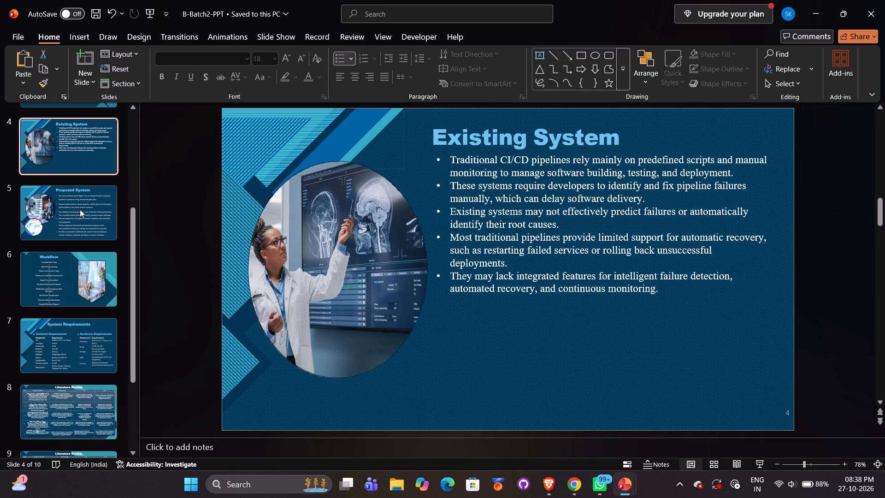
pyautogui.click(79, 215)
pyautogui.hotkey('alt', 'Tab')
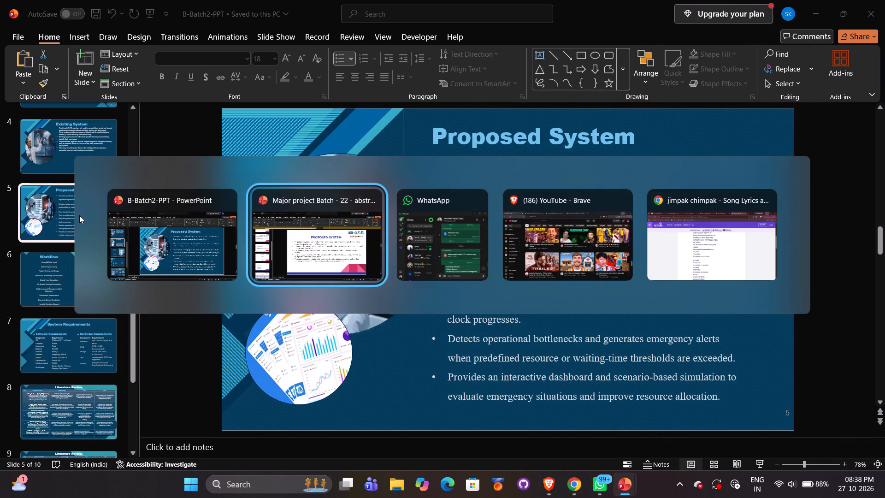
pyautogui.hotkey('alt', 'Tab')
pyautogui.click(77, 155)
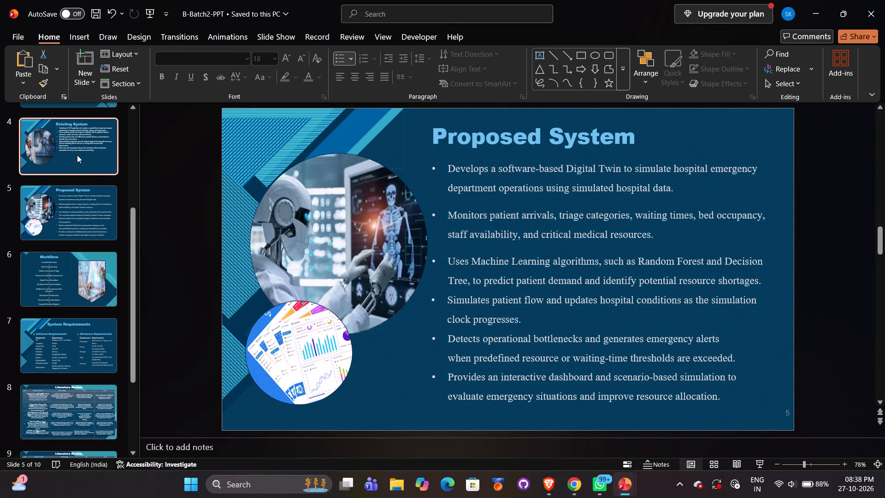
pyautogui.click(78, 206)
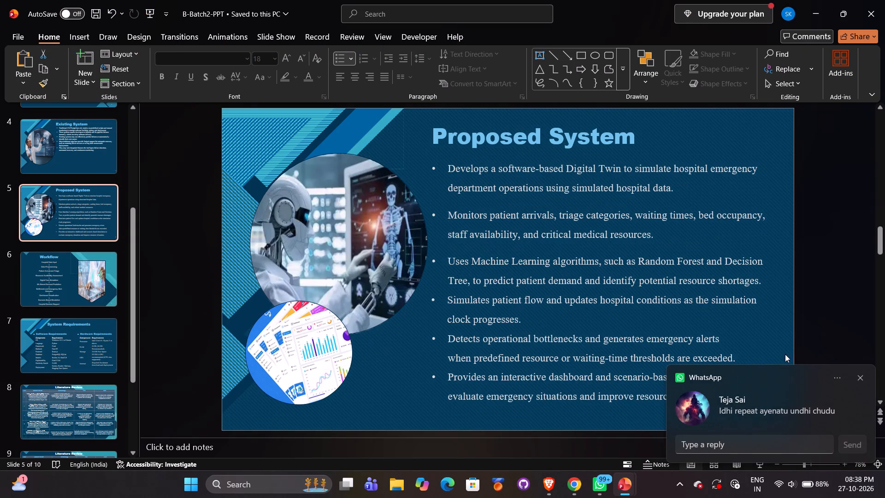
pyautogui.click(860, 377)
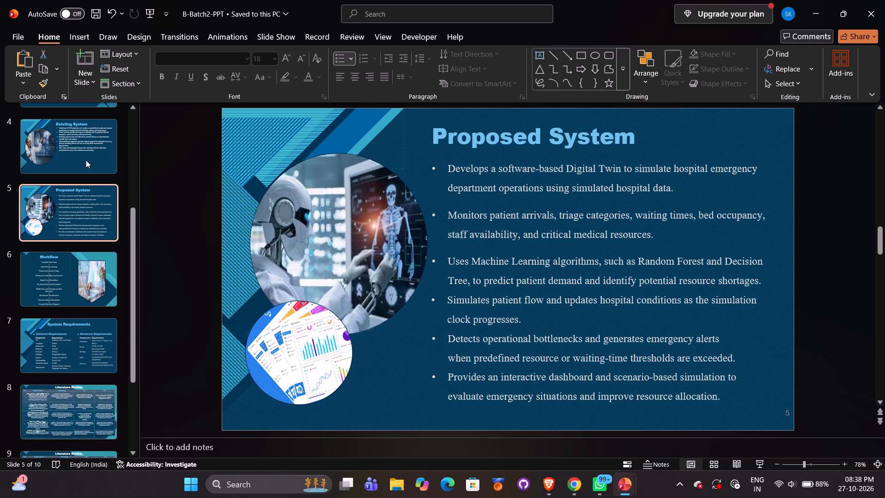
pyautogui.click(78, 151)
pyautogui.click(70, 222)
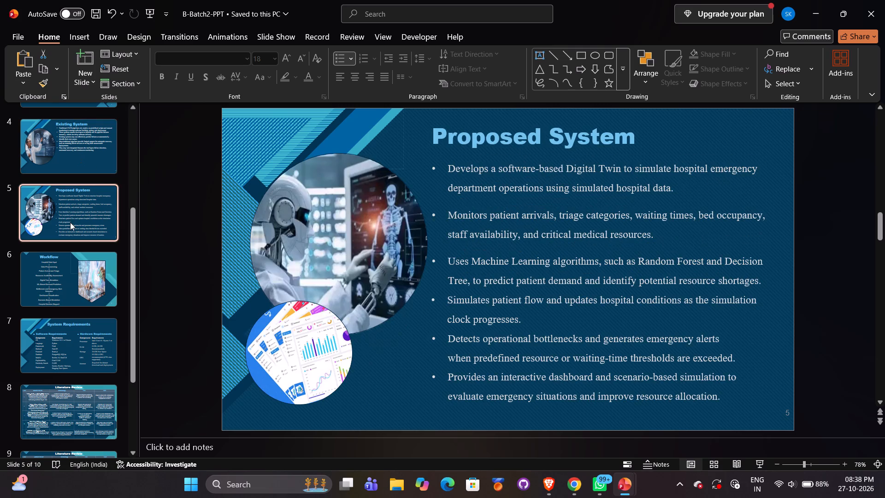
# Replace the hospital text on B-Batch2-PPT's Proposed System slide with the Proposed System text copied from the Batch 22 presentation.
pyautogui.hotkey('alt', 'Tab')
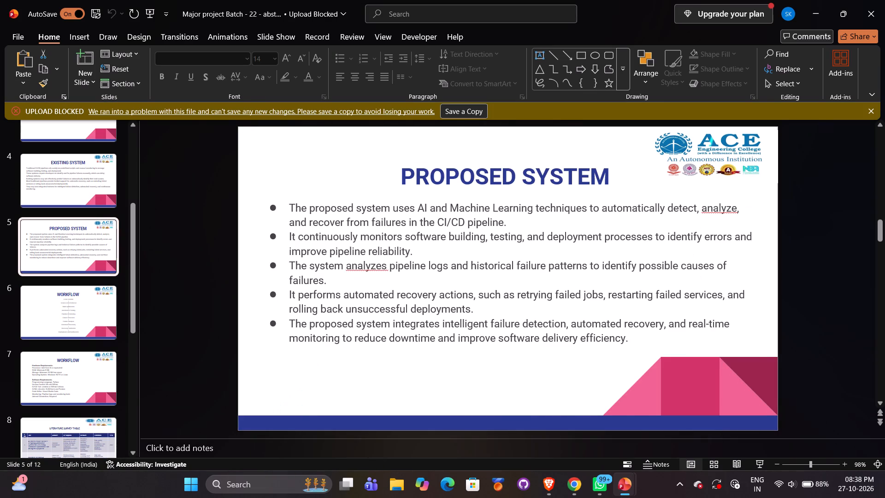
pyautogui.click(329, 219)
pyautogui.hotkey('alt', 'Tab')
pyautogui.hotkey('alt', 'Tab')
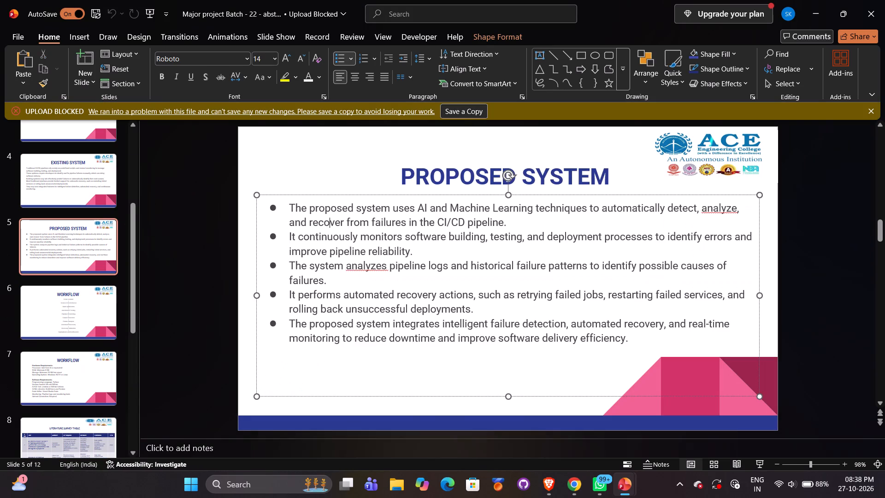
pyautogui.hotkey('ctrl', 'a')
pyautogui.hotkey('ctrl', 'c')
pyautogui.hotkey('alt', 'Tab')
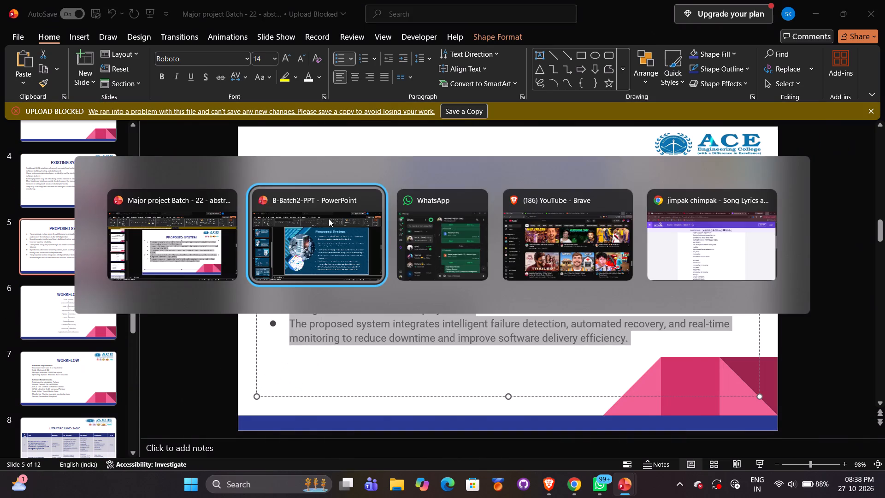
pyautogui.click(510, 279)
pyautogui.hotkey('ctrl', 'a')
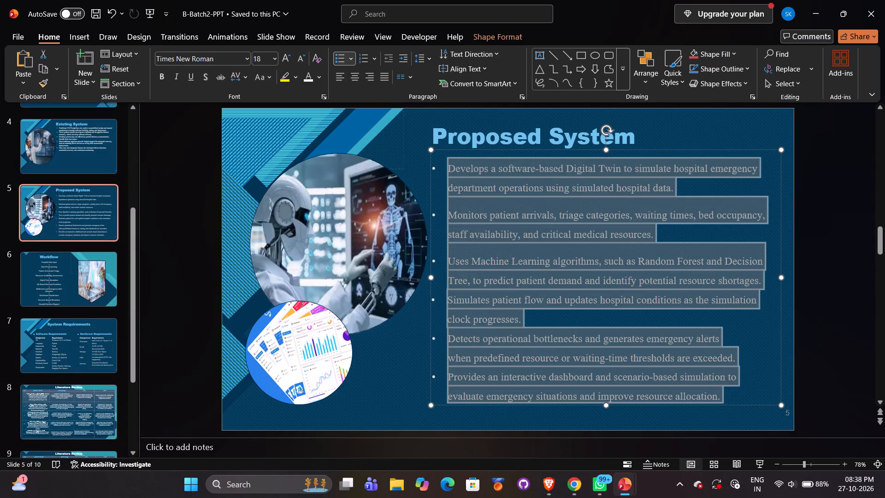
pyautogui.press('BackSpace')
pyautogui.hotkey('ctrl', 'v')
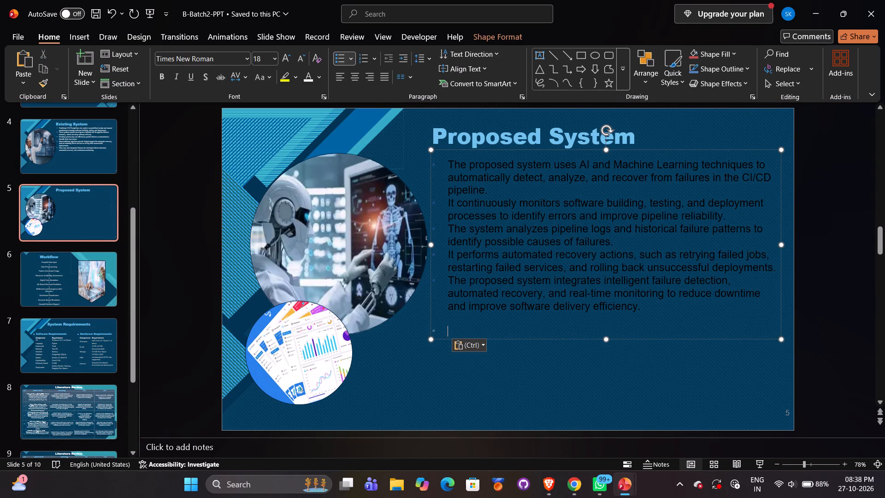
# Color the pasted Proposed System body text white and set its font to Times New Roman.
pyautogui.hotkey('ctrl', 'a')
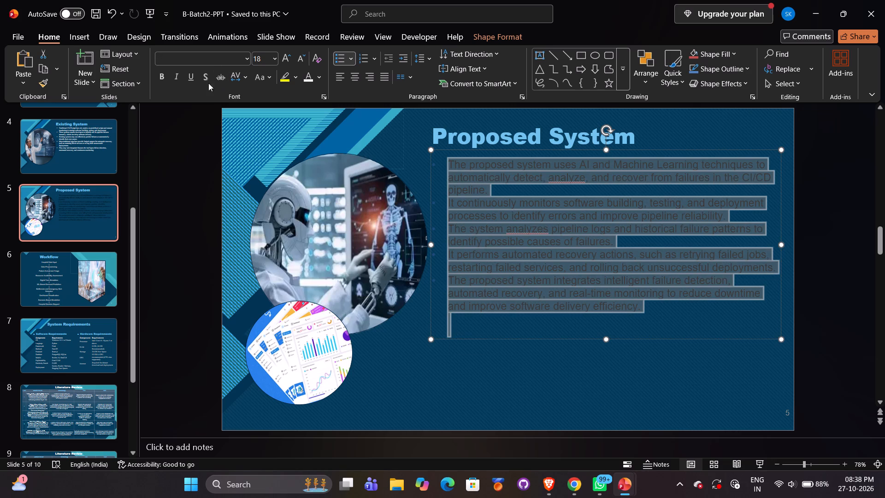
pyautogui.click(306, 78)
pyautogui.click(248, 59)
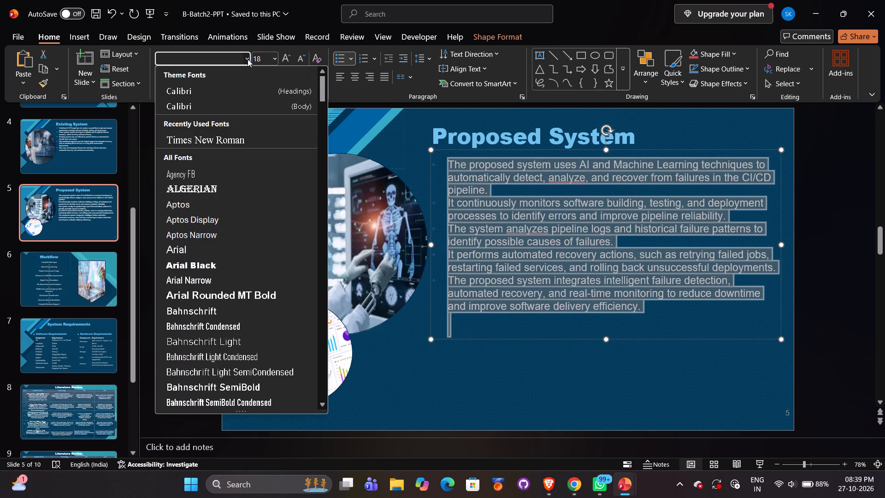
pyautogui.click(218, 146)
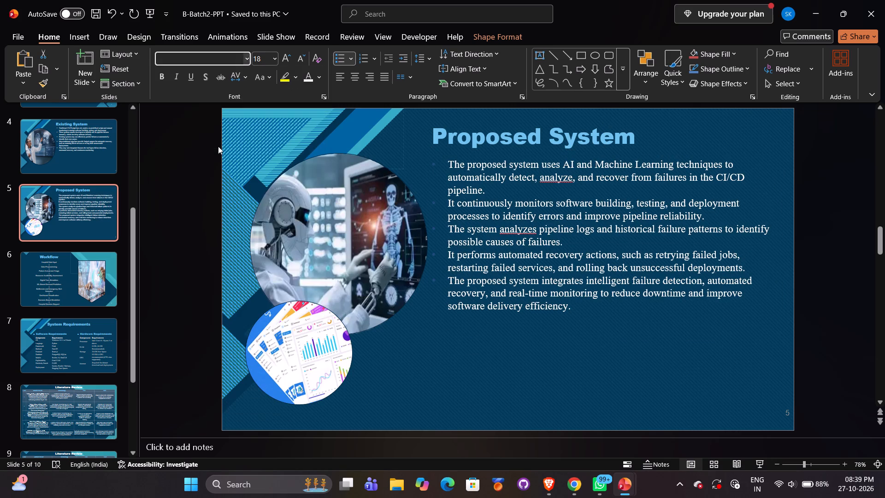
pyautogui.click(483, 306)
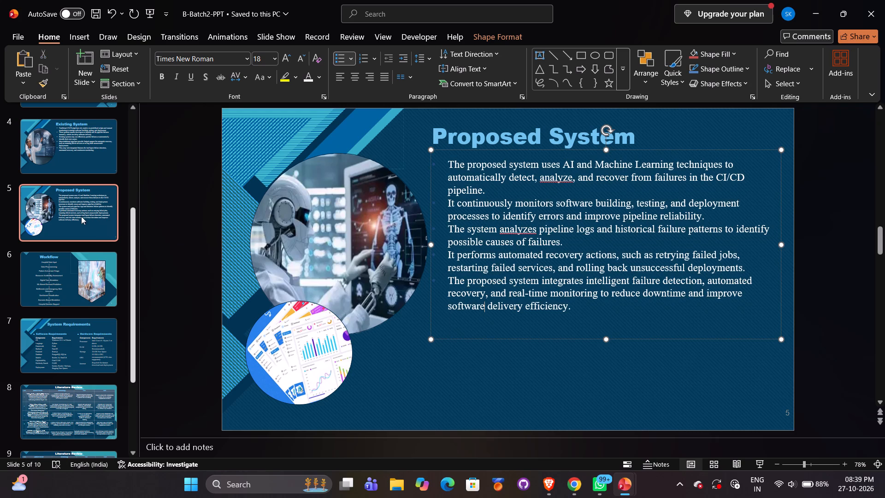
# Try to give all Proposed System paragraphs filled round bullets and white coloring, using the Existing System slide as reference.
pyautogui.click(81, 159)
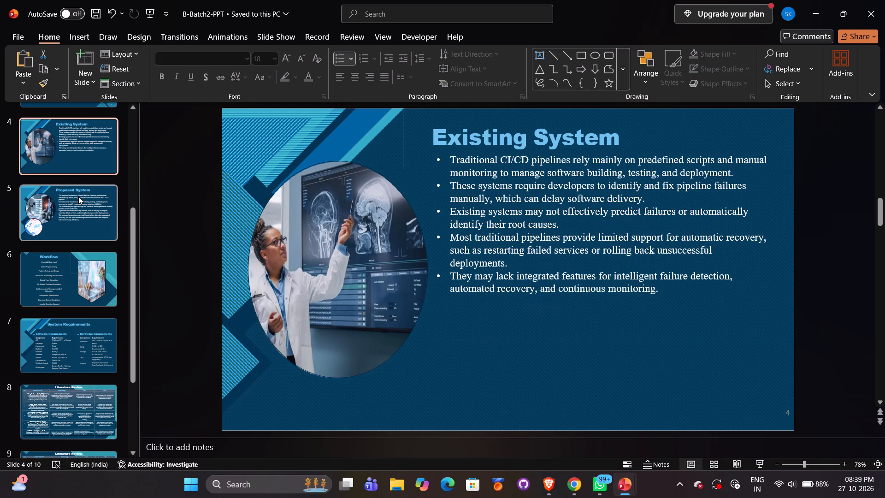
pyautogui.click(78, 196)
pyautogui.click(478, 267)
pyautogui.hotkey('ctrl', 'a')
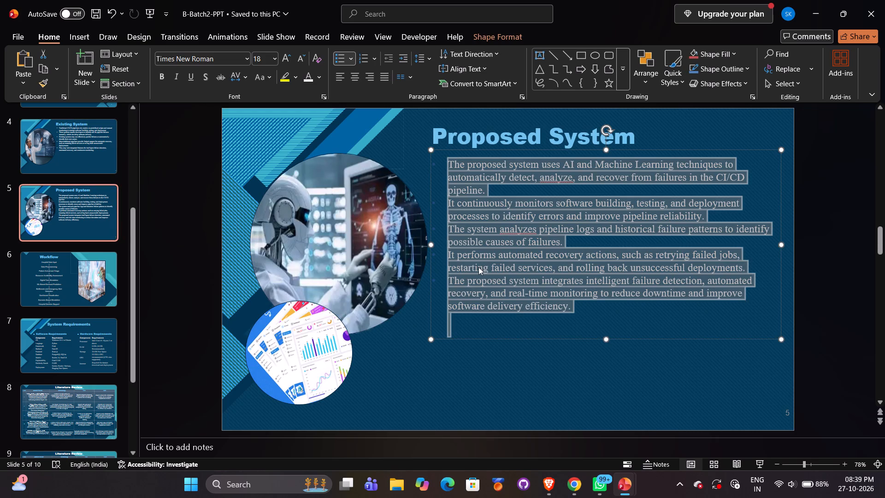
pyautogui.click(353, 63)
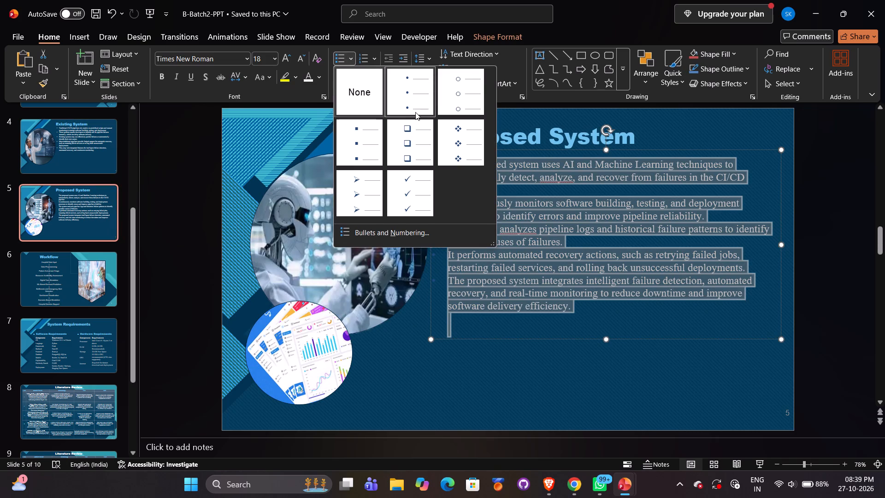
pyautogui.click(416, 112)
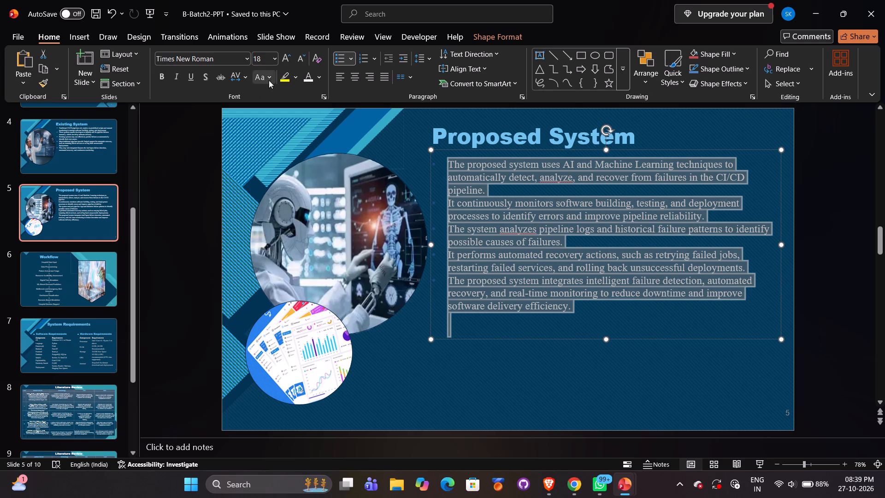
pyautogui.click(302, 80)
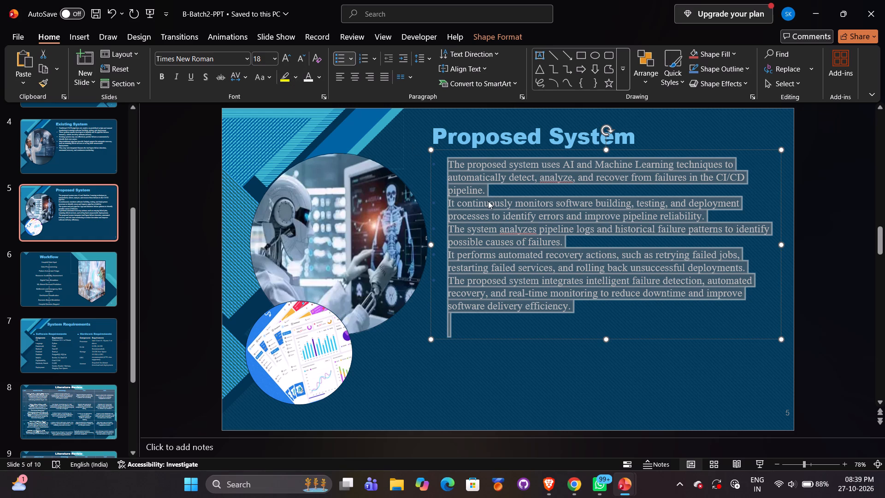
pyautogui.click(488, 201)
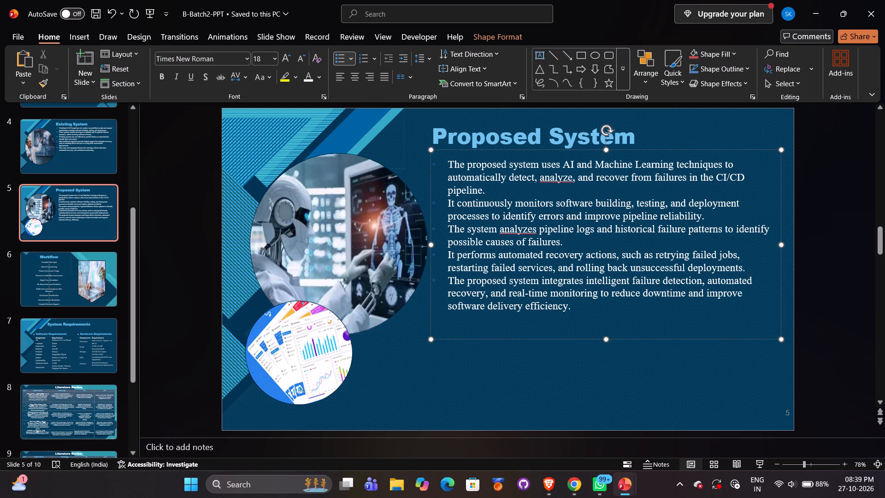
# Remove the existing bullet and its indent from each of the five Proposed System body paragraphs.
pyautogui.click(448, 167)
pyautogui.press('BackSpace')
pyautogui.press('Down')
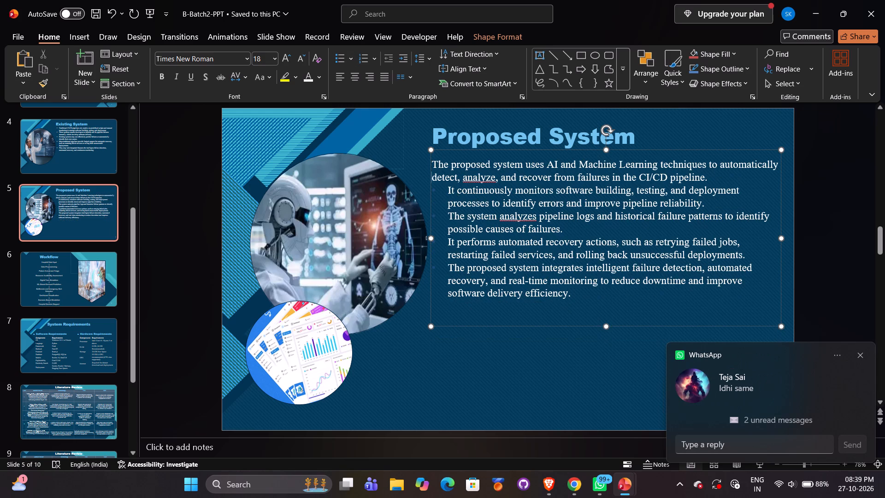
pyautogui.press('Down')
pyautogui.press('BackSpace')
pyautogui.press('Down')
pyautogui.press('Down')
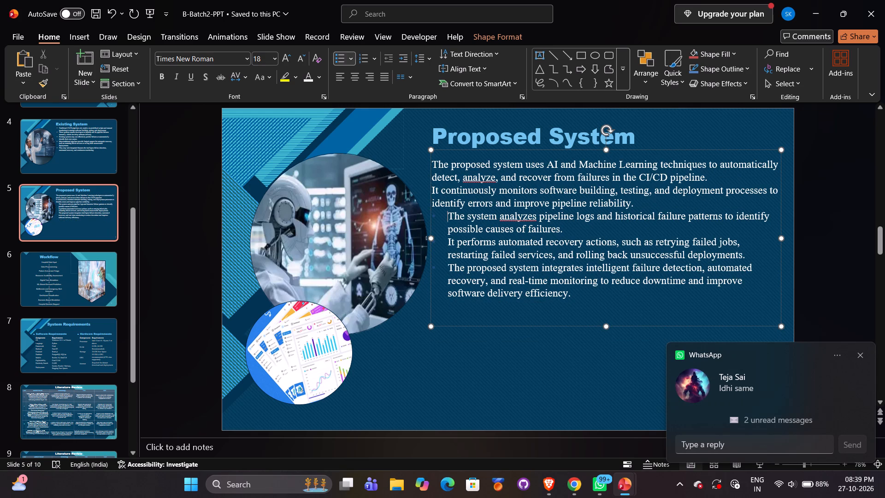
pyautogui.press('BackSpace')
pyautogui.press('Down')
pyautogui.press('Down')
pyautogui.press('BackSpace')
pyautogui.press('Down')
pyautogui.press('Down')
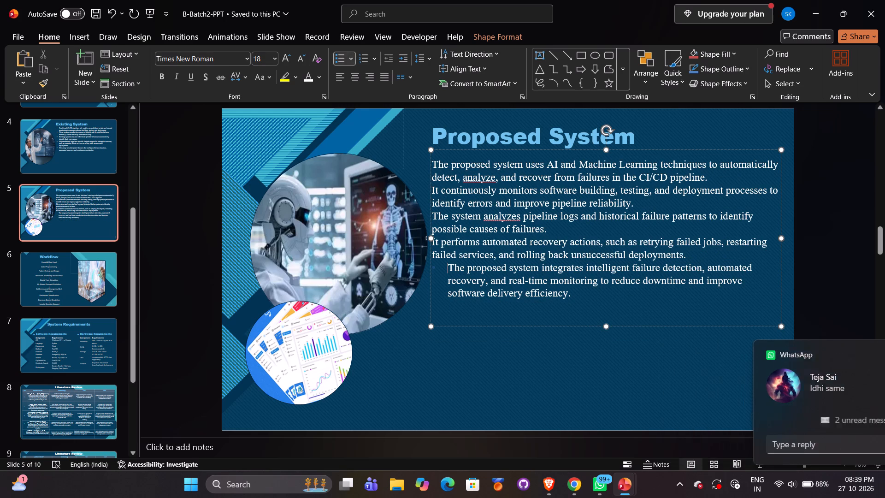
pyautogui.press('BackSpace')
# Apply filled round bullets to the entire Proposed System body text and reapply the white font color.
pyautogui.hotkey('ctrl', 'a')
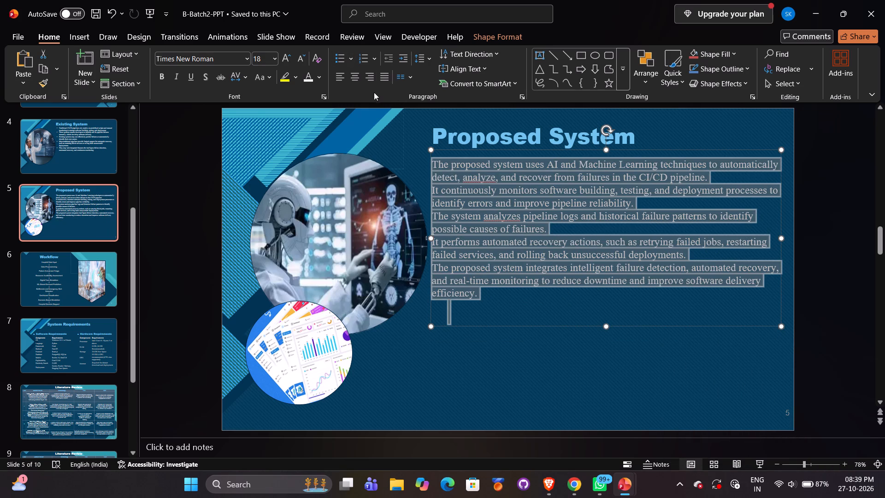
pyautogui.click(351, 59)
pyautogui.click(405, 95)
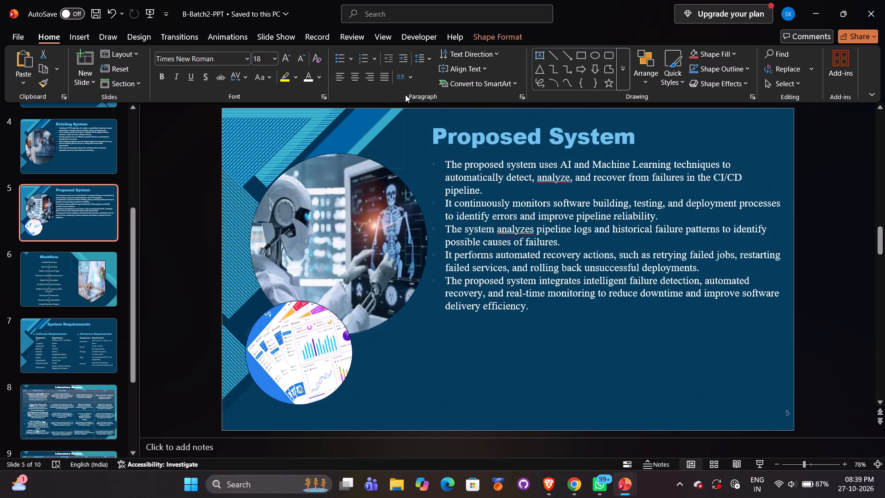
pyautogui.click(308, 79)
pyautogui.click(506, 196)
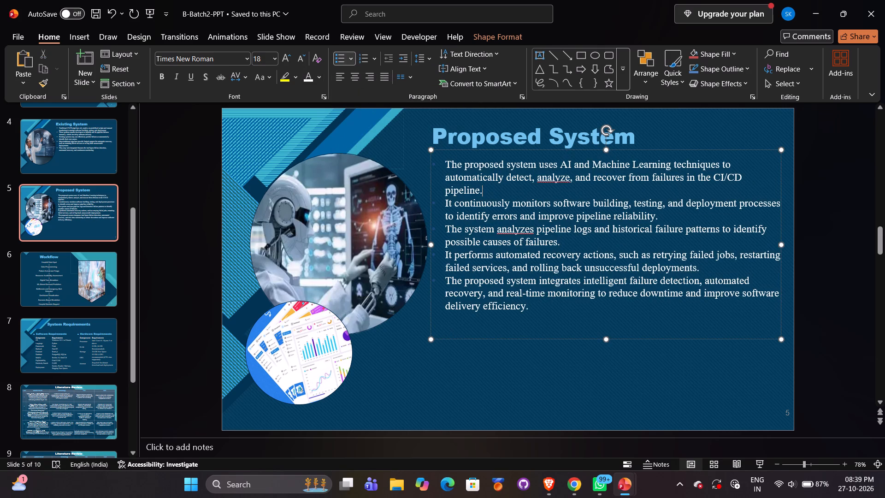
# Compare the Proposed System bullets with those on the Existing System slide and on the Batch 22 presentation's Proposed System slide.
pyautogui.click(85, 145)
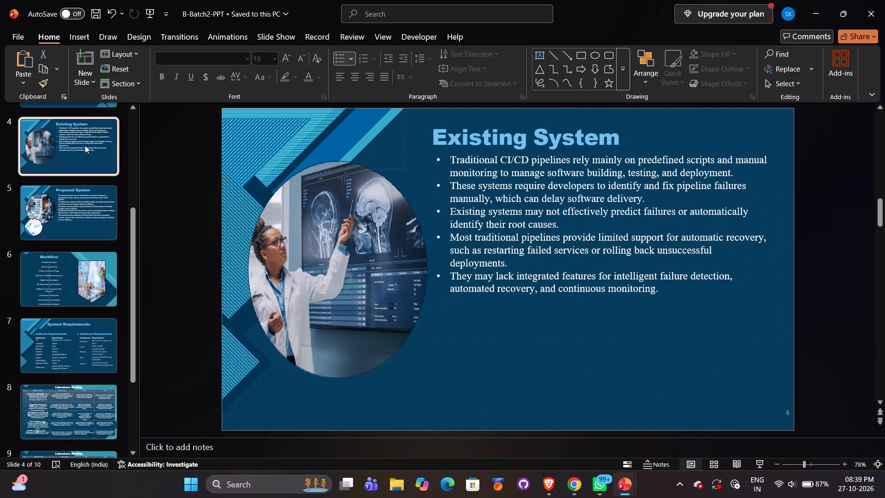
pyautogui.click(490, 217)
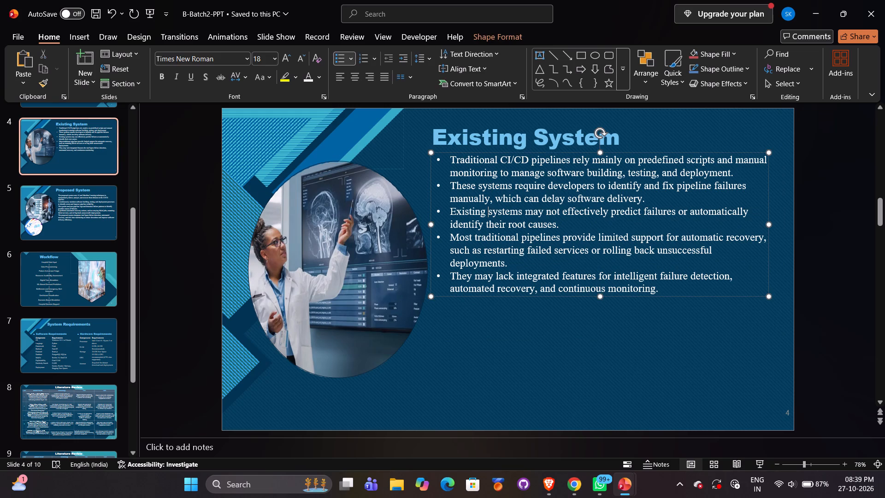
pyautogui.click(77, 273)
pyautogui.click(77, 224)
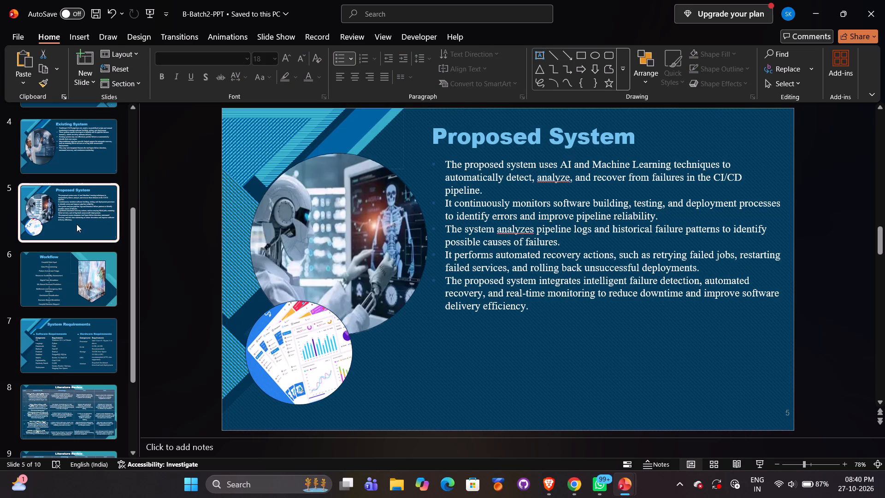
pyautogui.click(435, 164)
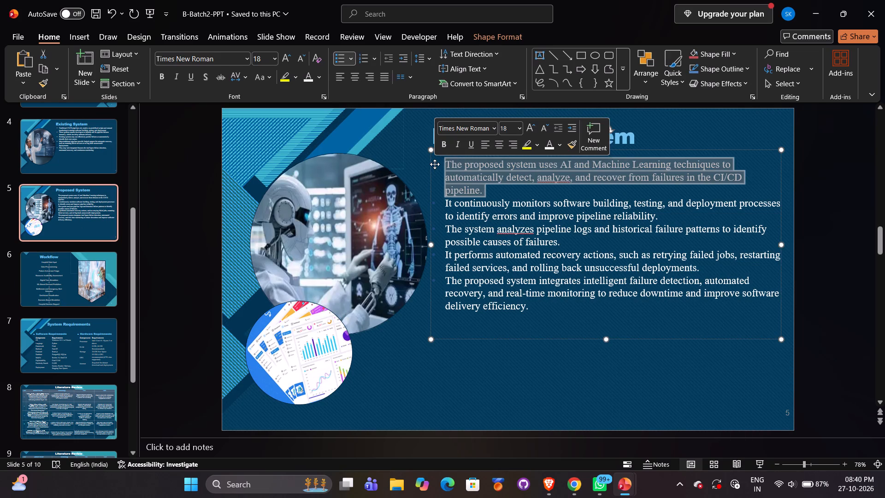
pyautogui.click(435, 164)
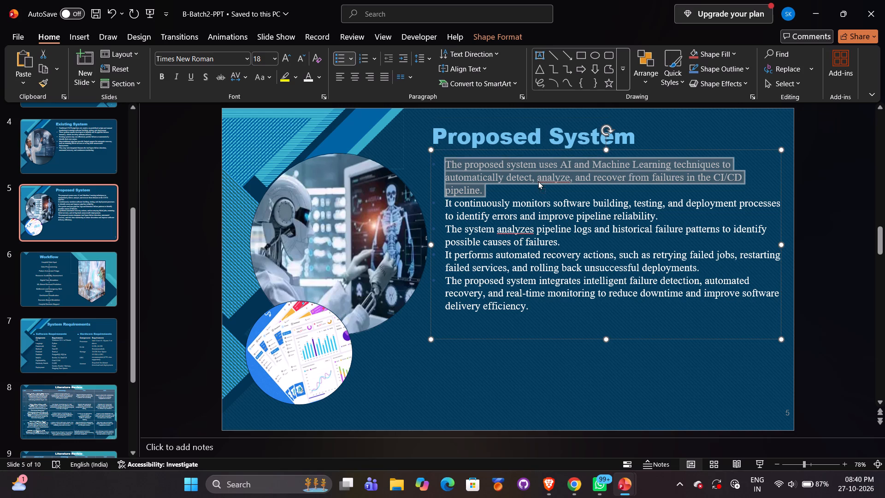
pyautogui.click(538, 181)
pyautogui.hotkey('alt', 'Tab')
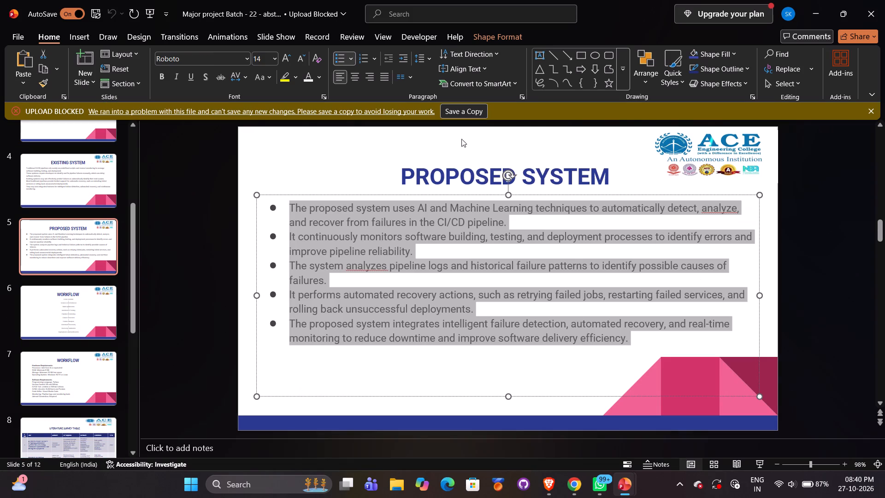
# Remove the bullets from all five Proposed System paragraphs in the Batch 22 presentation.
pyautogui.click(437, 275)
pyautogui.hotkey('alt', 'Tab')
pyautogui.hotkey('alt', 'Tab')
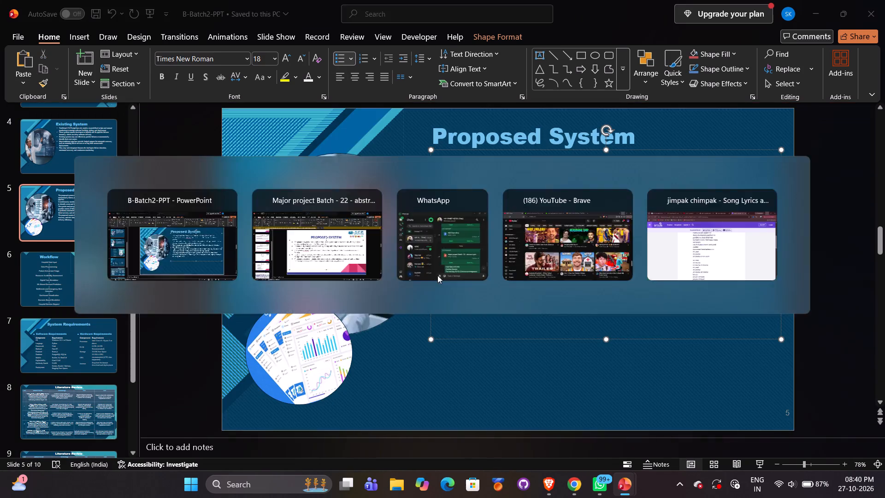
pyautogui.click(290, 212)
pyautogui.press('BackSpace')
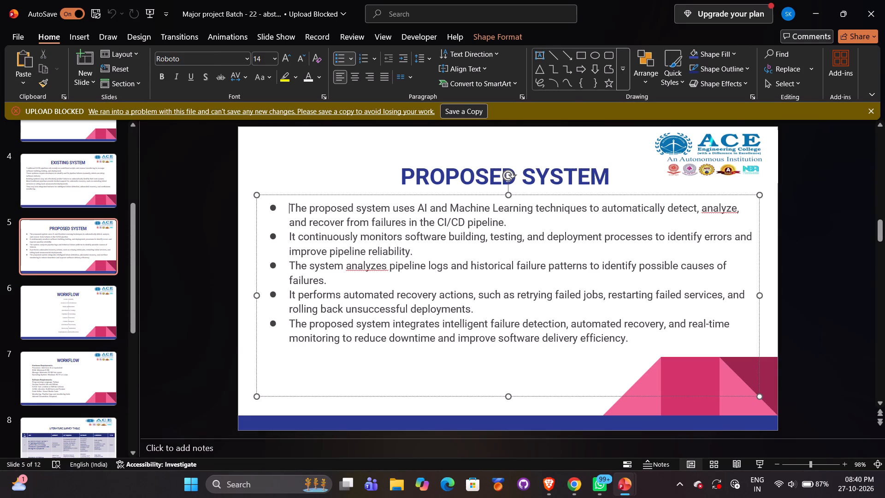
pyautogui.press('Down')
pyautogui.press('Down')
pyautogui.press('BackSpace')
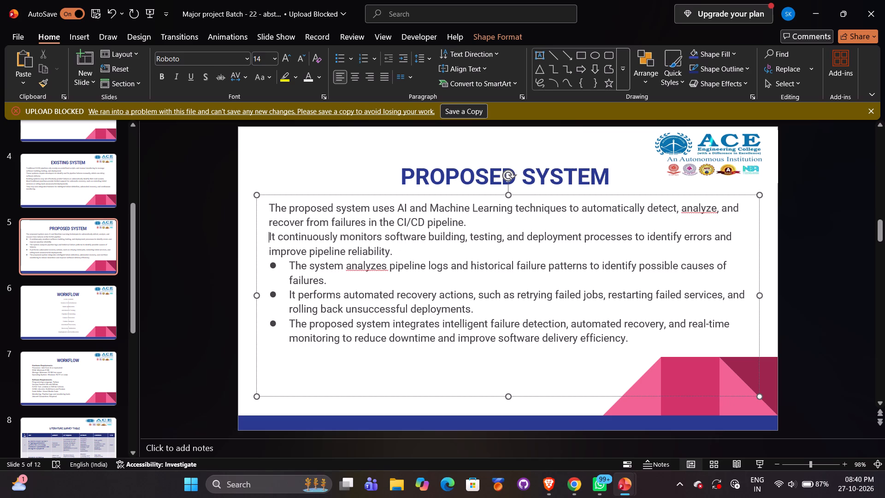
pyautogui.press('Down')
pyautogui.press('Down')
pyautogui.press('BackSpace')
pyautogui.press('Down')
pyautogui.press('BackSpace')
pyautogui.press('Down')
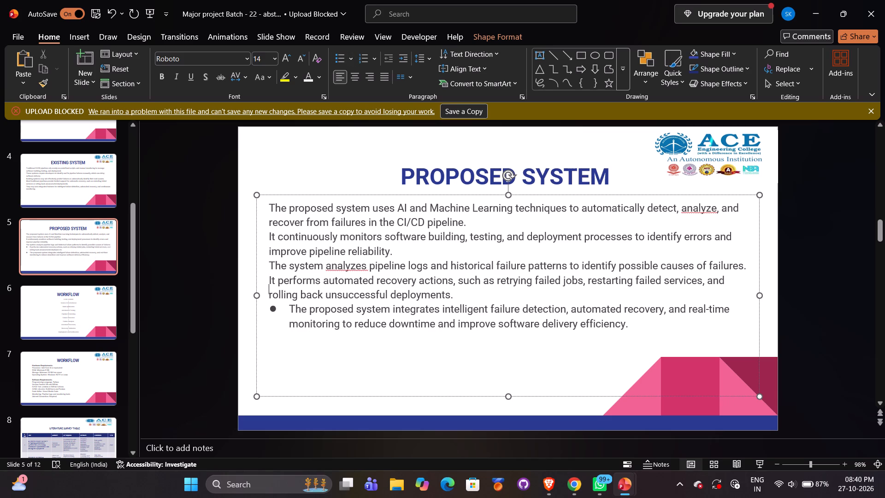
pyautogui.press('Down')
pyautogui.press('BackSpace')
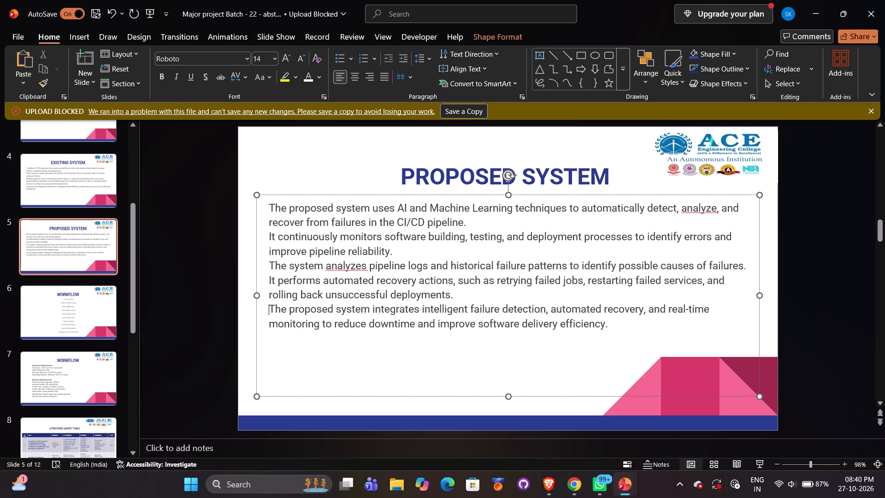
# Replace the body text on B-Batch2-PPT's Proposed System slide with the unbulleted text copied from the Batch 22 presentation.
pyautogui.hotkey('ctrl', 'a')
pyautogui.hotkey('ctrl', 'c')
pyautogui.hotkey('alt', 'Tab')
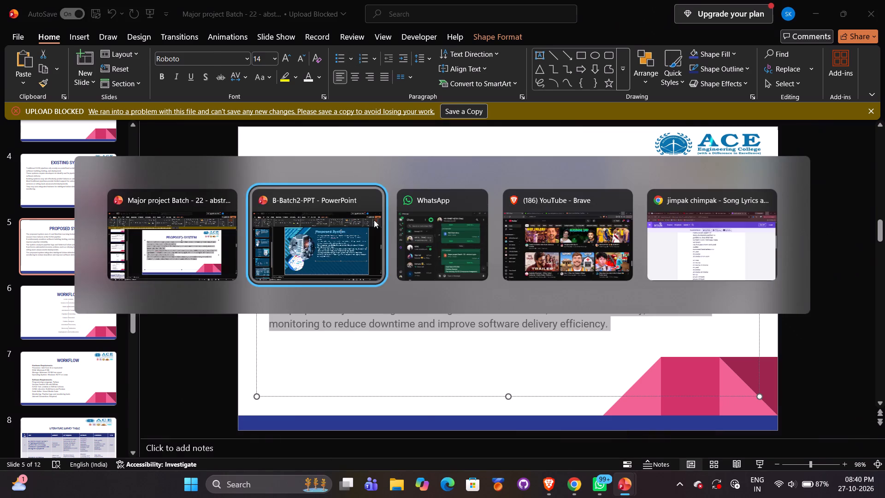
pyautogui.click(537, 223)
pyautogui.hotkey('ctrl', 'a')
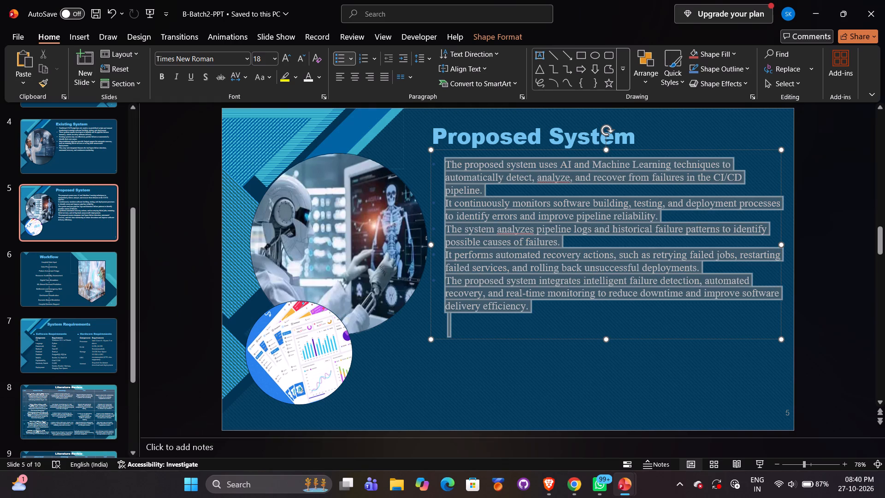
pyautogui.press('BackSpace')
pyautogui.hotkey('ctrl', 'v')
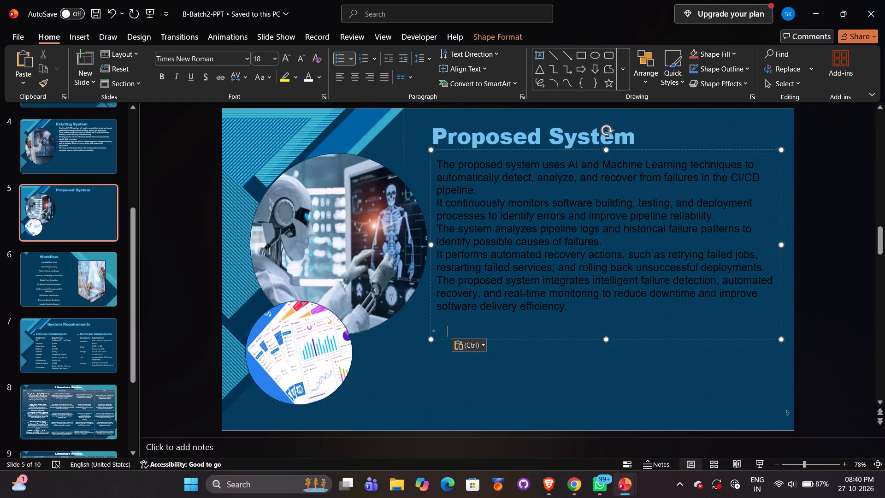
# Clear the Proposed System text box, set it to no bullets with white font color, and paste the copied text again.
pyautogui.hotkey('ctrl', 'a')
pyautogui.press('BackSpace')
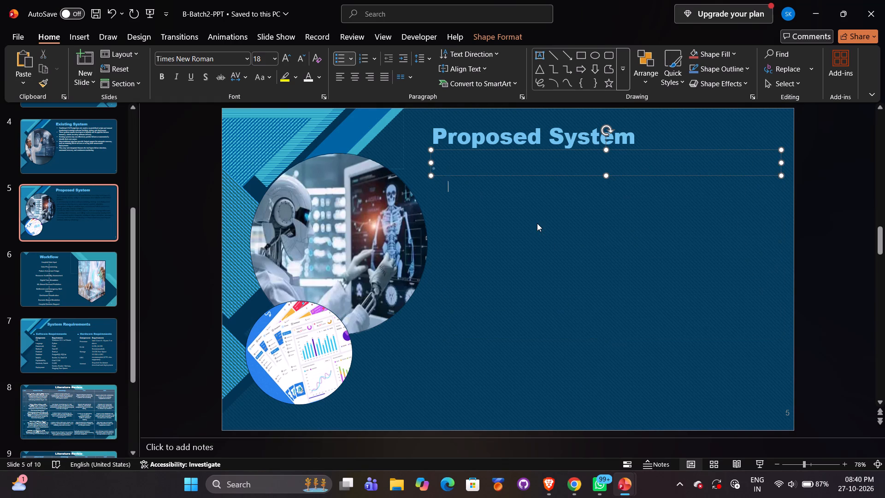
pyautogui.click(353, 59)
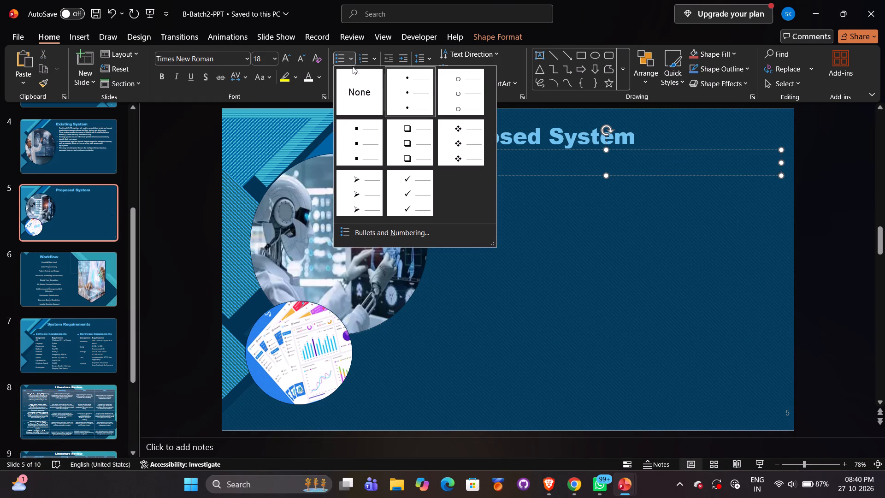
pyautogui.click(355, 92)
pyautogui.click(303, 78)
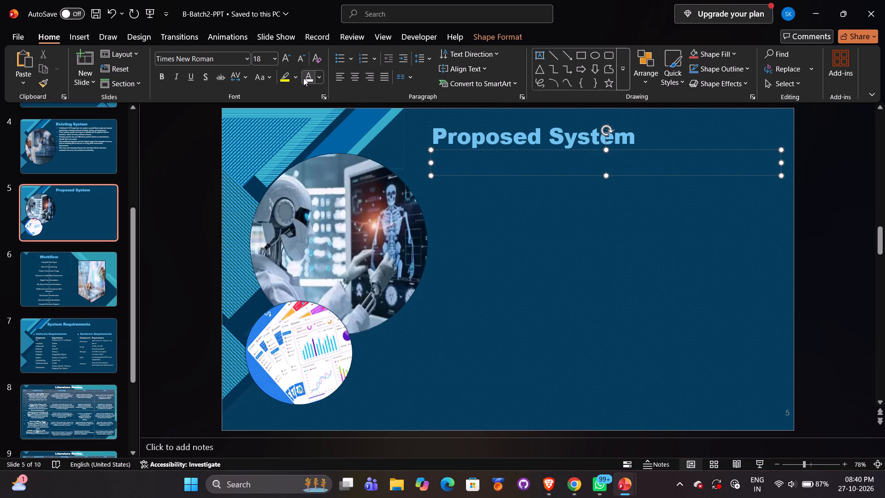
pyautogui.hotkey('ctrl', 'v')
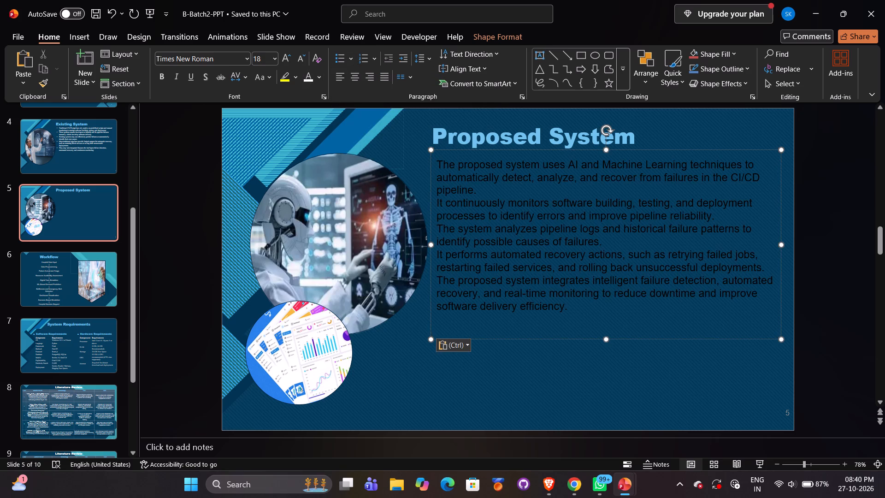
# Color the entire Proposed System body text white and format its paragraphs with filled round bullets.
pyautogui.hotkey('ctrl', 'a')
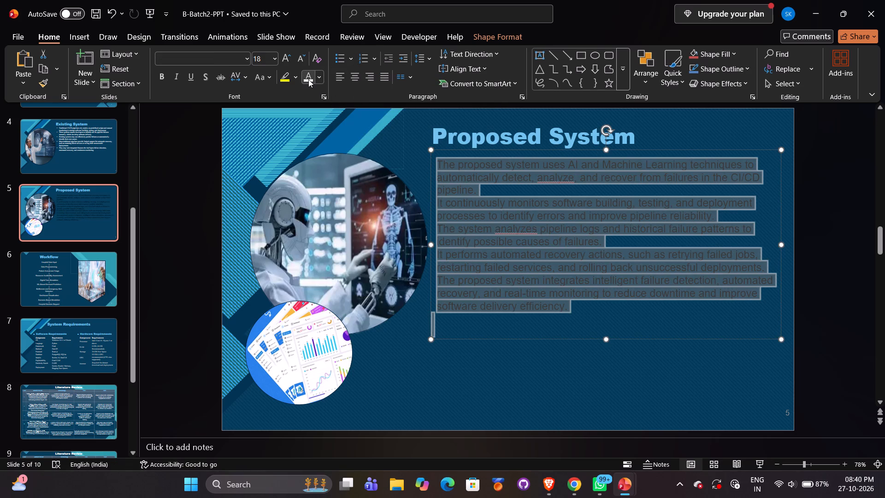
pyautogui.click(308, 79)
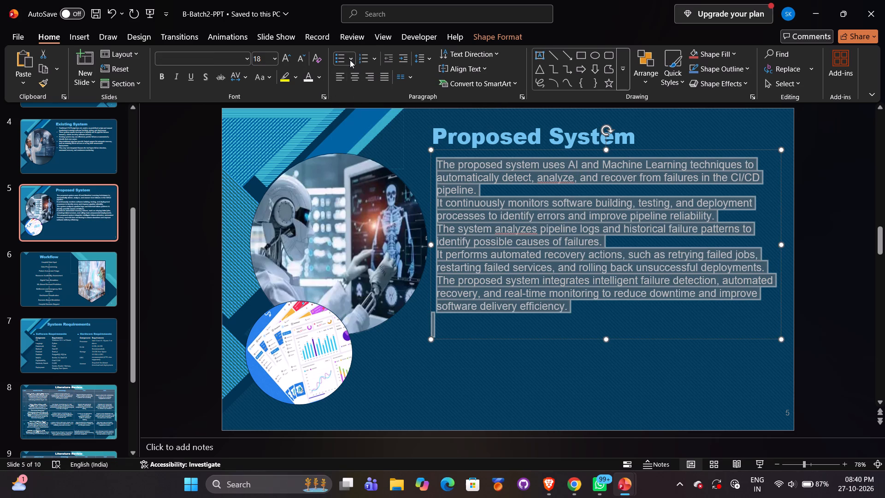
pyautogui.click(350, 60)
pyautogui.click(402, 107)
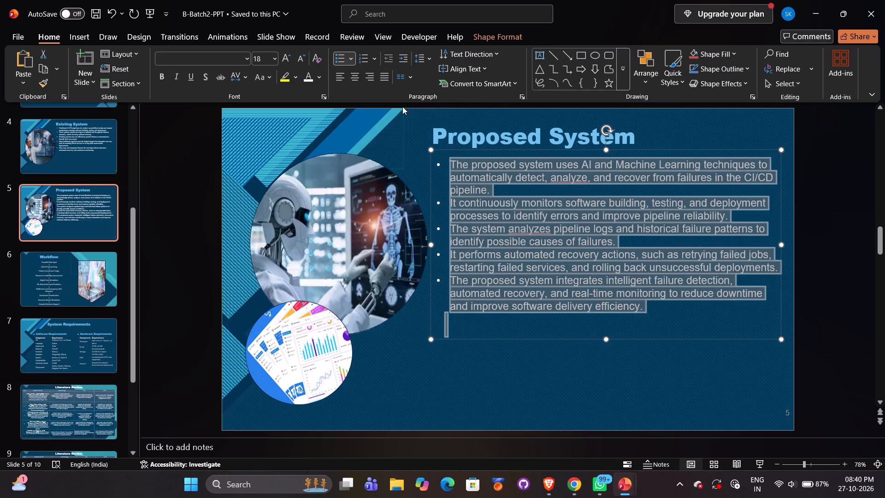
pyautogui.click(524, 252)
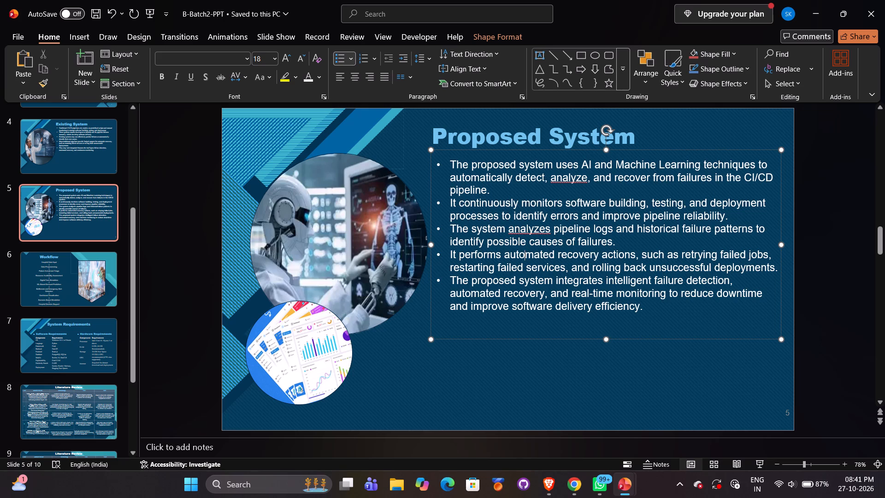
pyautogui.click(509, 344)
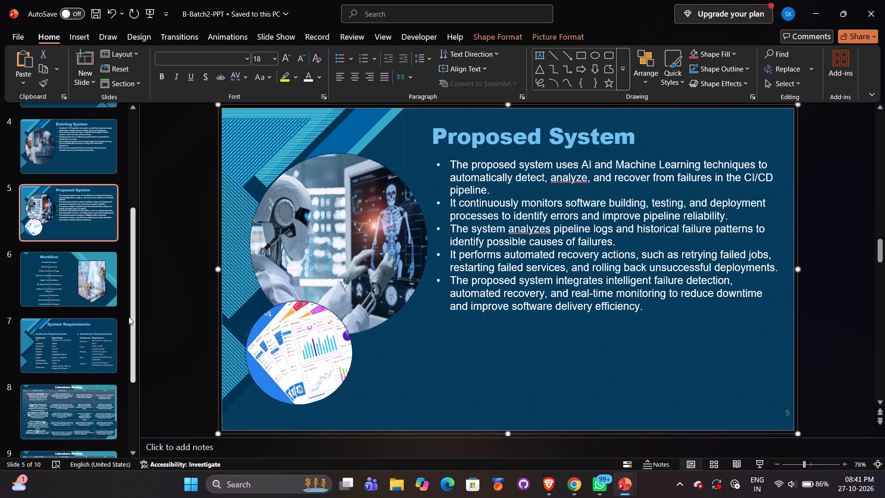
# Replace the hospital steps on B-Batch2-PPT's Workflow slide with the Workflow text copied from the Batch 22 presentation.
pyautogui.moveTo(129, 317); pyautogui.dragTo(130, 330)
pyautogui.click(65, 253)
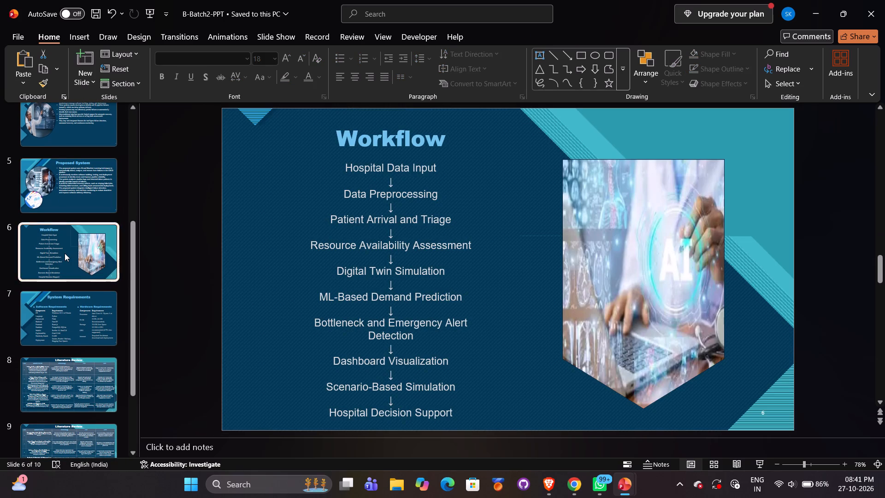
pyautogui.hotkey('alt', 'Tab')
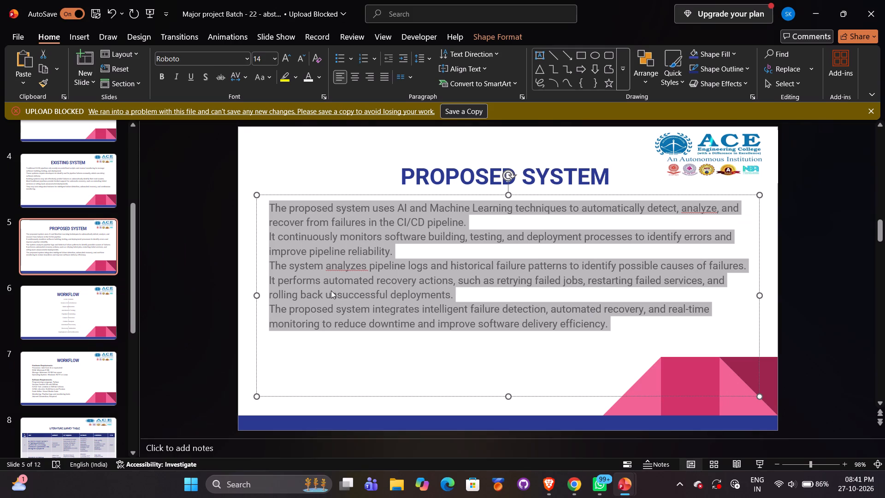
pyautogui.click(85, 312)
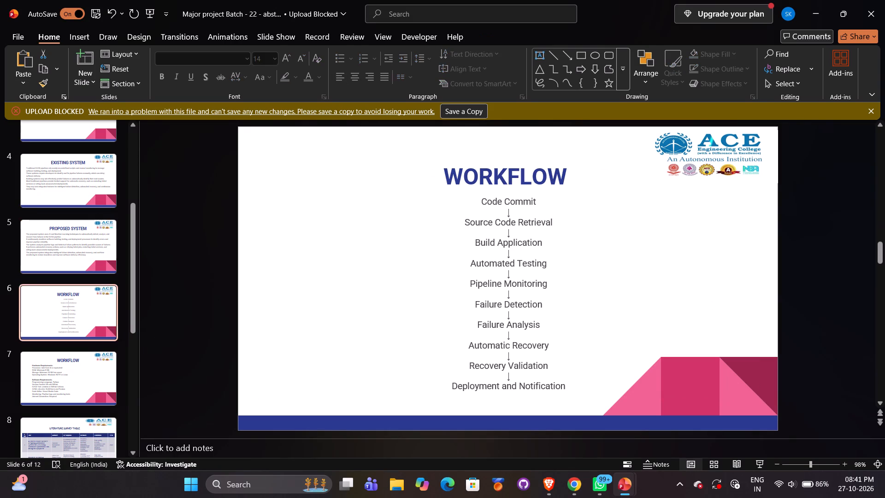
pyautogui.click(490, 302)
pyautogui.hotkey('ctrl', 'a')
pyautogui.hotkey('ctrl', 'c')
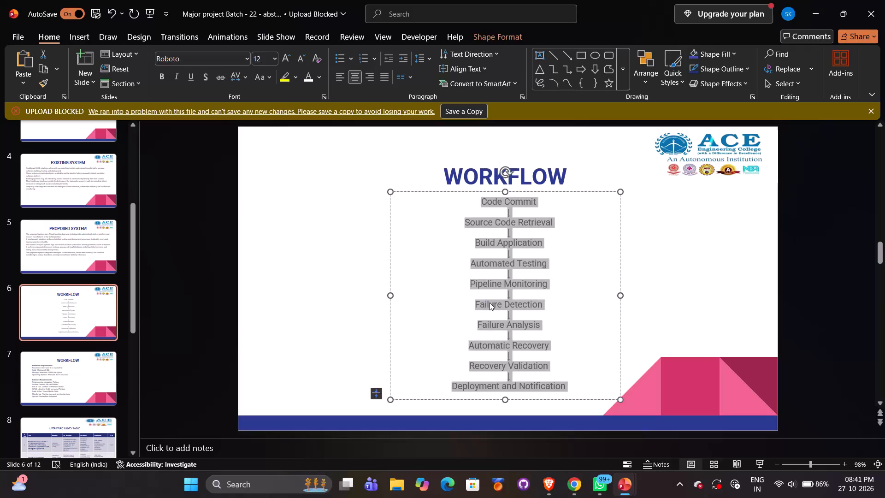
pyautogui.hotkey('alt', 'Tab')
pyautogui.click(406, 283)
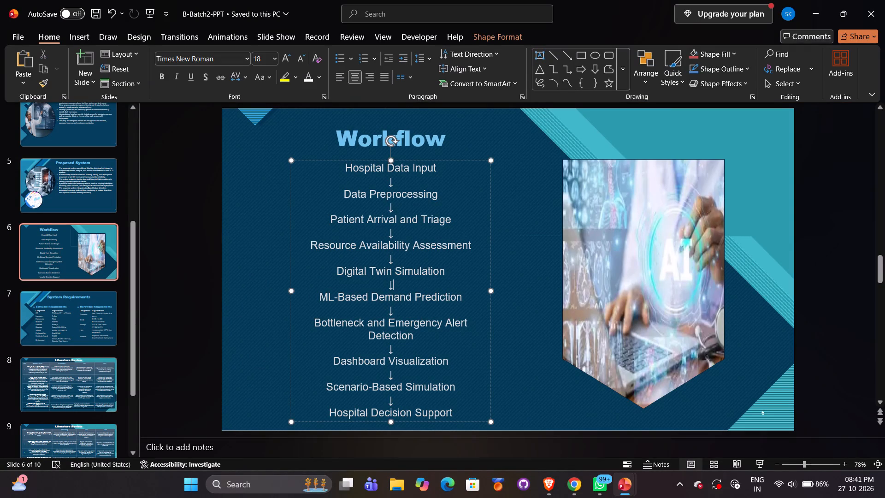
pyautogui.hotkey('ctrl', 'a')
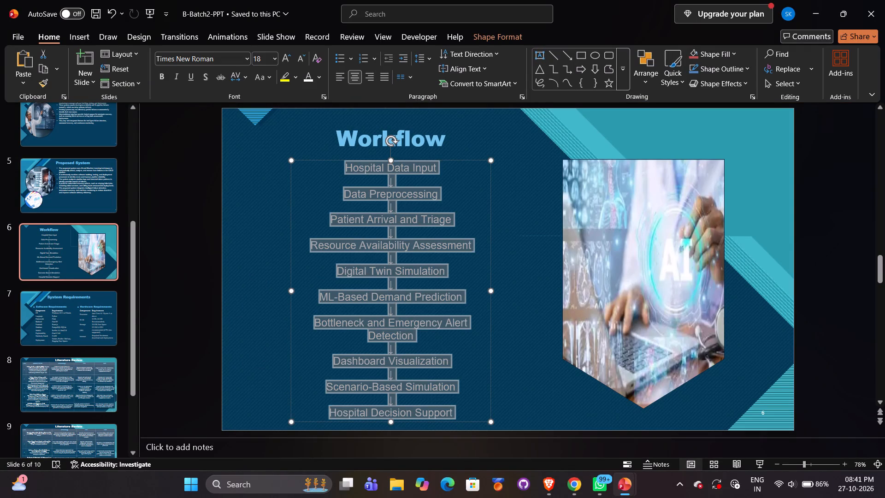
pyautogui.press('BackSpace')
pyautogui.hotkey('ctrl', 'v')
# Color all the Workflow step text on B-Batch2-PPT's Workflow slide white.
pyautogui.hotkey('ctrl', 'a')
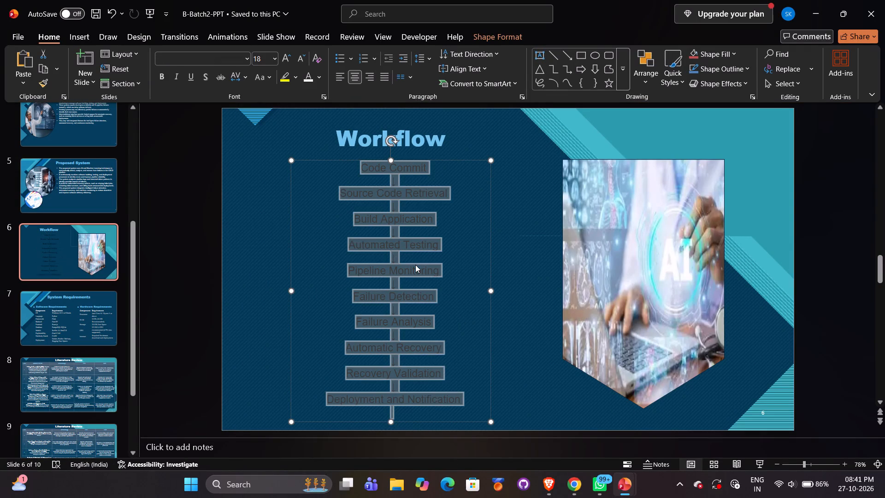
pyautogui.click(308, 82)
pyautogui.click(265, 229)
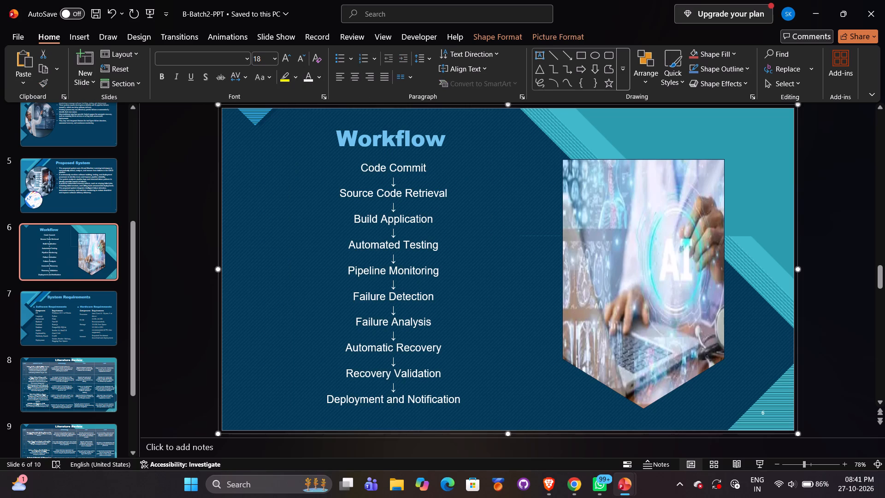
# Compare B-Batch2-PPT's System Requirements tables with the hardware and software requirements slide in the Batch 22 presentation.
pyautogui.click(97, 322)
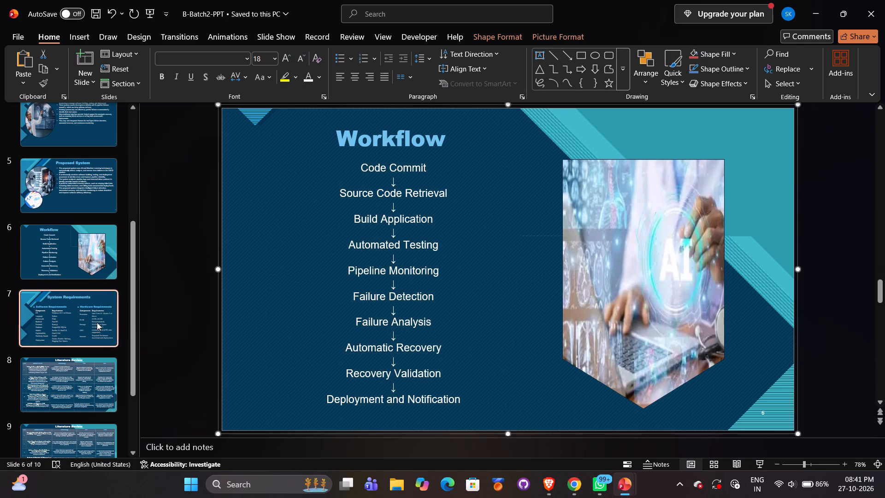
pyautogui.click(367, 230)
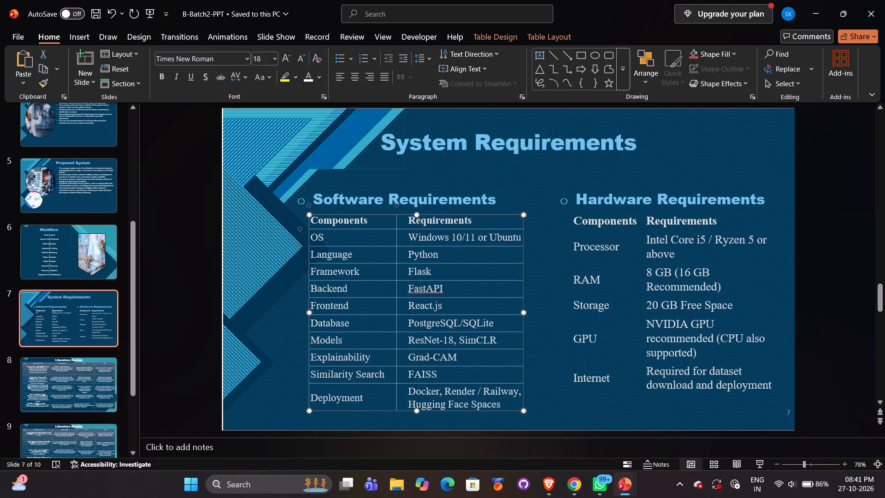
pyautogui.click(373, 223)
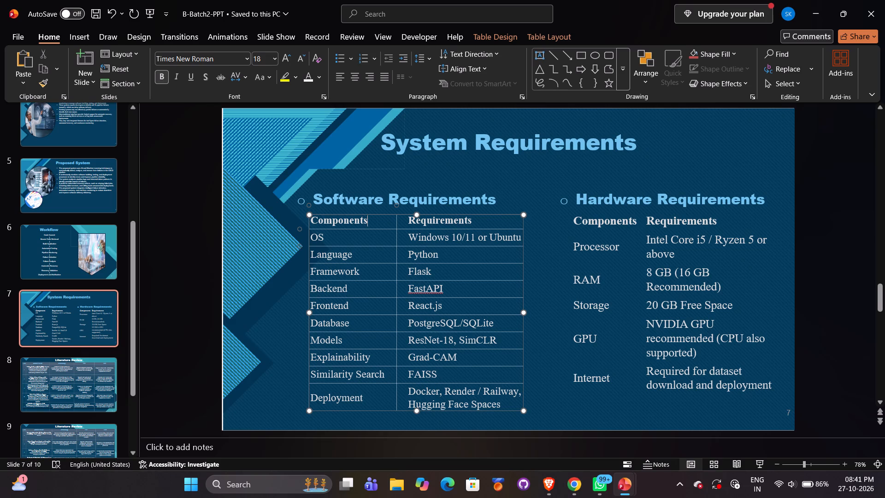
pyautogui.hotkey('alt', 'Tab')
pyautogui.click(66, 360)
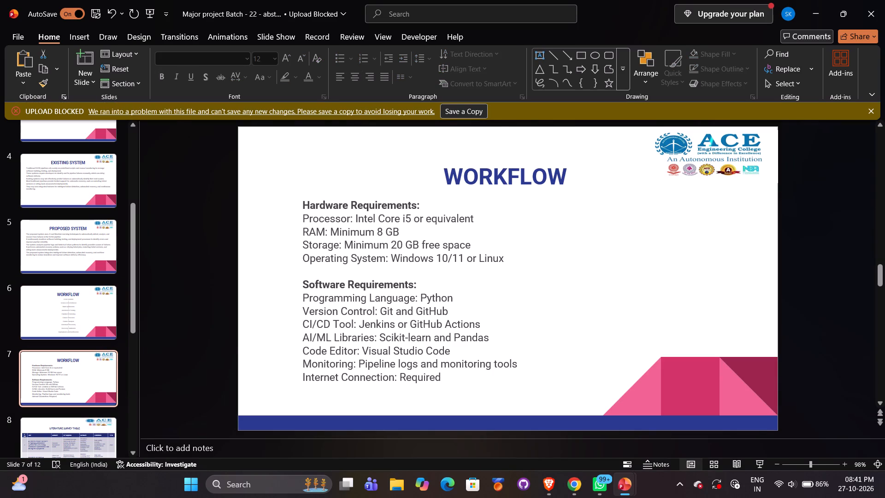
pyautogui.hotkey('alt', 'Tab')
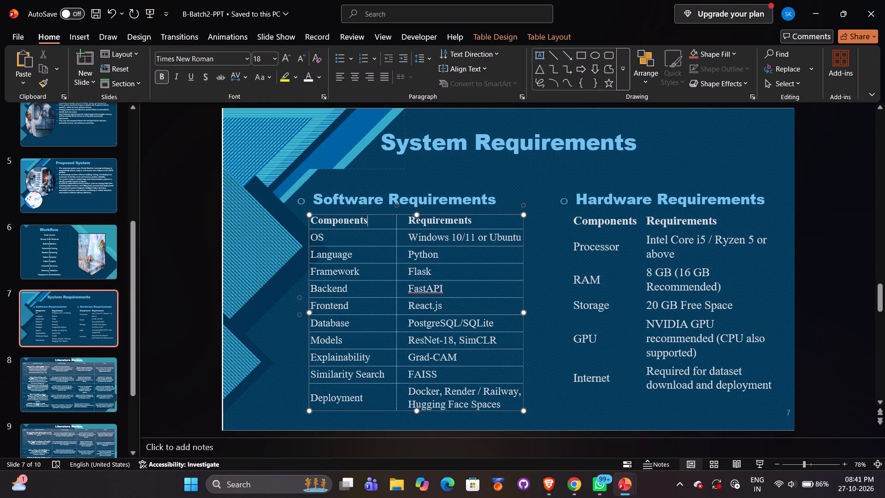
pyautogui.hotkey('alt', 'Tab')
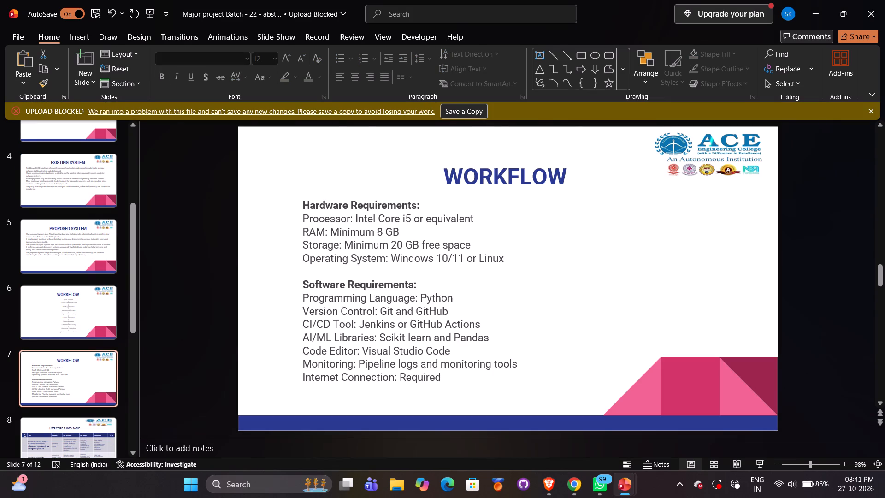
pyautogui.hotkey('alt', 'Tab')
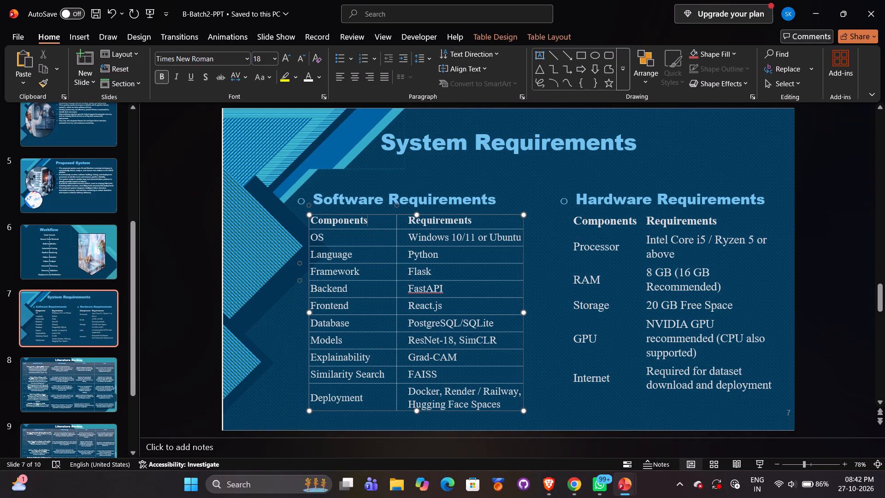
pyautogui.press('shift+super+s')
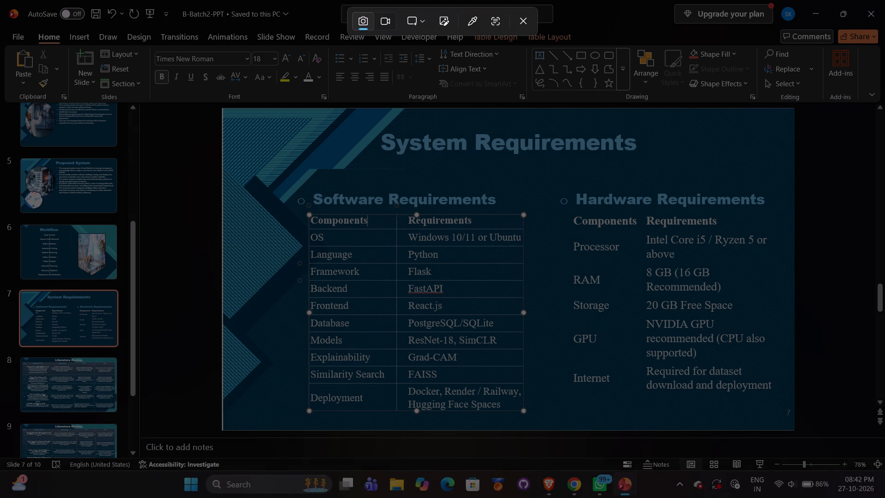
pyautogui.moveTo(223, 113); pyautogui.dragTo(786, 420)
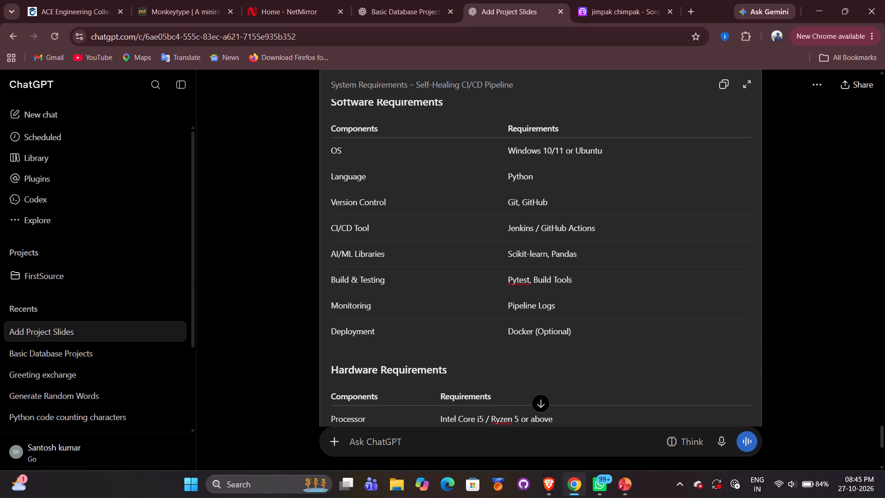
pyautogui.moveTo(507, 202); pyautogui.dragTo(531, 202)
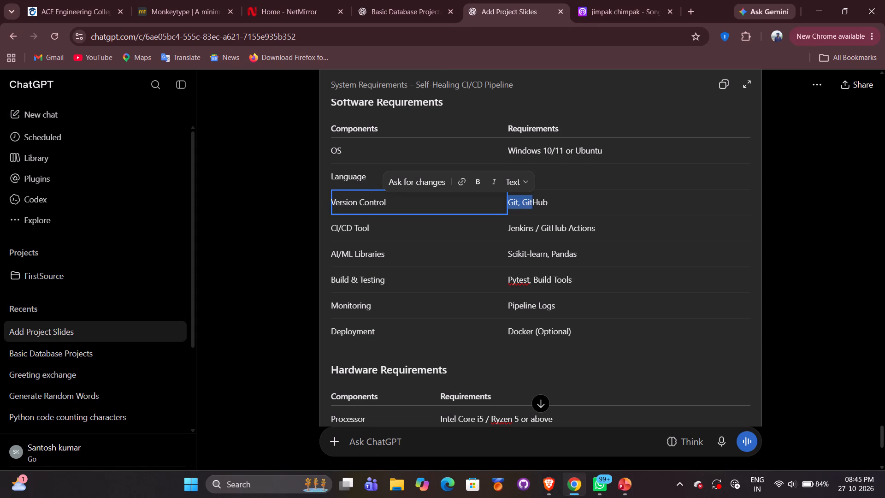
pyautogui.click(531, 202)
pyautogui.moveTo(553, 202); pyautogui.dragTo(512, 202)
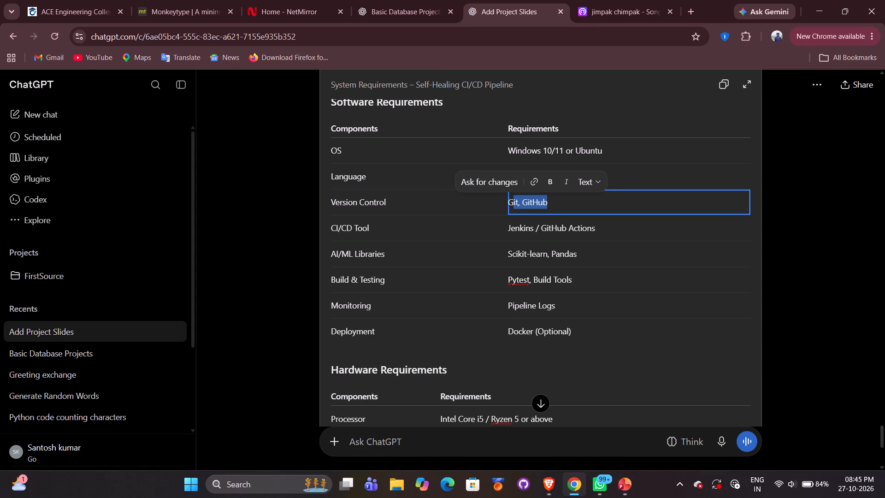
pyautogui.moveTo(512, 202); pyautogui.dragTo(508, 202)
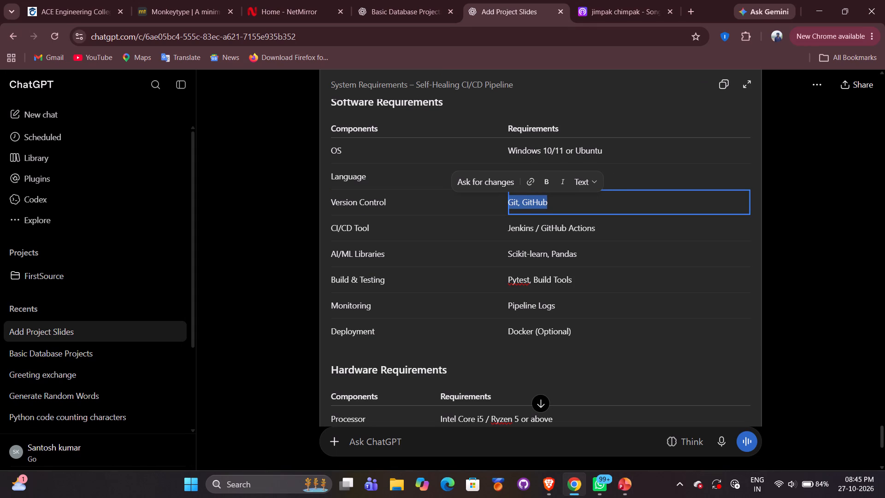
pyautogui.hotkey('ctrl', 'c')
pyautogui.click(554, 204)
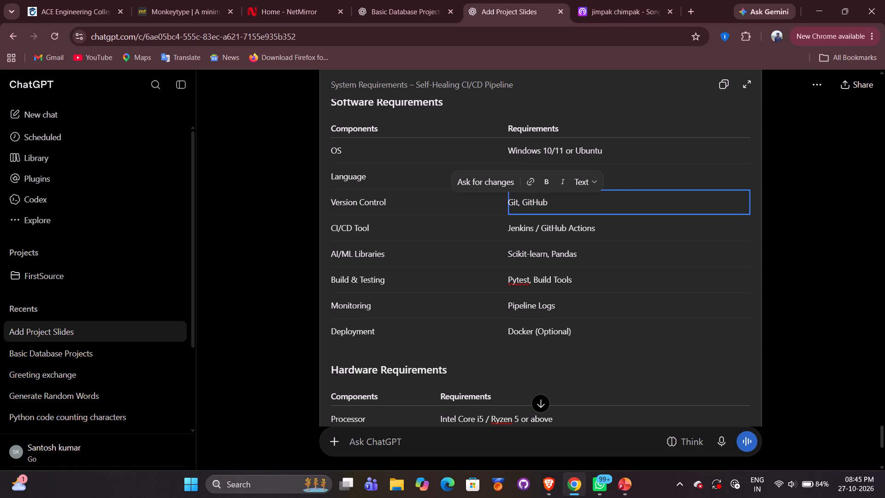
pyautogui.click(554, 204)
pyautogui.moveTo(554, 204); pyautogui.dragTo(550, 203)
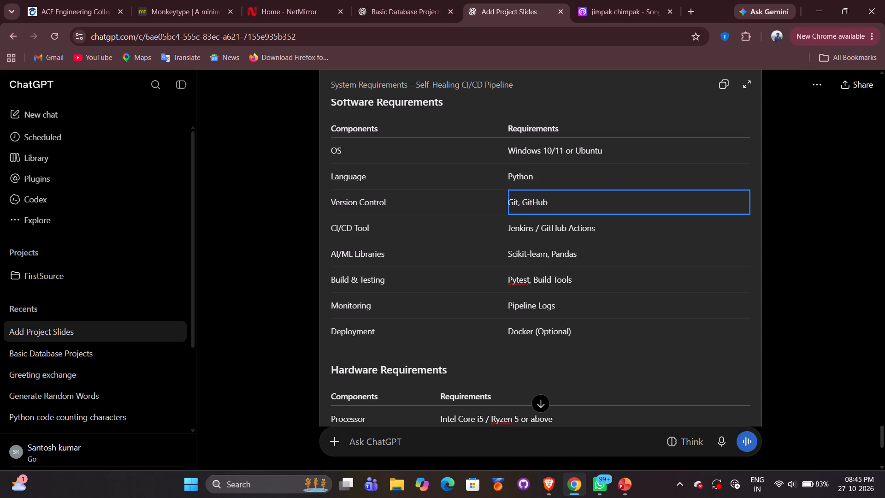
pyautogui.moveTo(550, 203); pyautogui.dragTo(510, 203)
pyautogui.hotkey('ctrl', 'c')
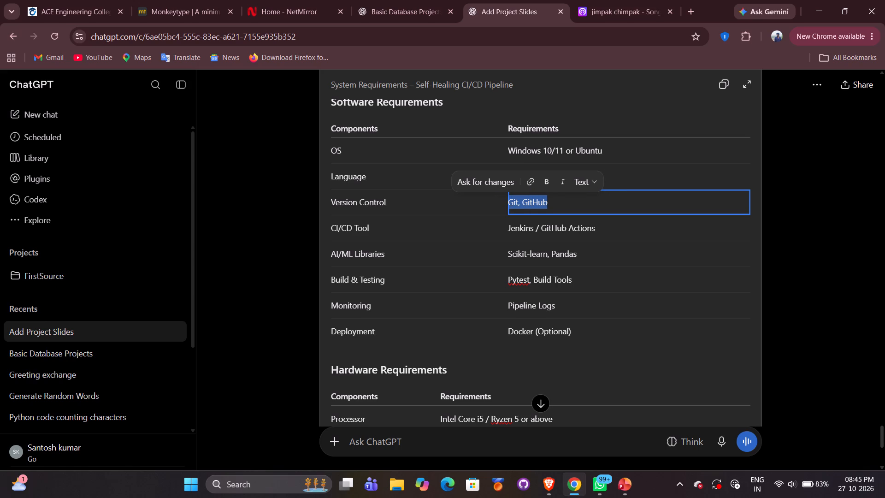
# In B-Batch2-PPT's Framework row, replace "Flask" with the copied "Git, GitHub" and colour the text white.
pyautogui.hotkey('alt', 'Tab')
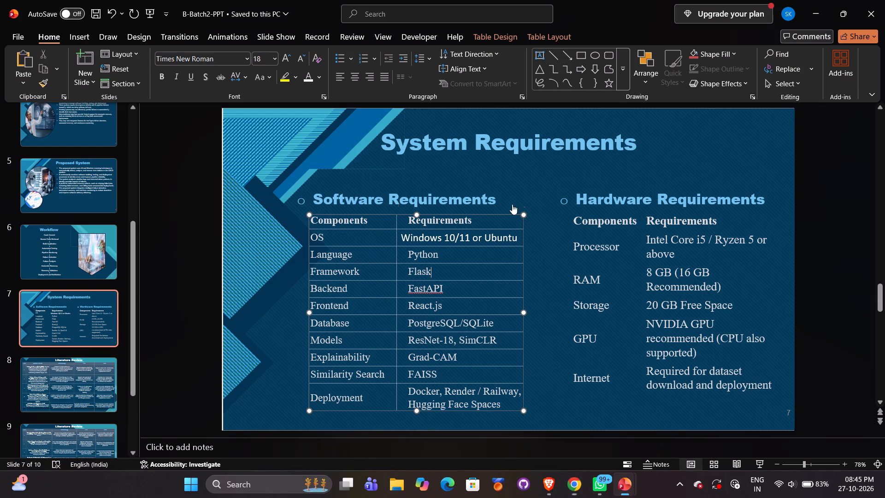
pyautogui.moveTo(445, 273); pyautogui.dragTo(416, 272)
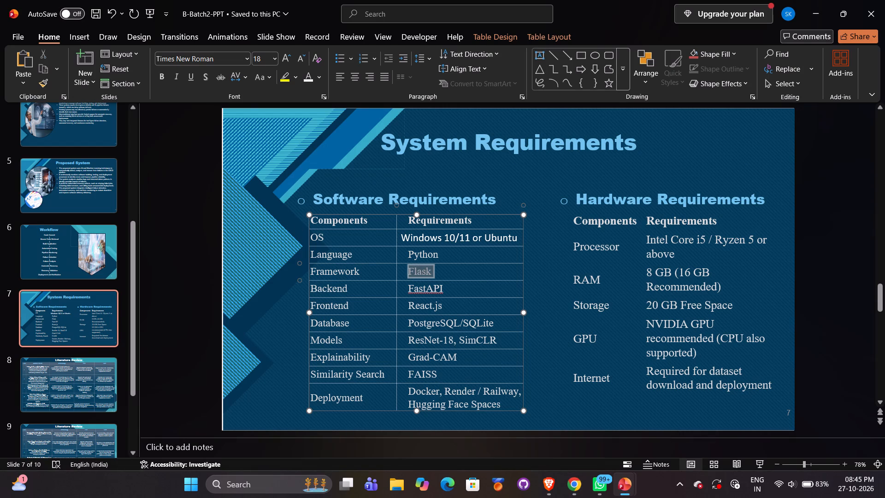
pyautogui.moveTo(416, 272); pyautogui.dragTo(413, 272)
pyautogui.hotkey('ctrl', 'v')
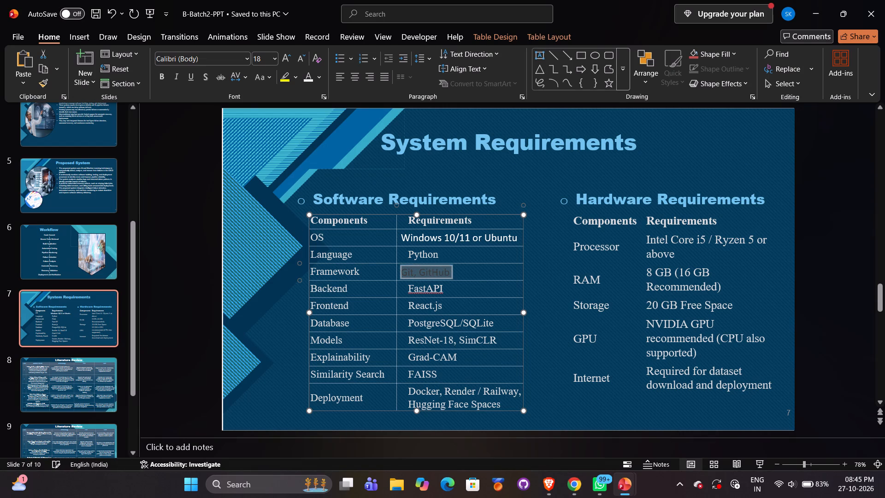
pyautogui.click(307, 77)
pyautogui.click(457, 273)
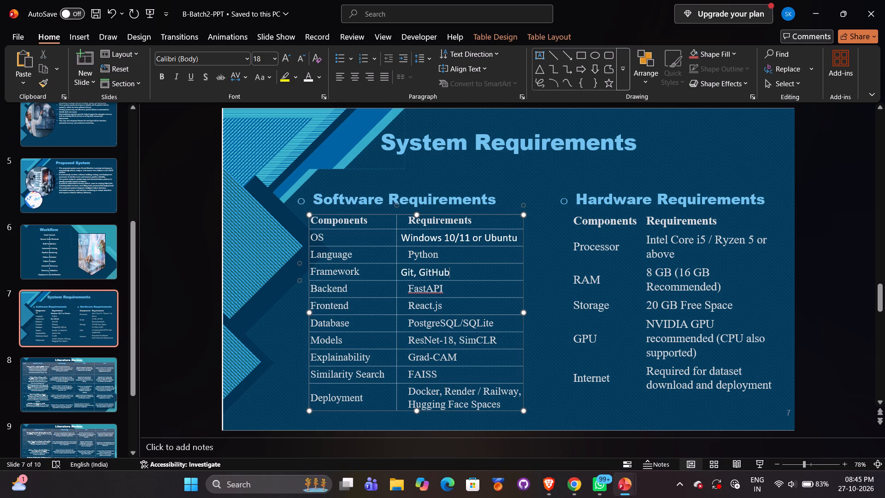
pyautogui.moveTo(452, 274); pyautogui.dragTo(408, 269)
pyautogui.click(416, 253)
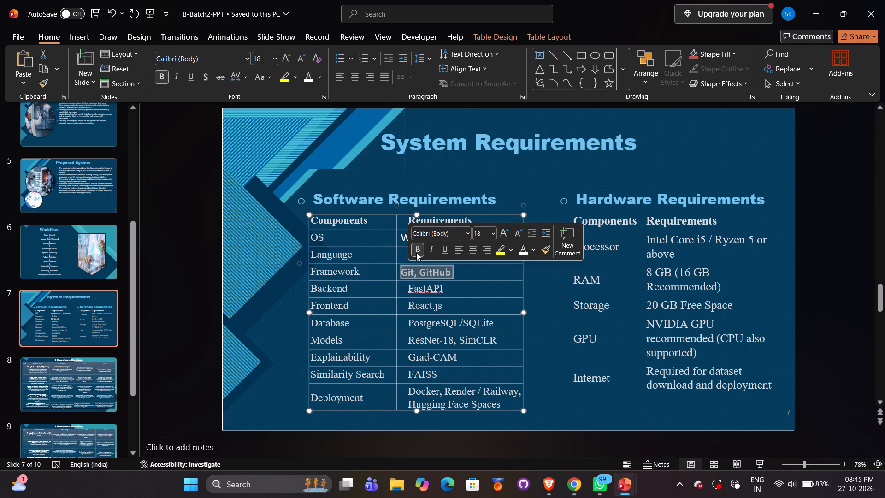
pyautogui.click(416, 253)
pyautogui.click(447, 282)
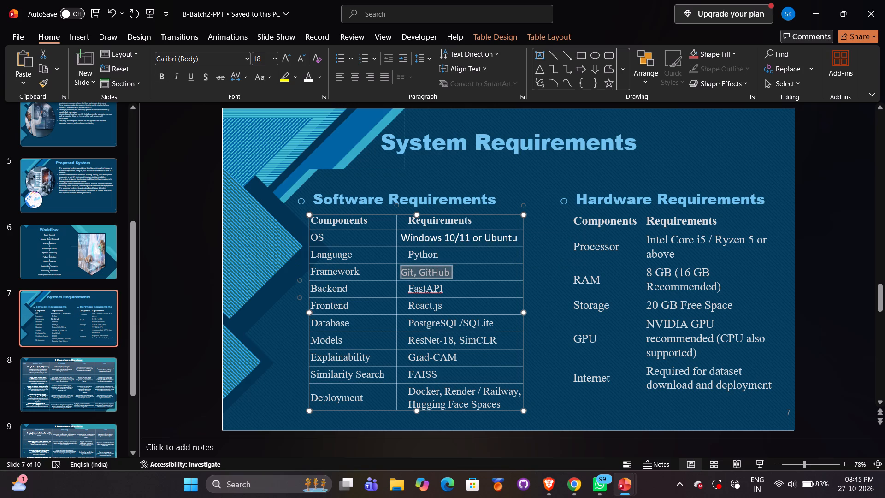
# Change the font of the OS requirement text "Windows 10/11 or Ubuntu" to Times New Roman.
pyautogui.click(344, 242)
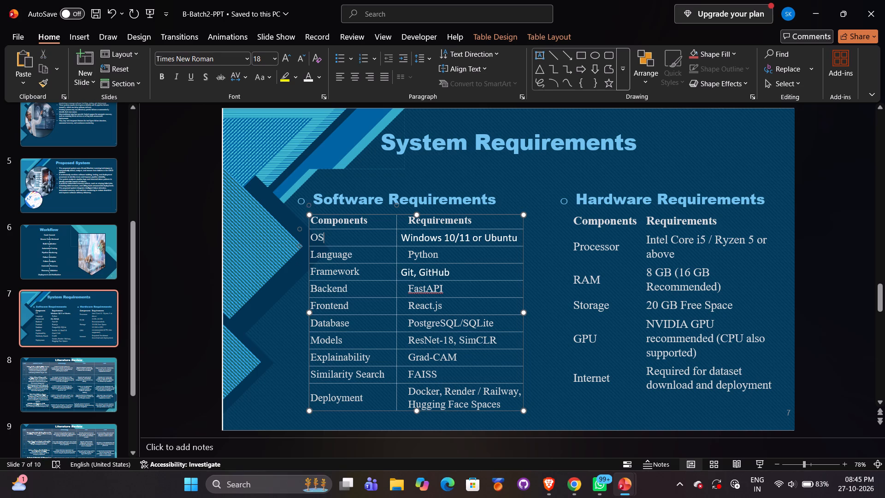
pyautogui.click(444, 252)
pyautogui.click(466, 241)
pyautogui.moveTo(518, 238); pyautogui.dragTo(418, 239)
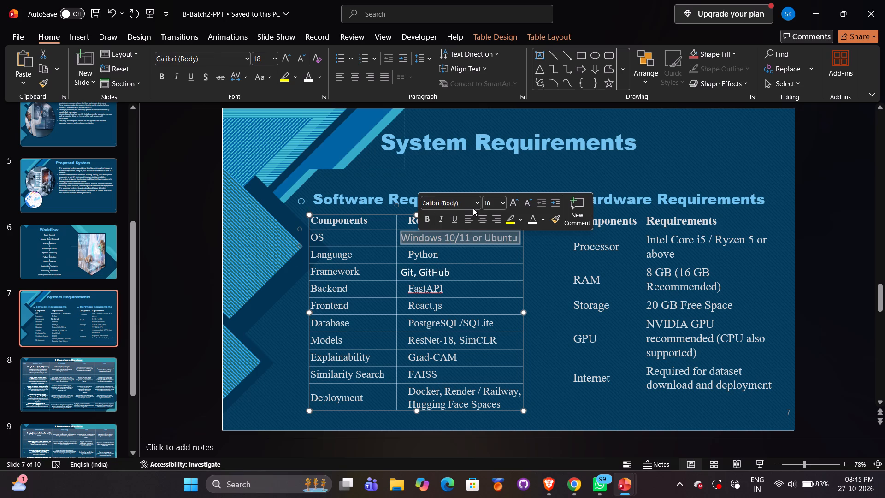
pyautogui.click(476, 205)
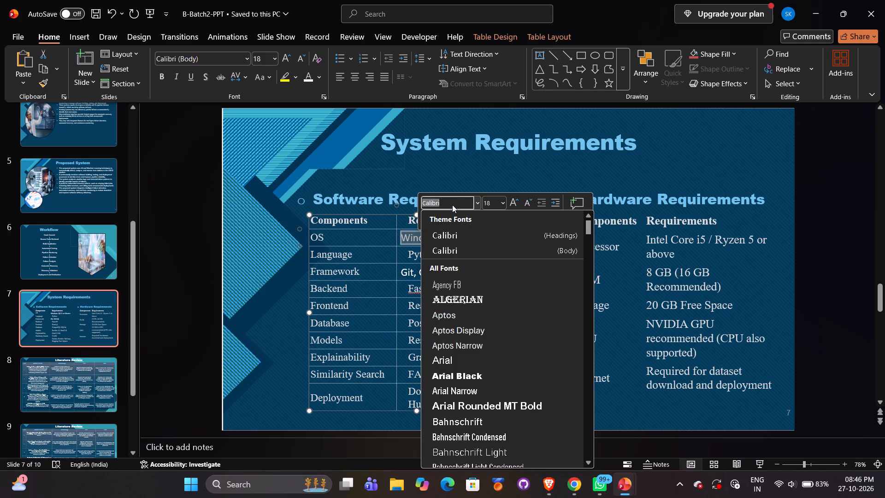
pyautogui.write('tim')
pyautogui.press('Return')
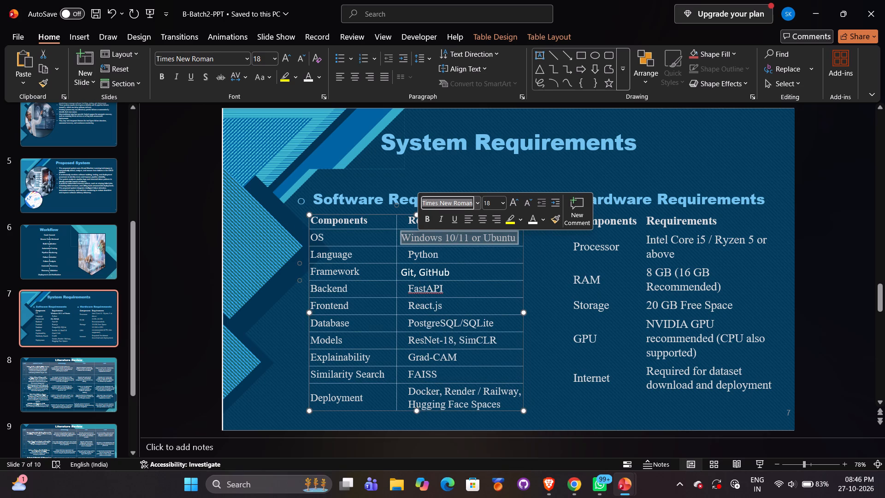
# Change the font of "Git, GitHub" in the Framework row to Times New Roman, keeping it non-bold.
pyautogui.moveTo(450, 273); pyautogui.dragTo(410, 273)
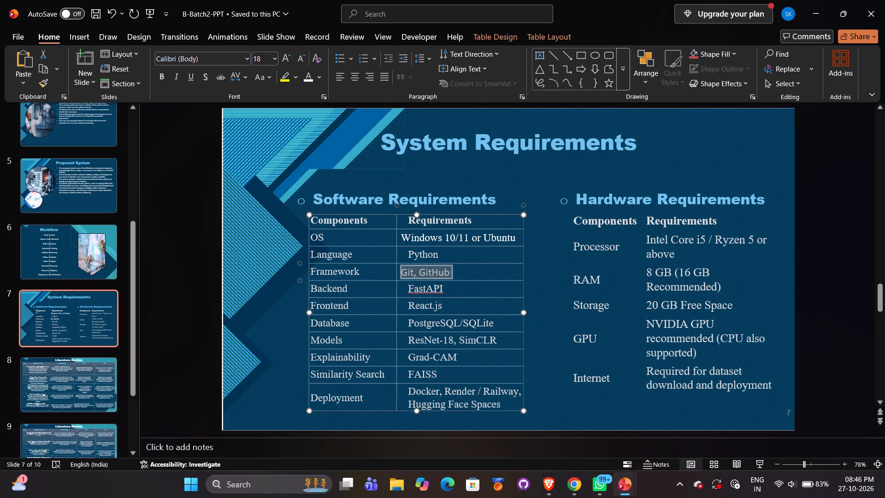
pyautogui.moveTo(410, 273); pyautogui.dragTo(408, 273)
pyautogui.click(466, 239)
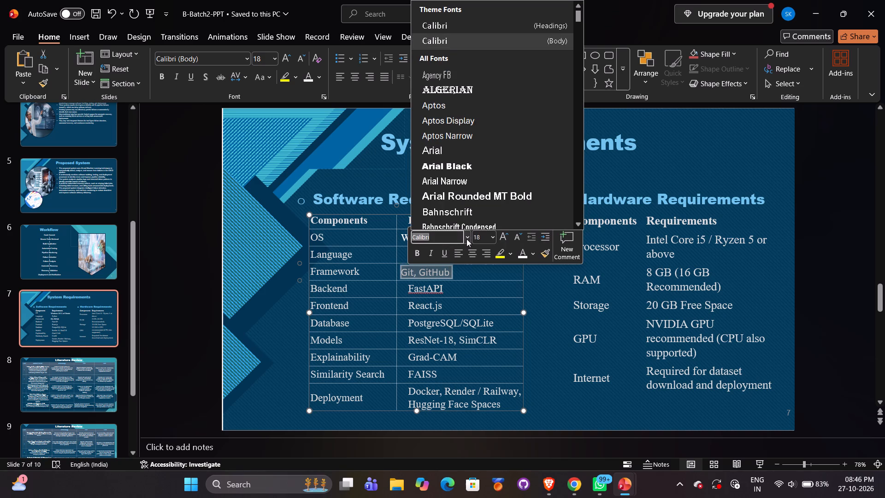
pyautogui.write('time')
pyautogui.press('s')
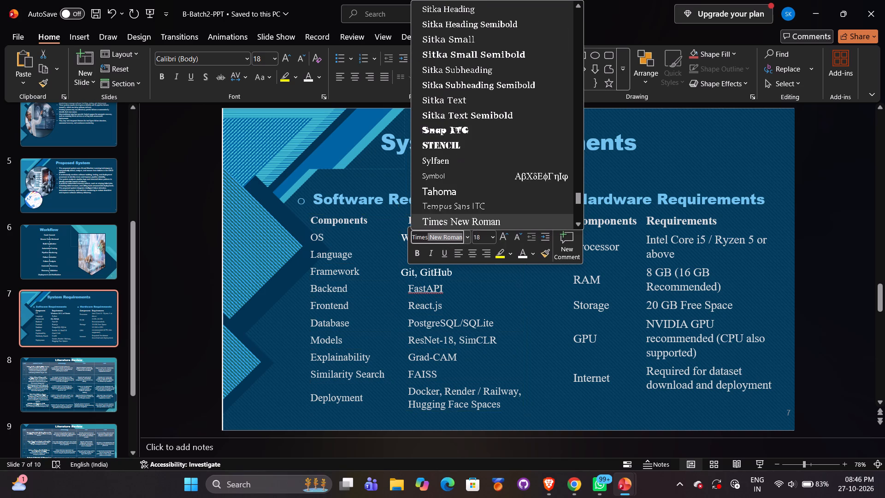
pyautogui.click(487, 220)
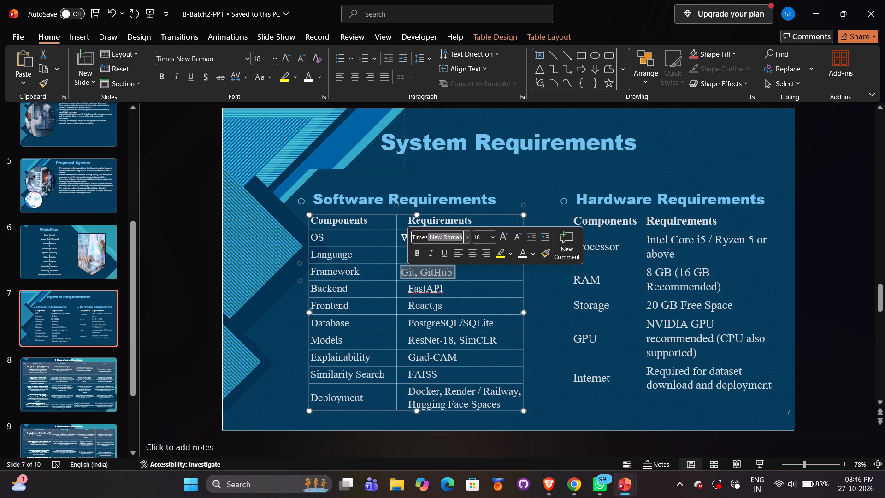
pyautogui.click(413, 256)
pyautogui.click(419, 256)
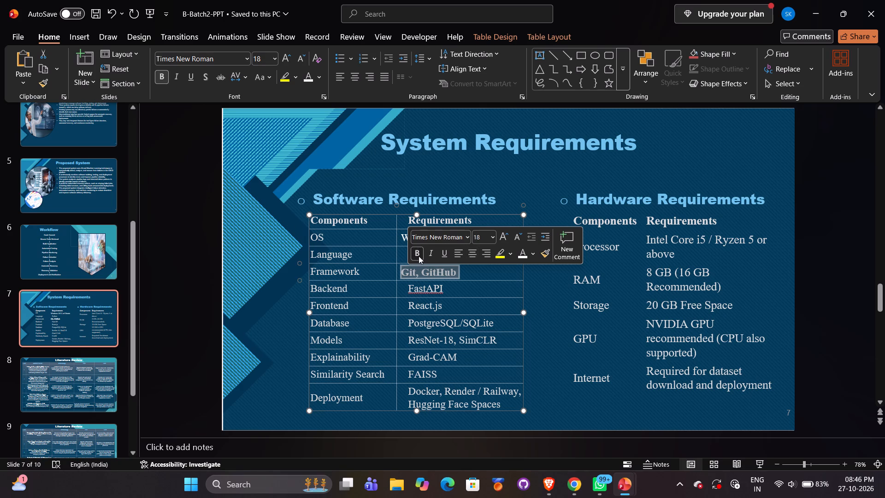
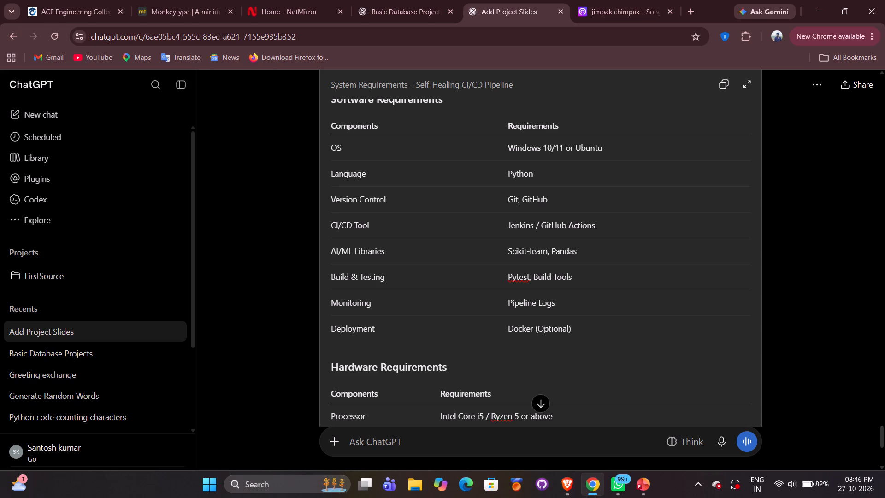
# Replace the slide's Backend requirement with "Jenkins / GitHub Actions" copied from ChatGPT's CI/CD Tool row, formatted in white Times New Roman.
pyautogui.moveTo(598, 228); pyautogui.dragTo(511, 228)
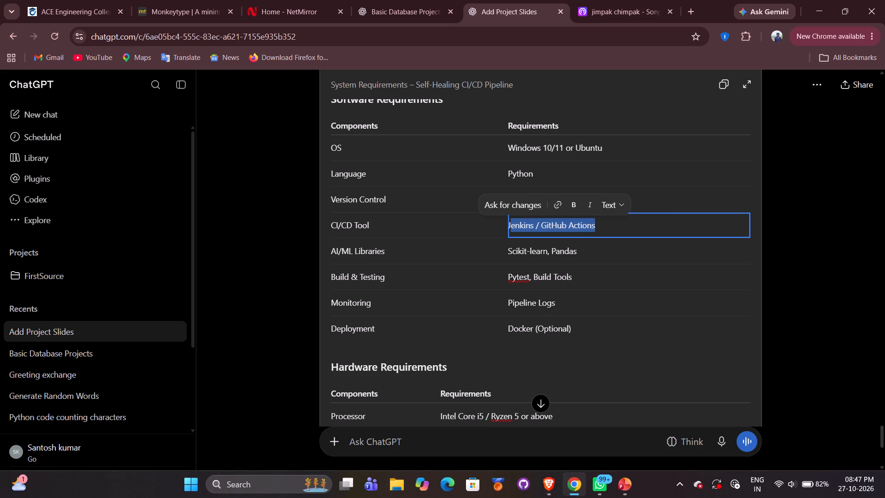
pyautogui.moveTo(511, 228); pyautogui.dragTo(507, 229)
pyautogui.hotkey('ctrl', 'c')
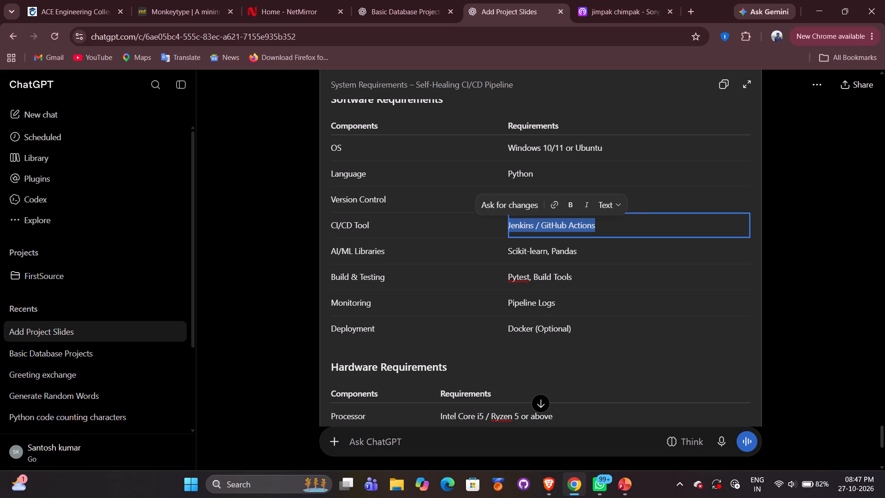
pyautogui.hotkey('alt', 'Tab')
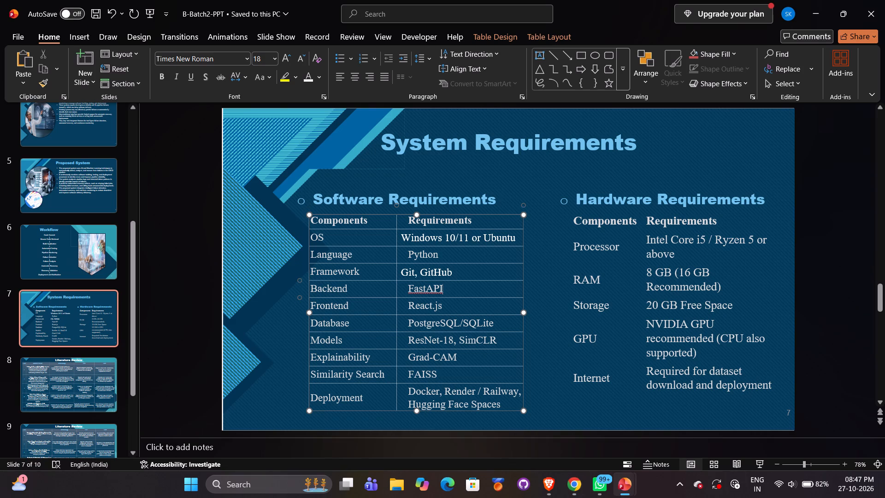
pyautogui.moveTo(446, 291); pyautogui.dragTo(414, 291)
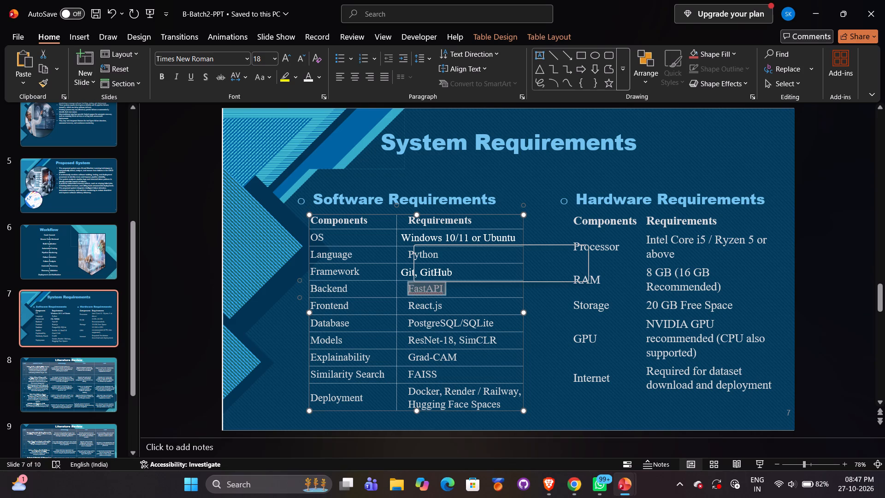
pyautogui.hotkey('ctrl', 'v')
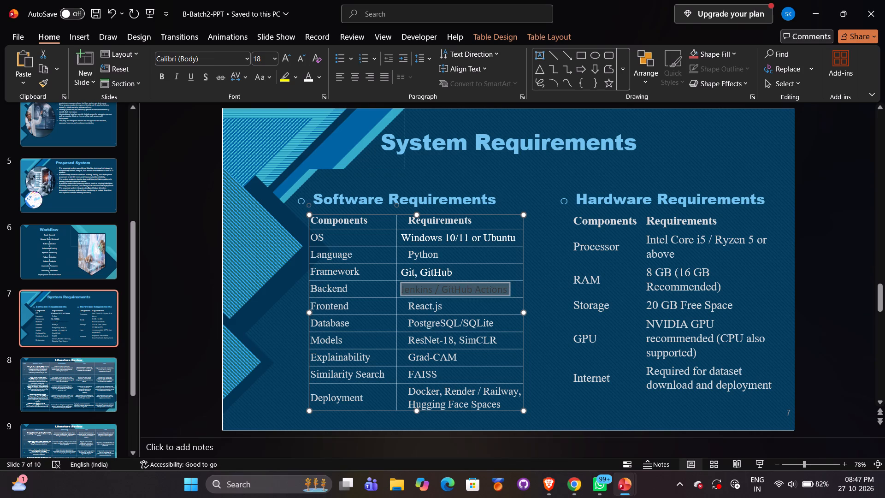
pyautogui.click(308, 81)
pyautogui.click(248, 59)
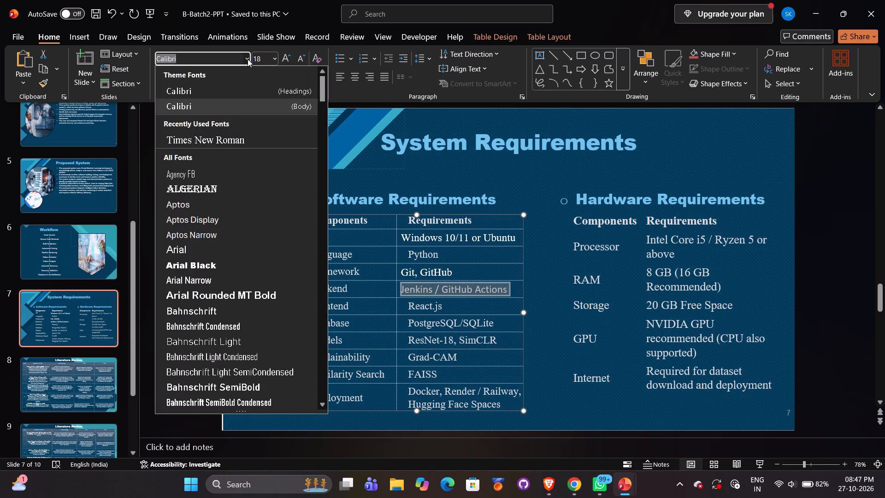
pyautogui.click(228, 136)
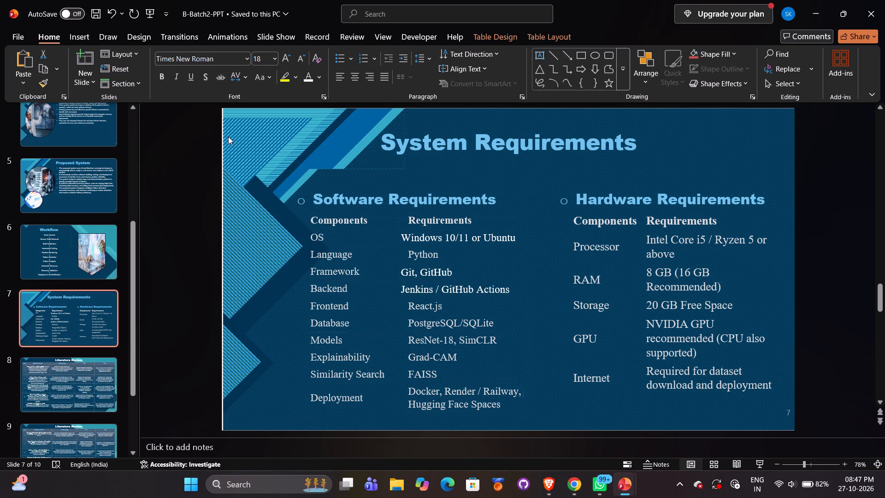
# Replace the slide's Frontend requirement with "Scikit-learn, Pandas" copied from ChatGPT's AI/ML Libraries row, formatted in white Times New Roman.
pyautogui.hotkey('alt', 'Tab')
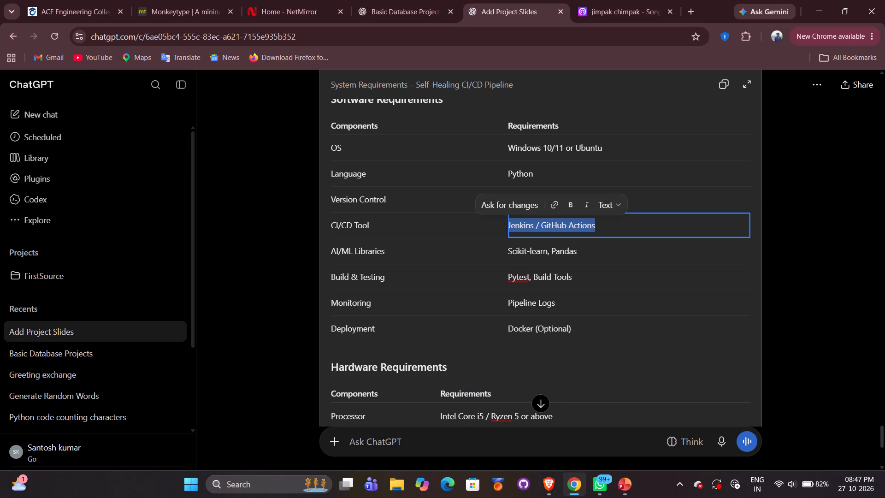
pyautogui.moveTo(578, 253); pyautogui.dragTo(509, 255)
pyautogui.hotkey('ctrl', 'c')
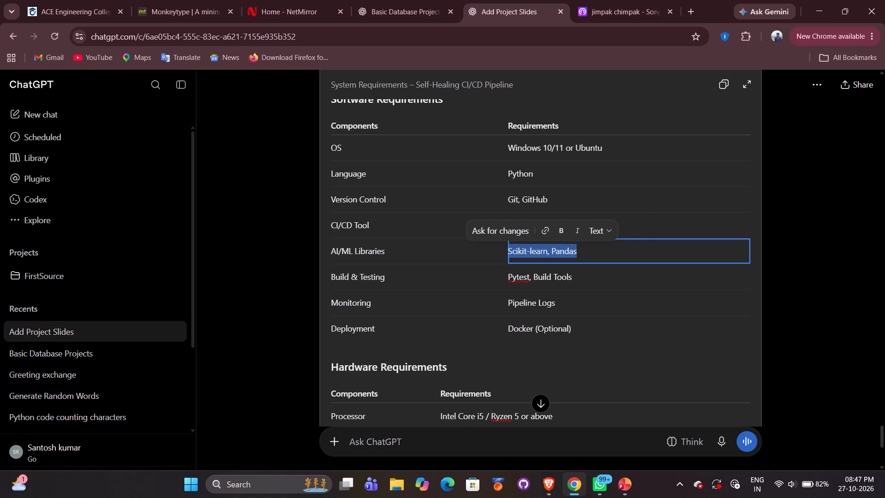
pyautogui.hotkey('alt', 'Tab')
pyautogui.moveTo(448, 307); pyautogui.dragTo(443, 307)
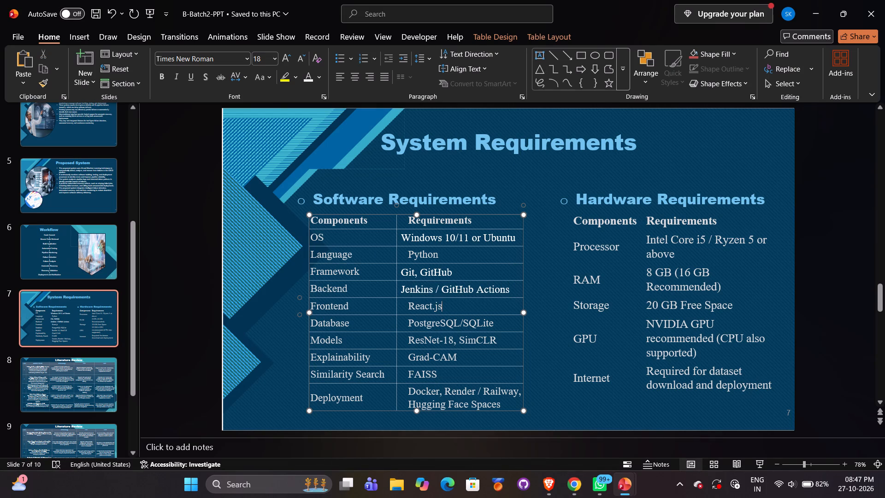
pyautogui.moveTo(443, 307); pyautogui.dragTo(413, 307)
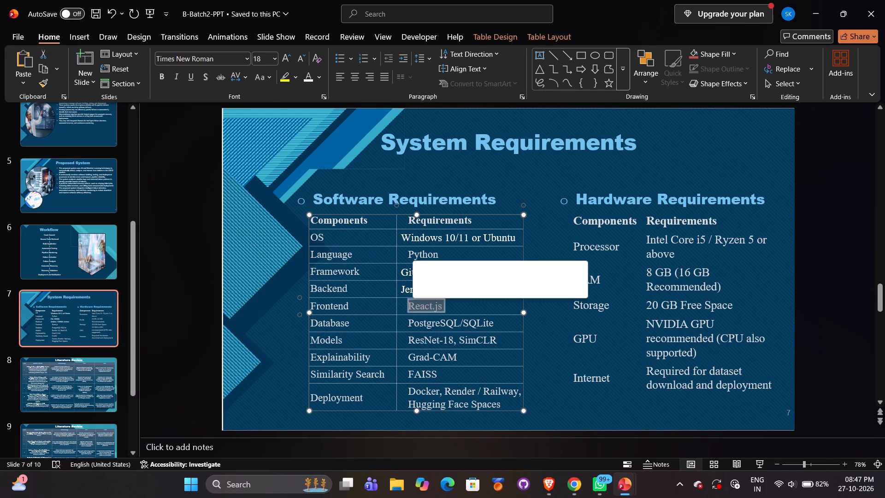
pyautogui.press('BackSpace')
pyautogui.hotkey('ctrl', 'v')
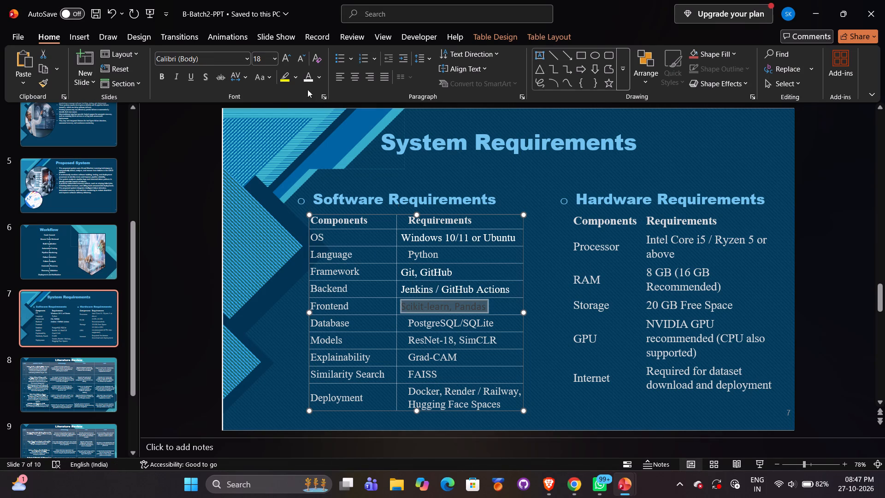
pyautogui.click(307, 78)
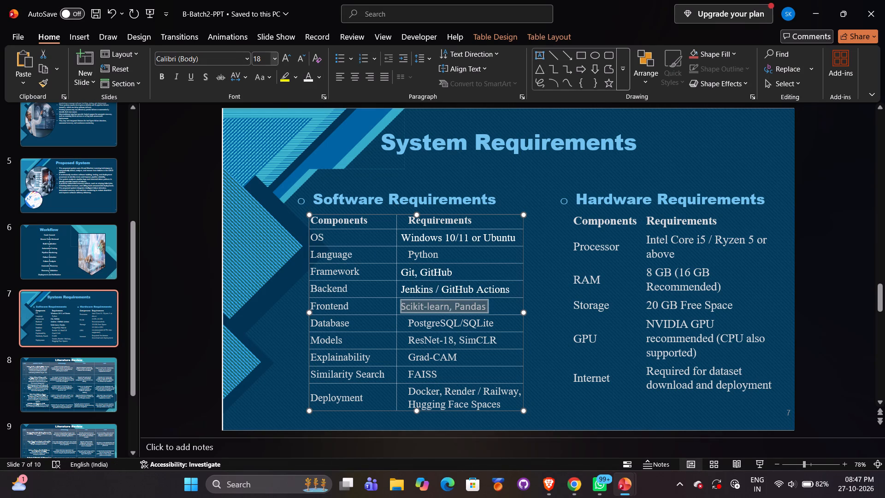
pyautogui.click(248, 60)
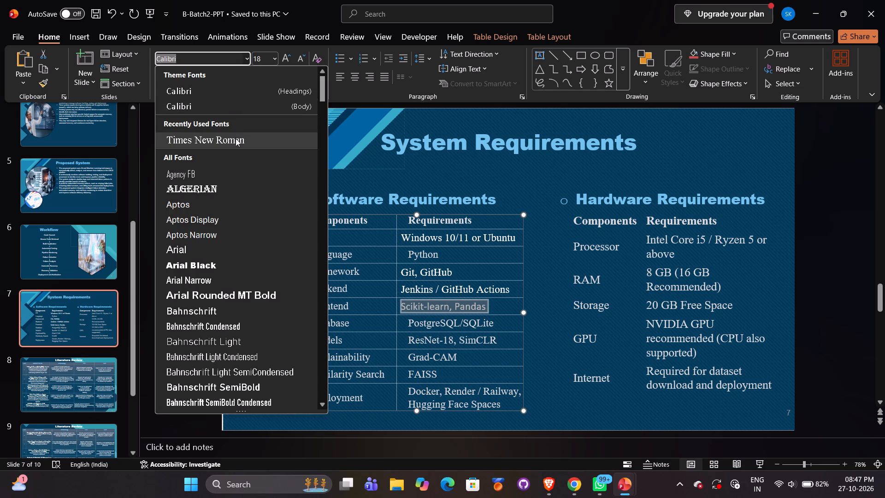
pyautogui.click(235, 139)
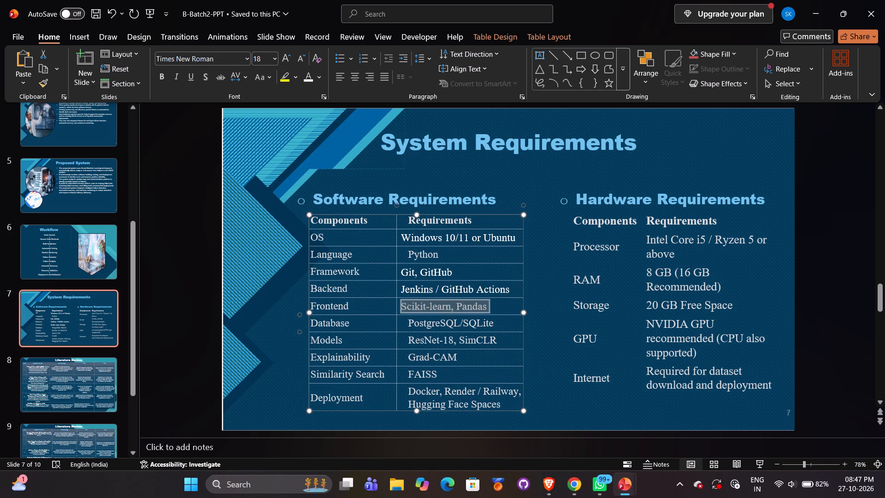
# Replace the slide's Database requirement with "Pytest, Build Tools" copied from ChatGPT's Build & Testing row, formatted in white Times New Roman.
pyautogui.hotkey('alt', 'Tab')
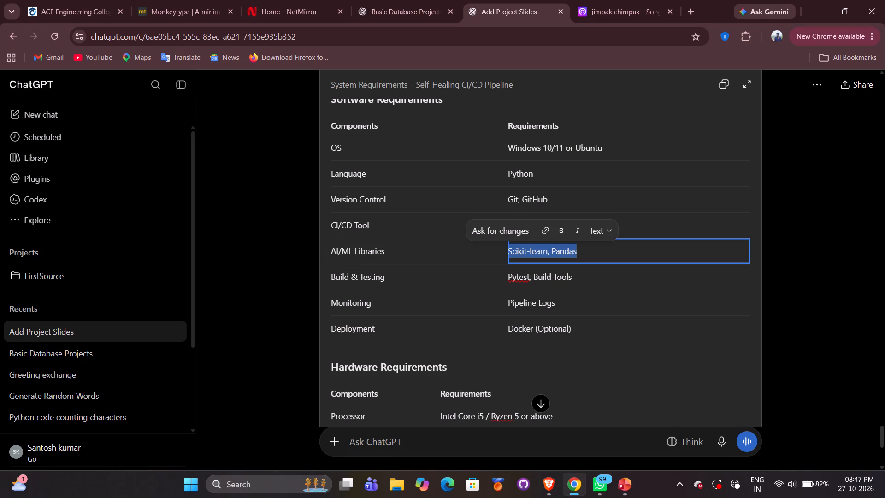
pyautogui.moveTo(572, 276); pyautogui.dragTo(518, 277)
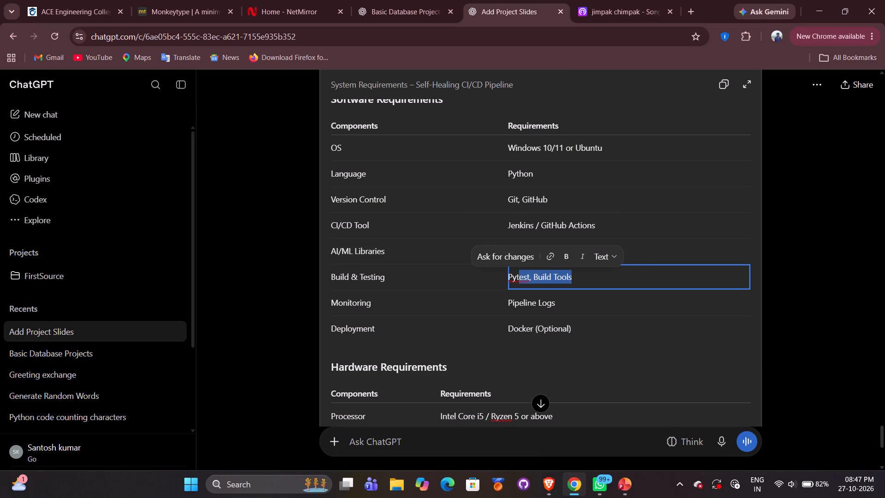
pyautogui.moveTo(518, 277); pyautogui.dragTo(510, 277)
pyautogui.hotkey('ctrl', 'c')
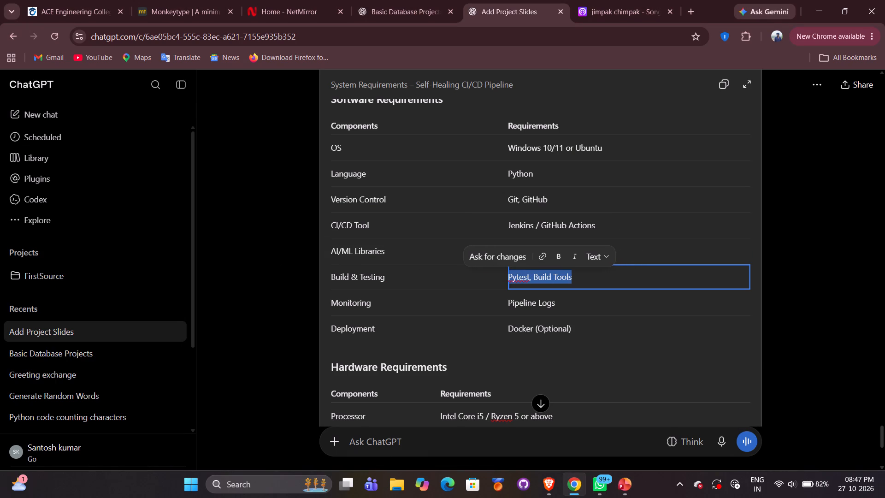
pyautogui.hotkey('alt', 'Tab')
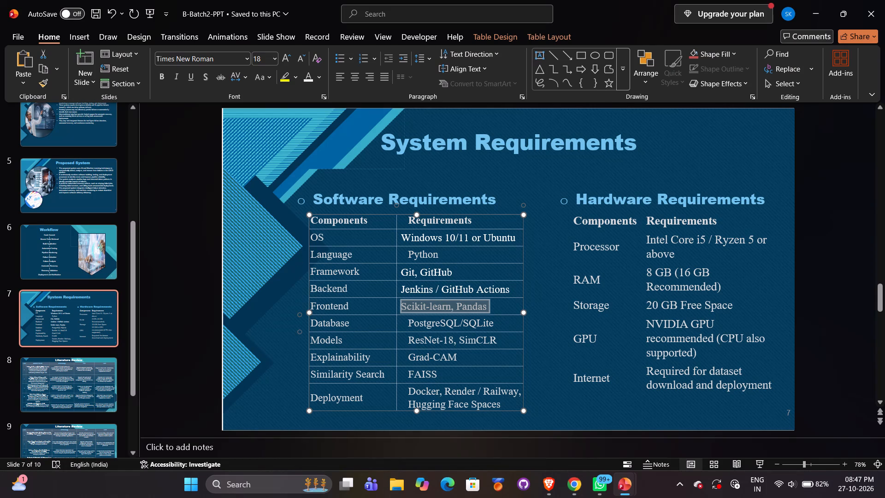
pyautogui.moveTo(493, 324); pyautogui.dragTo(420, 325)
pyautogui.hotkey('ctrl', 'BackSpace')
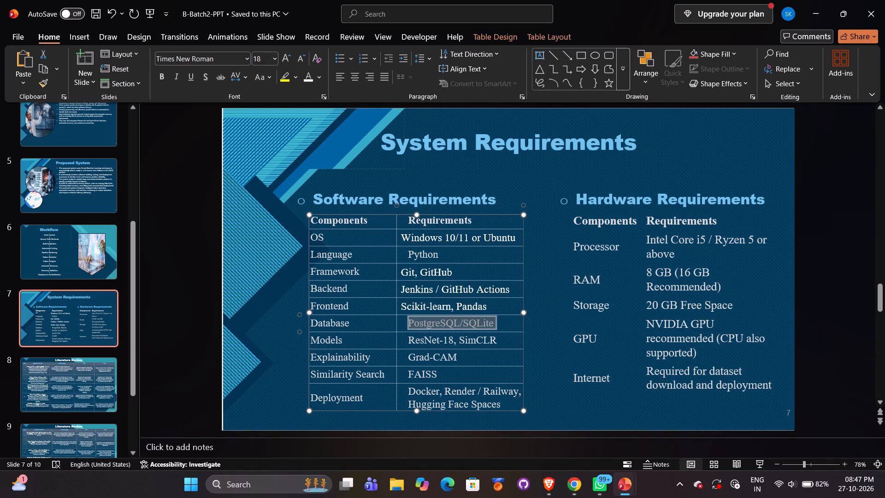
pyautogui.press('BackSpace')
pyautogui.hotkey('ctrl', 'v')
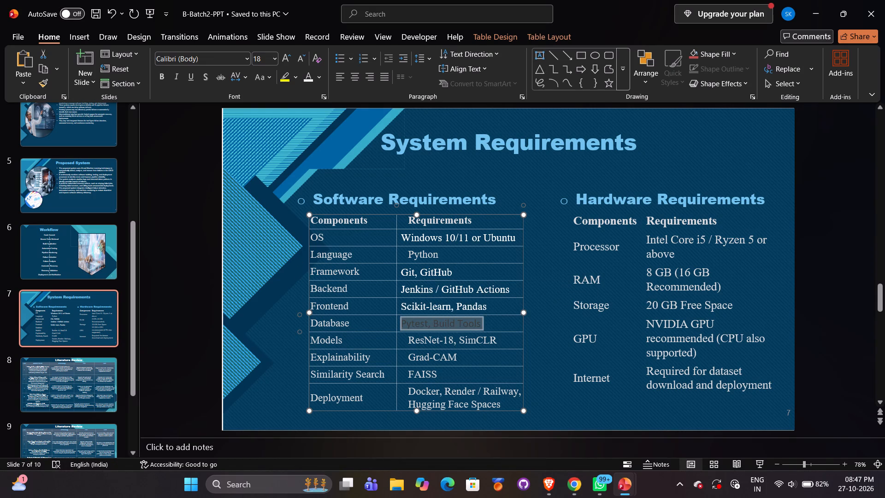
pyautogui.click(307, 79)
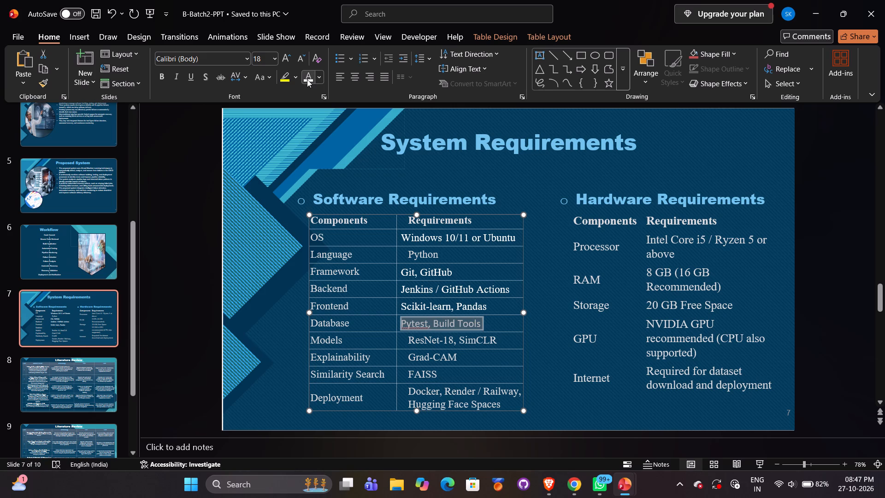
pyautogui.click(243, 61)
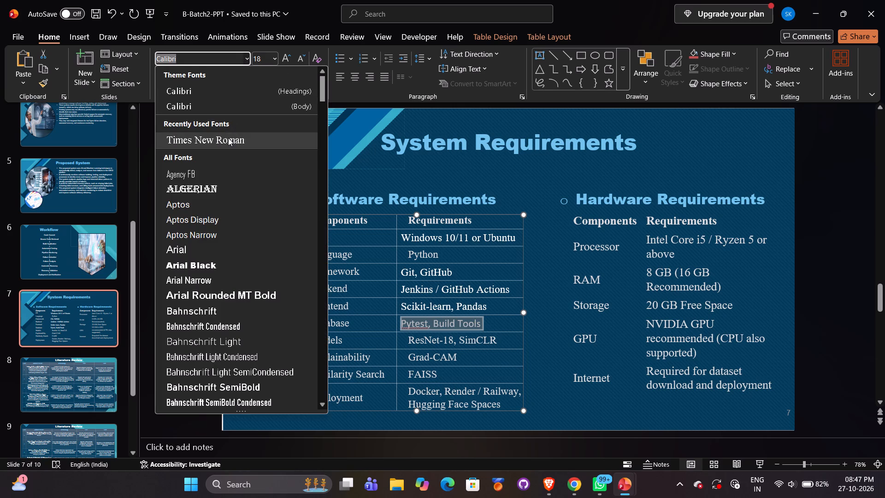
pyautogui.click(228, 138)
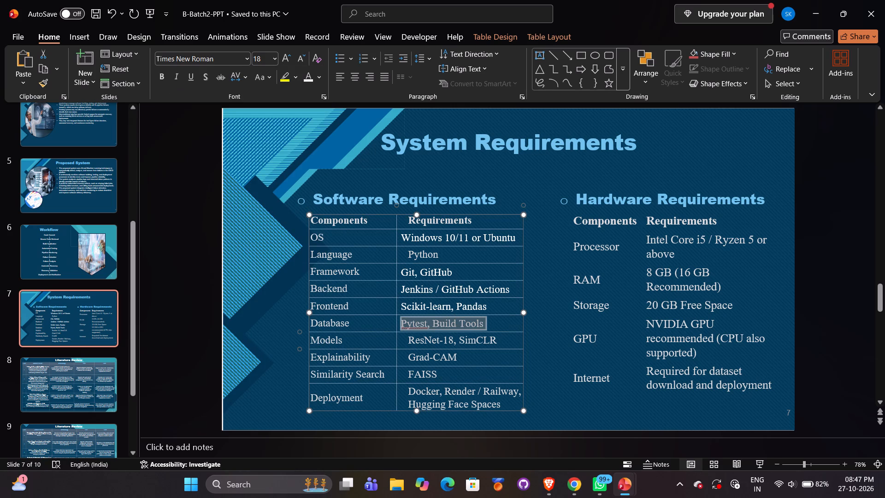
# Replace the slide's Models requirement with "Pipeline Logs" copied from ChatGPT's Monitoring row, formatted in white Times New Roman.
pyautogui.hotkey('alt', 'Tab')
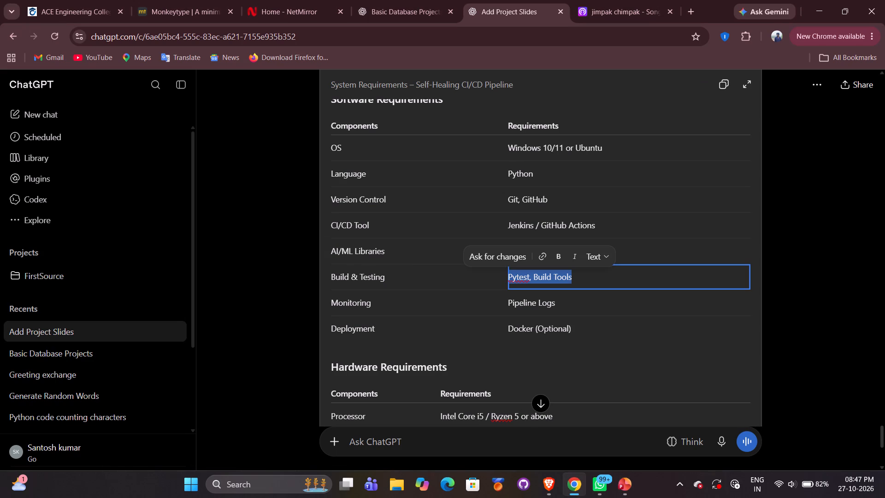
pyautogui.moveTo(557, 304); pyautogui.dragTo(507, 305)
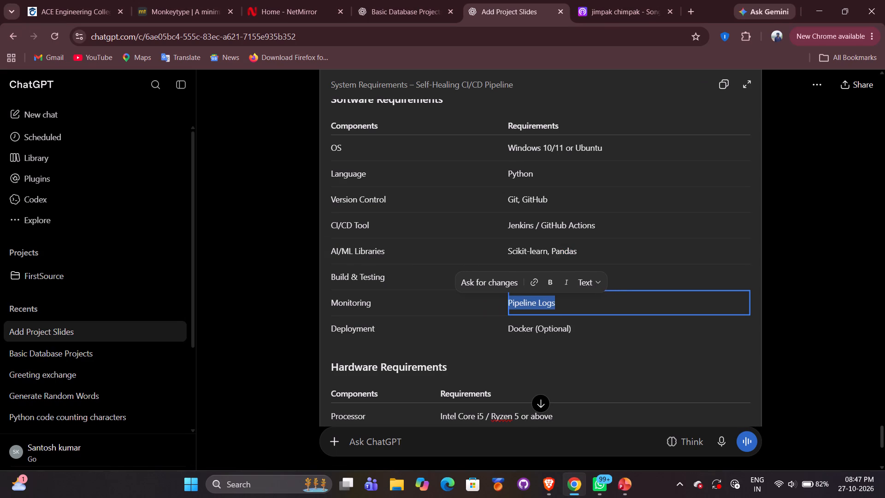
pyautogui.hotkey('ctrl', 'c')
pyautogui.hotkey('alt', 'Tab')
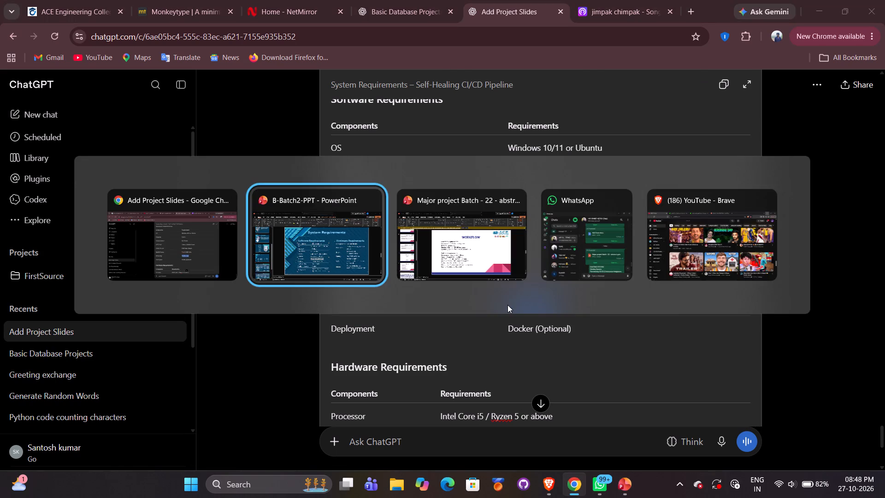
pyautogui.moveTo(496, 338); pyautogui.dragTo(422, 340)
pyautogui.press('BackSpace')
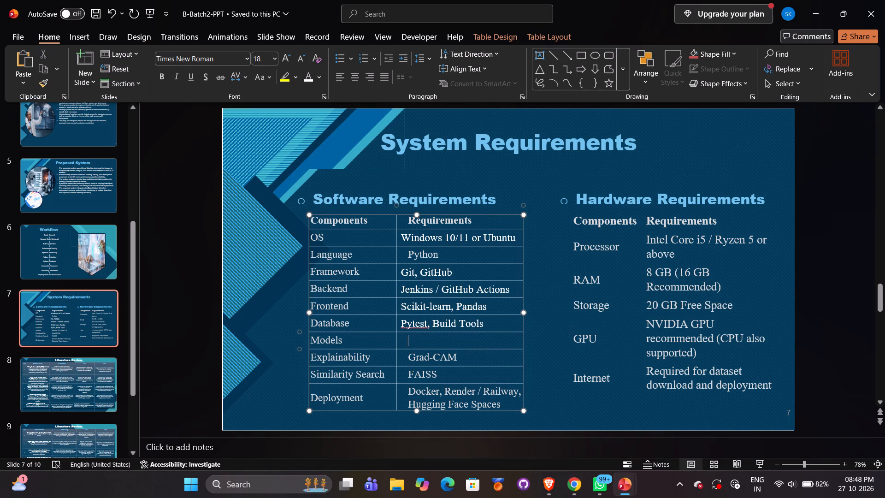
pyautogui.hotkey('ctrl', 'v')
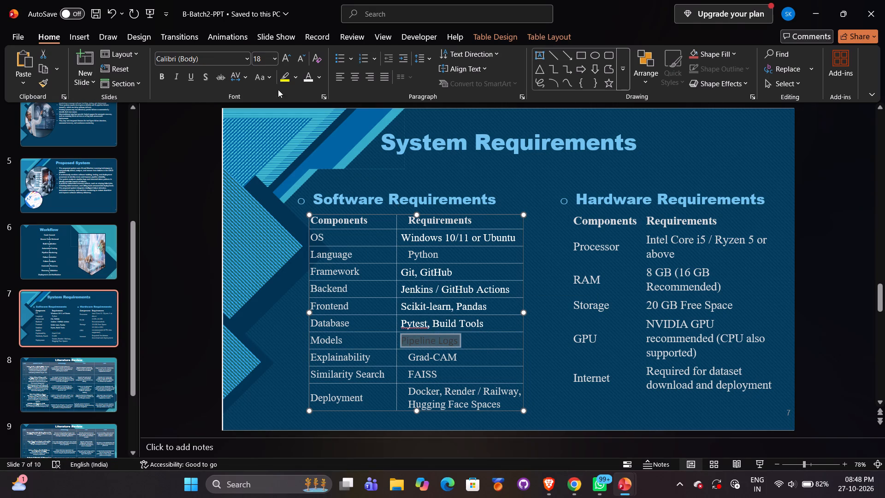
pyautogui.click(309, 78)
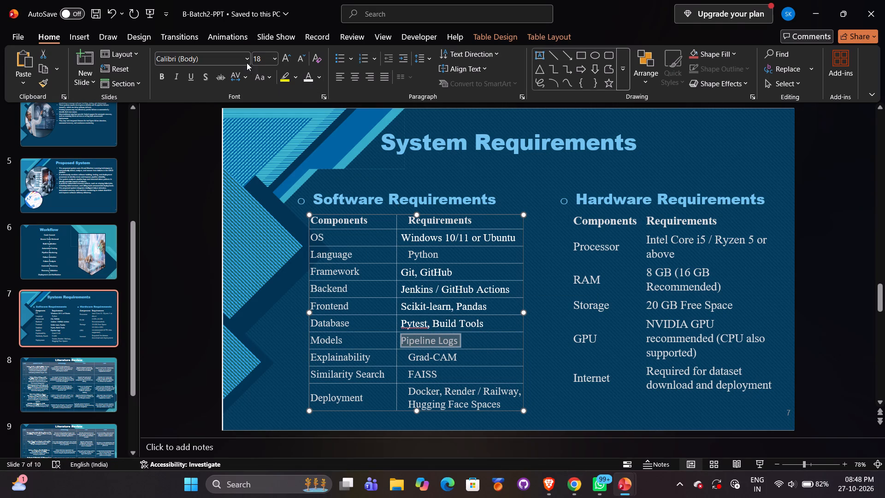
pyautogui.click(246, 61)
pyautogui.click(237, 142)
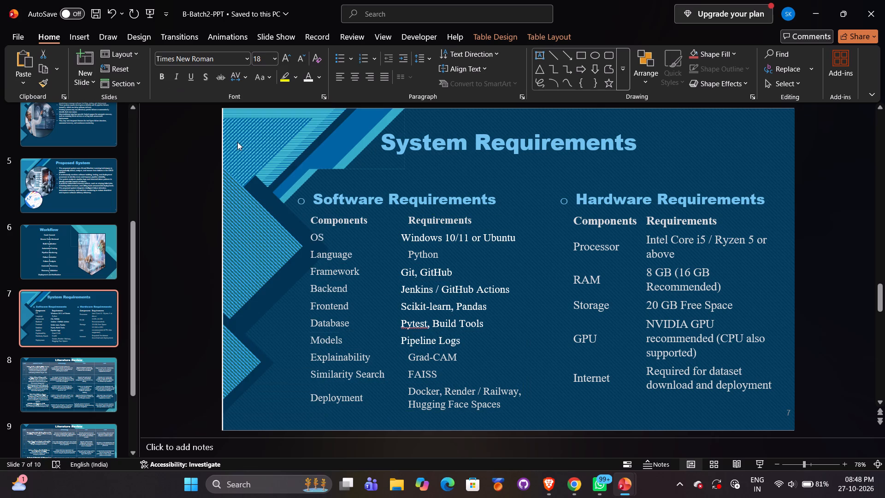
# Replace the slide's Explainability requirement with "Docker (Optional)" copied from ChatGPT's Deployment row, formatted in white Times New Roman.
pyautogui.hotkey('alt', 'Tab')
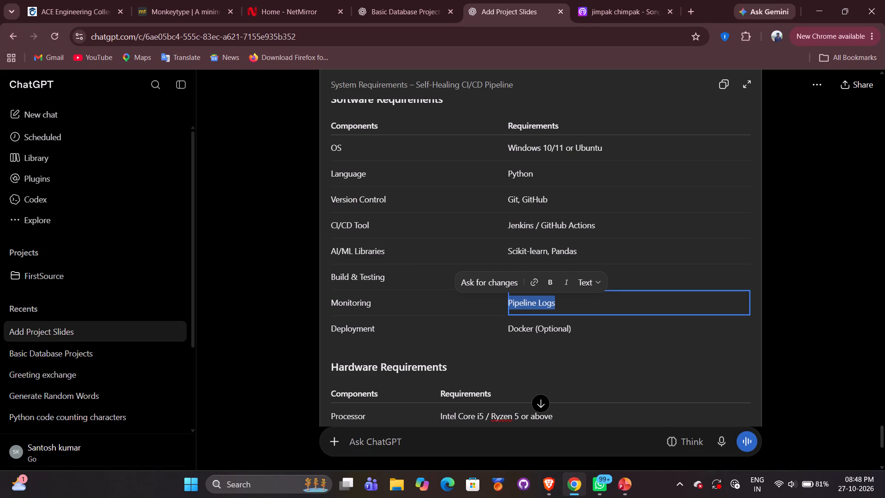
pyautogui.moveTo(574, 330); pyautogui.dragTo(517, 336)
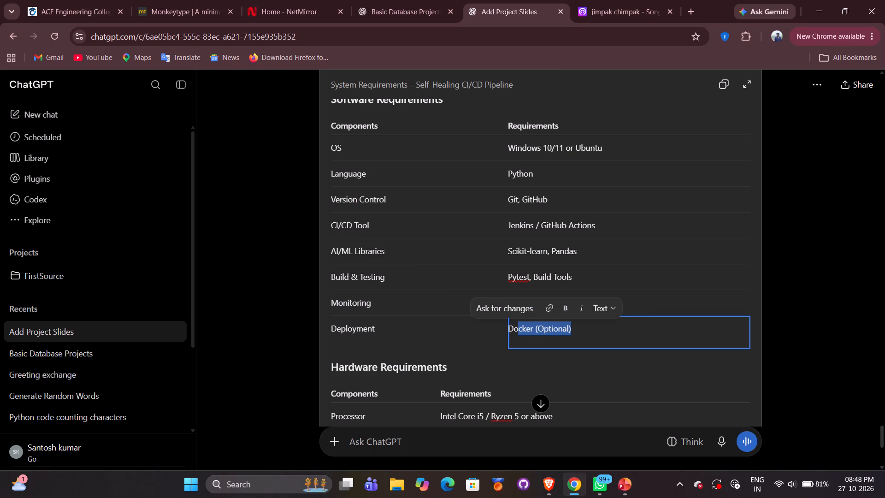
pyautogui.moveTo(517, 336); pyautogui.dragTo(510, 336)
pyautogui.hotkey('ctrl', 'c')
pyautogui.hotkey('alt', 'Tab')
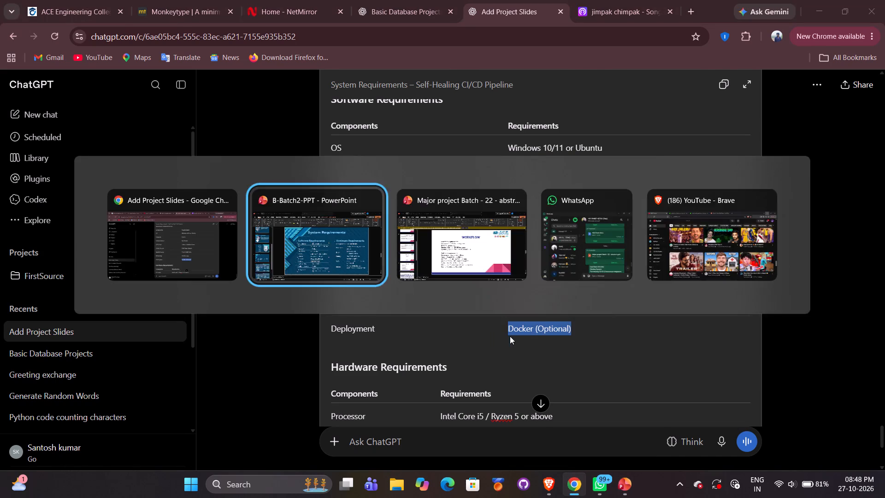
pyautogui.click(463, 357)
pyautogui.moveTo(463, 357); pyautogui.dragTo(457, 357)
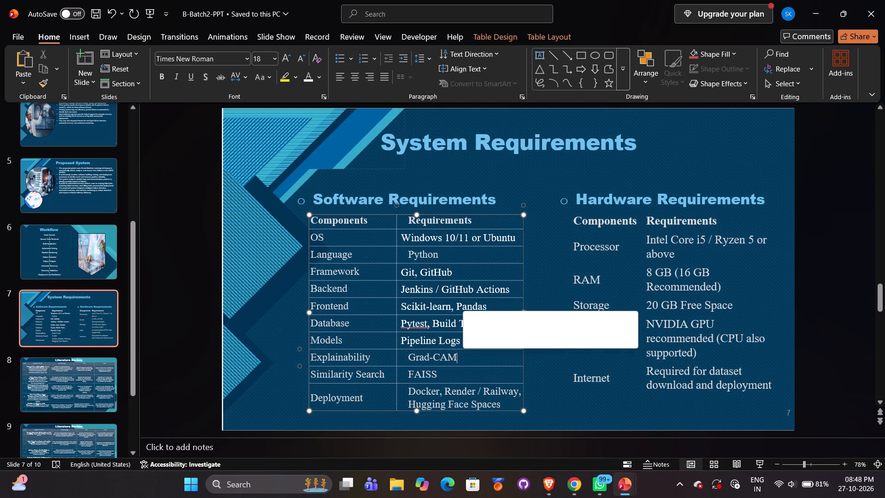
pyautogui.moveTo(457, 357); pyautogui.dragTo(418, 358)
pyautogui.press('BackSpace')
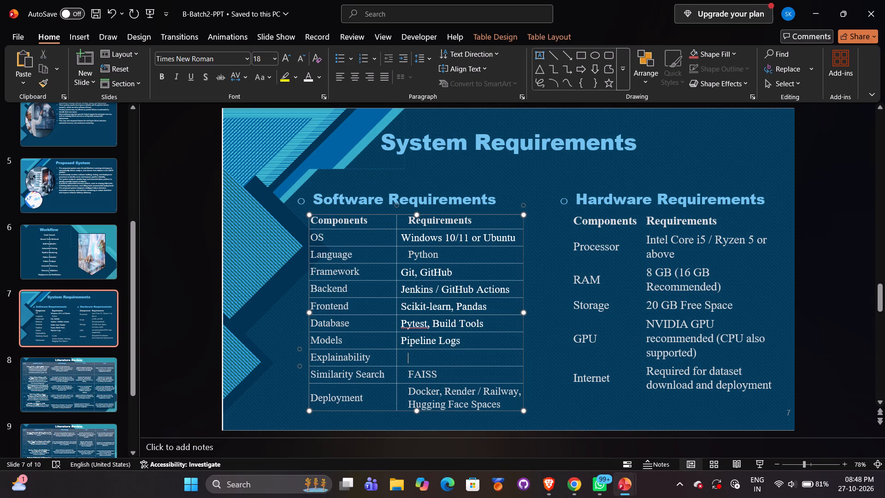
pyautogui.hotkey('ctrl', 'v')
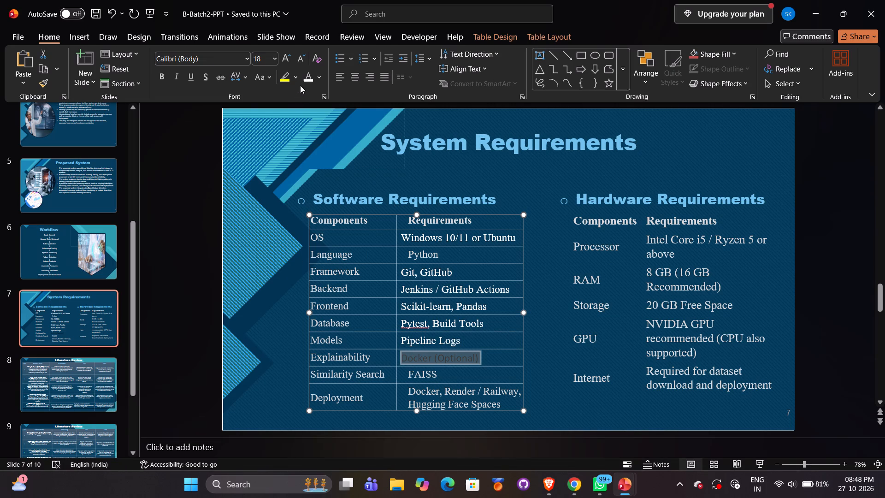
pyautogui.click(303, 82)
pyautogui.click(245, 62)
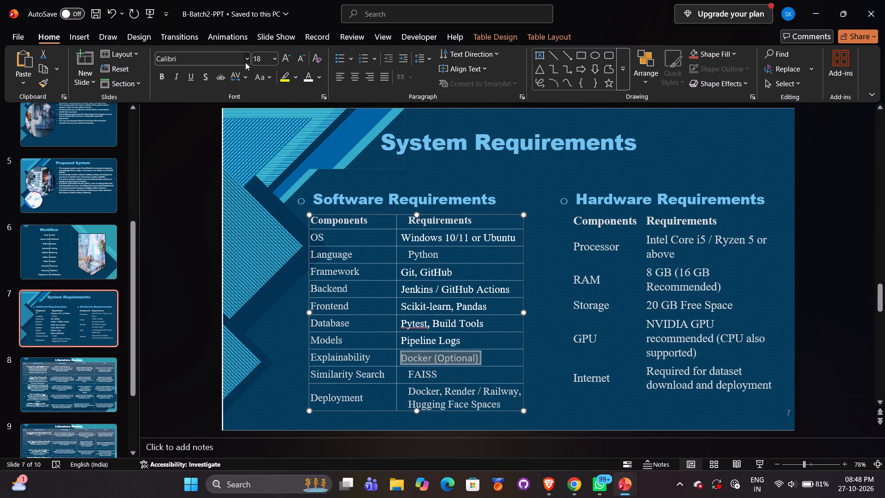
pyautogui.click(236, 134)
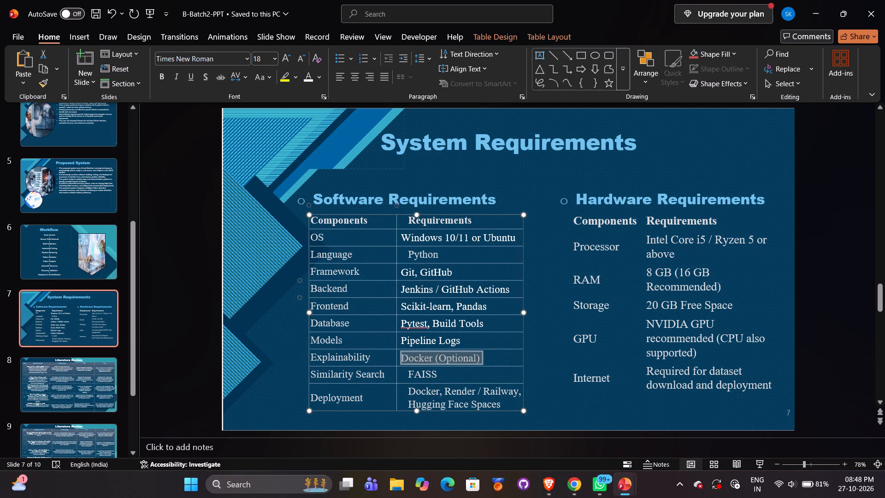
# Check the end of ChatGPT's Software Requirements table and delete the slide's Similarity Search requirement text.
pyautogui.hotkey('alt', 'Tab')
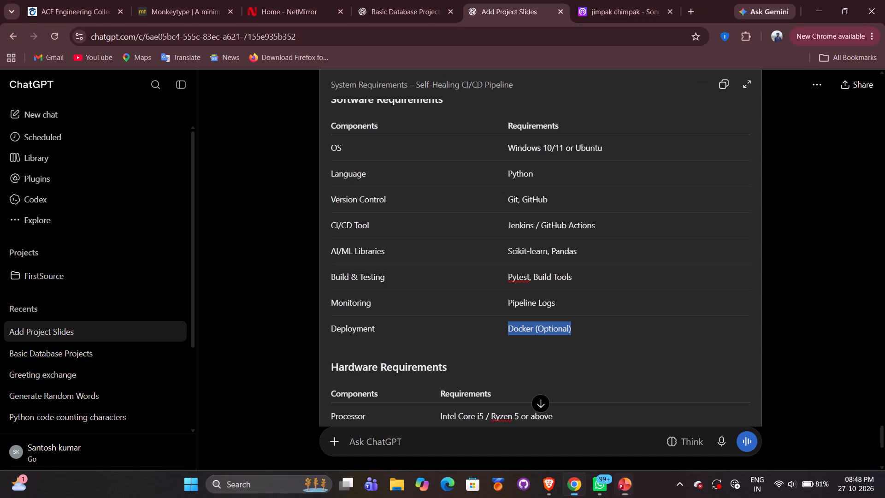
pyautogui.click(414, 350)
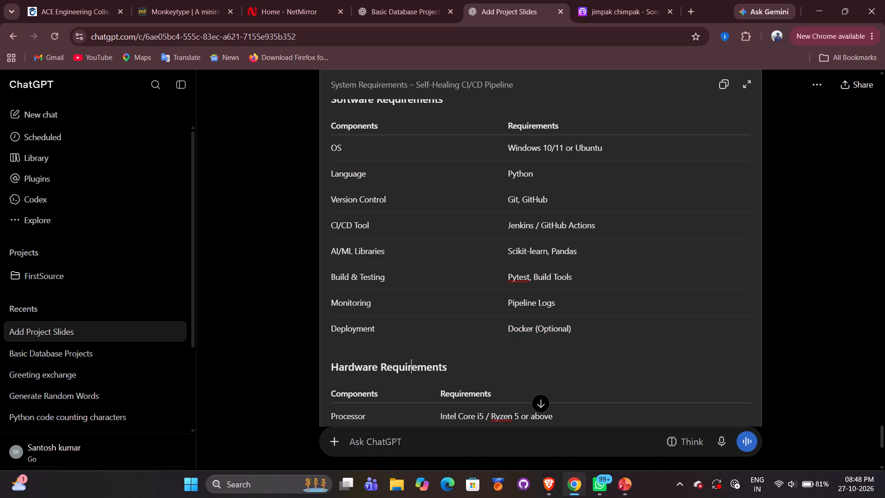
pyautogui.hotkey('alt', 'Tab')
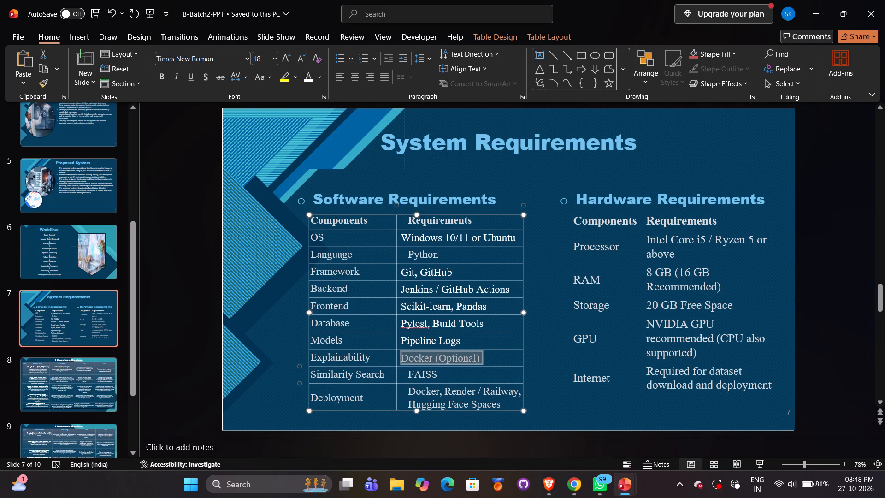
pyautogui.click(450, 371)
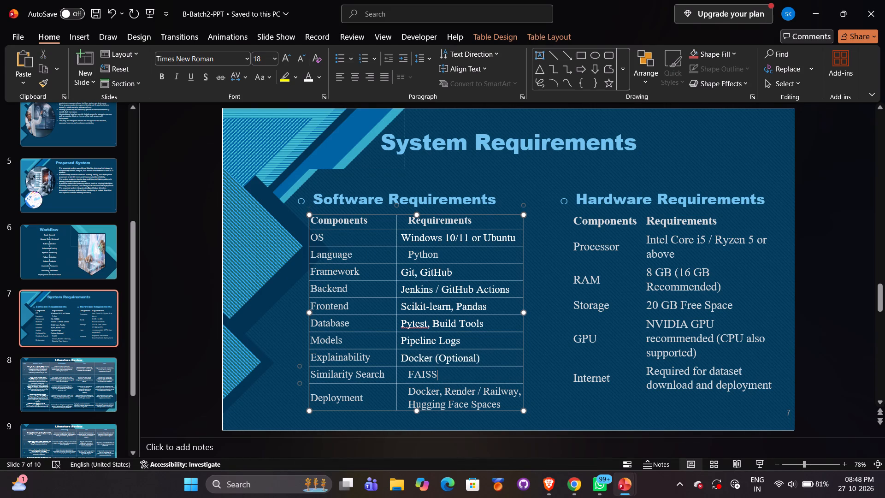
pyautogui.press('BackSpace')
pyautogui.press('BackSpace')
pyautogui.press('BackSpace')
pyautogui.press('BackSpace')
pyautogui.press('BackSpace')
pyautogui.press('BackSpace')
pyautogui.press('BackSpace')
# Slightly reduce the height of the Similarity Search row in the Software Requirements table.
pyautogui.click(330, 378)
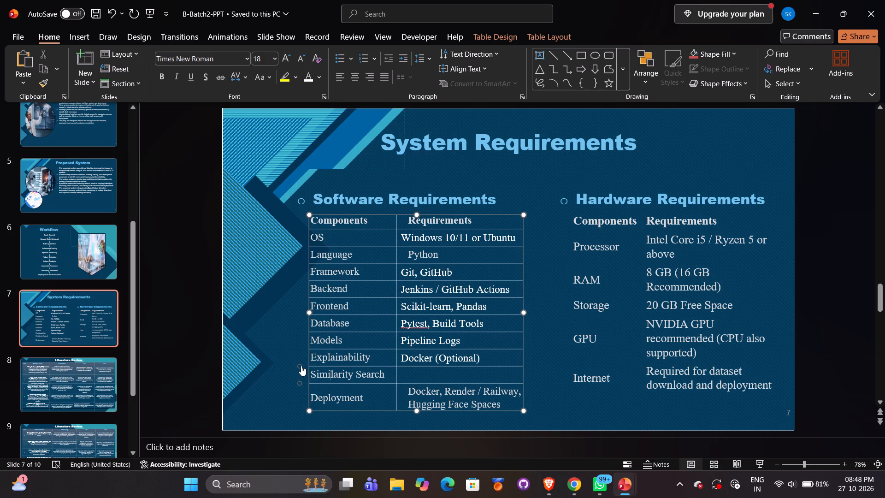
pyautogui.click(301, 366)
pyautogui.hotkey('ctrl', 'z')
pyautogui.moveTo(314, 383); pyautogui.dragTo(314, 377)
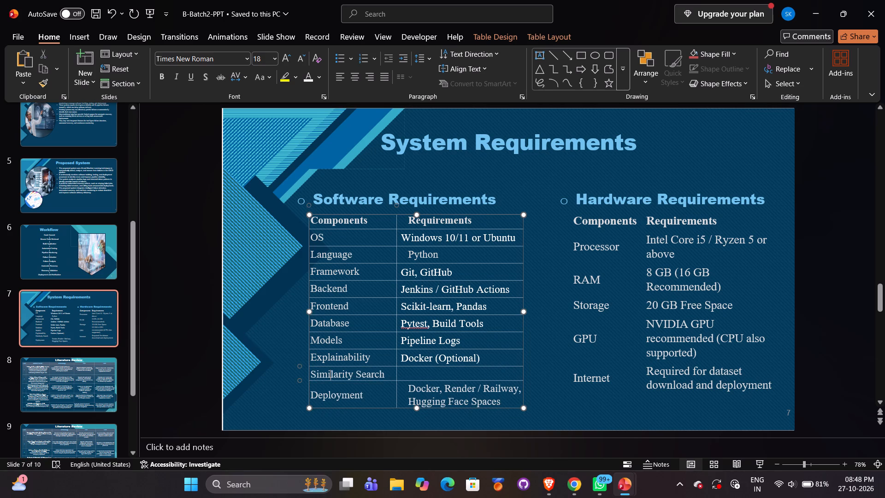
# Clear both the component label and the requirement text from the Deployment row of the Software Requirements table.
pyautogui.moveTo(374, 398); pyautogui.dragTo(320, 398)
pyautogui.press('BackSpace')
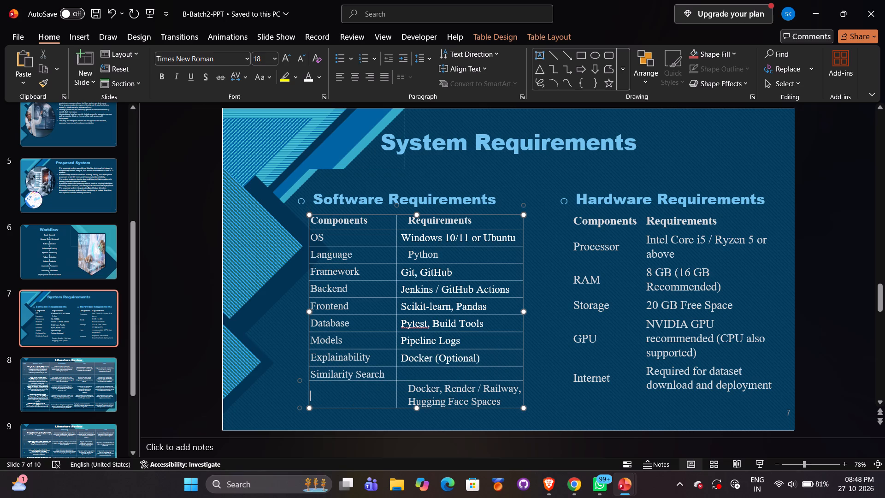
pyautogui.keyDown('ctrl'); pyautogui.click(470, 394); pyautogui.keyUp('ctrl')
pyautogui.hotkey('ctrl', 'a')
pyautogui.click(470, 394)
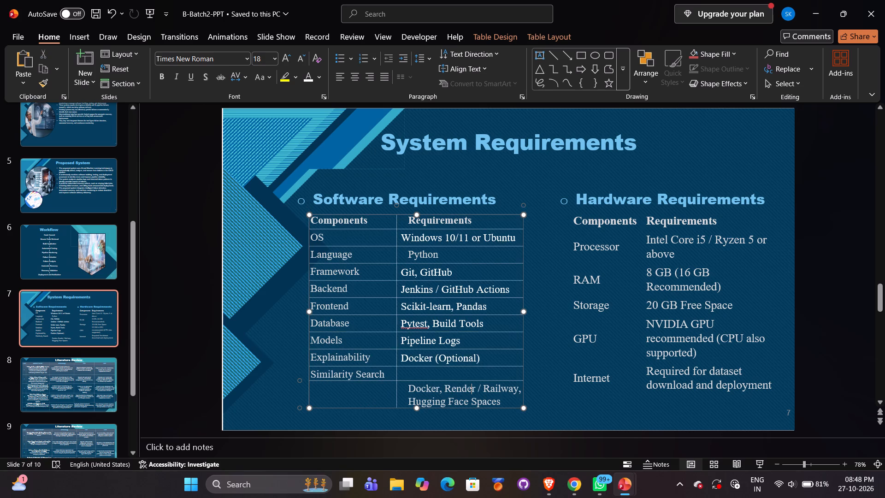
pyautogui.moveTo(502, 401); pyautogui.dragTo(420, 385)
pyautogui.press('BackSpace')
pyautogui.press('BackSpace')
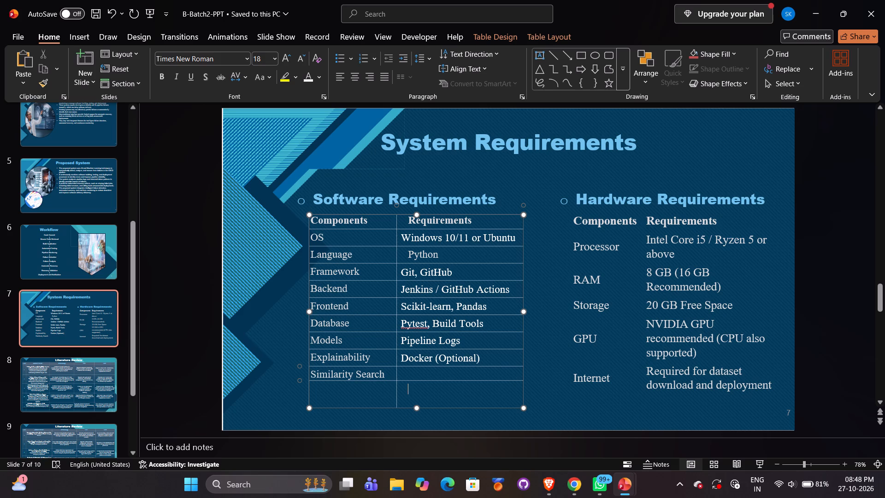
# Try to shrink the Similarity Search row further and delete its label from the Components column.
pyautogui.moveTo(411, 380); pyautogui.dragTo(411, 370)
pyautogui.moveTo(411, 370); pyautogui.dragTo(411, 368)
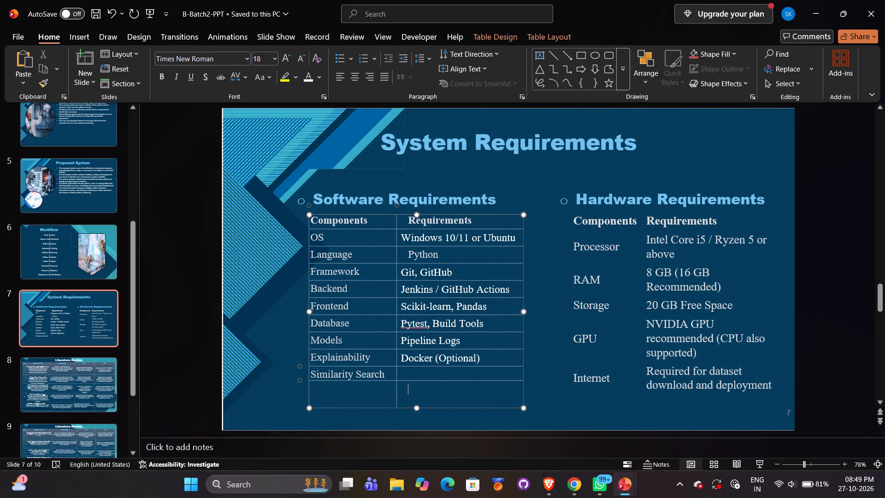
pyautogui.moveTo(391, 376); pyautogui.dragTo(325, 379)
pyautogui.press('BackSpace')
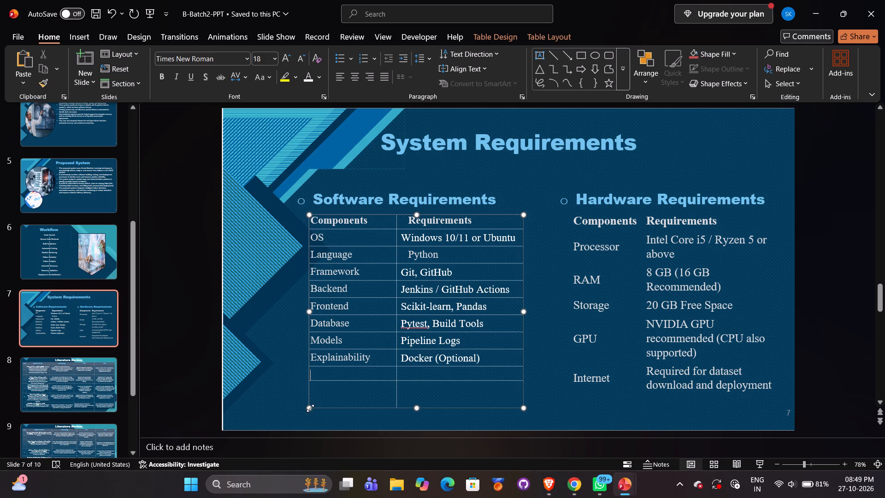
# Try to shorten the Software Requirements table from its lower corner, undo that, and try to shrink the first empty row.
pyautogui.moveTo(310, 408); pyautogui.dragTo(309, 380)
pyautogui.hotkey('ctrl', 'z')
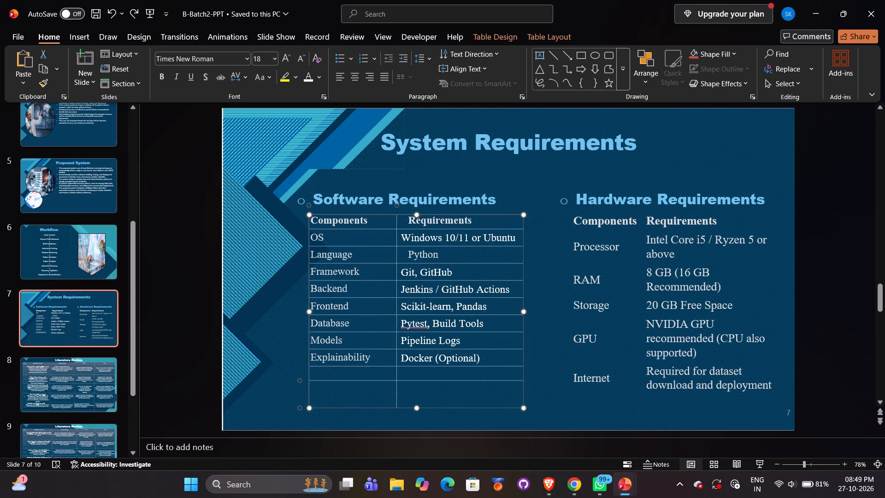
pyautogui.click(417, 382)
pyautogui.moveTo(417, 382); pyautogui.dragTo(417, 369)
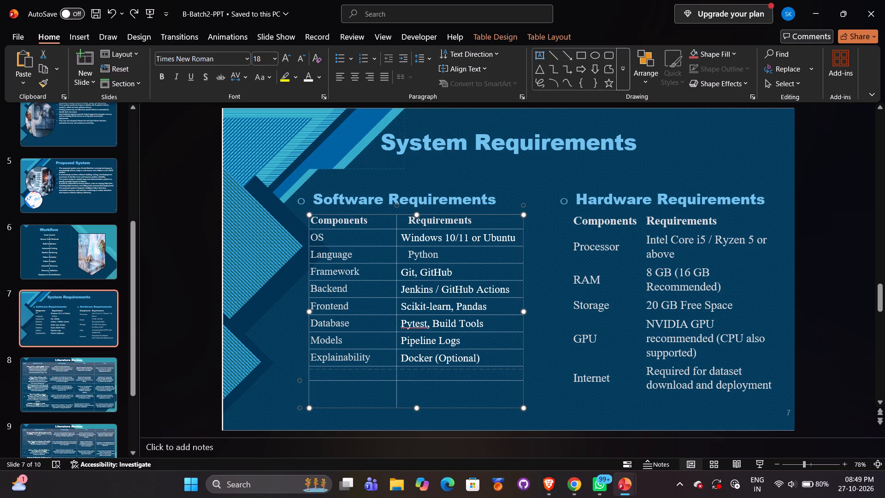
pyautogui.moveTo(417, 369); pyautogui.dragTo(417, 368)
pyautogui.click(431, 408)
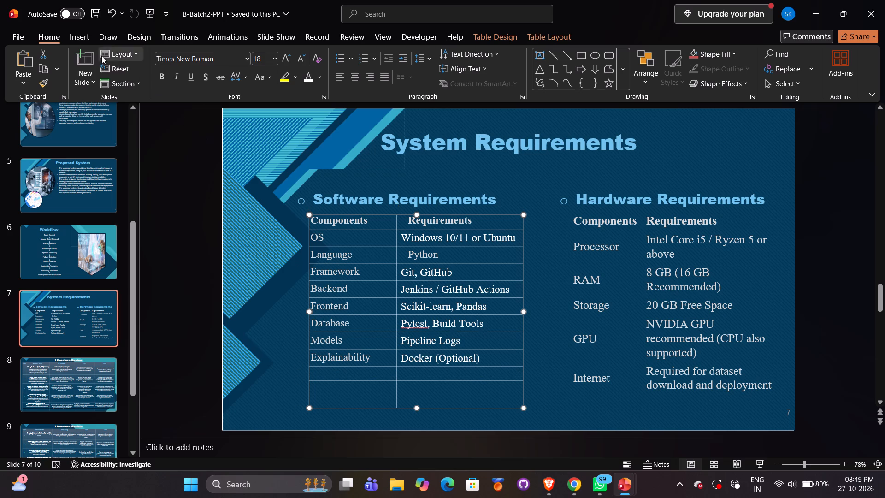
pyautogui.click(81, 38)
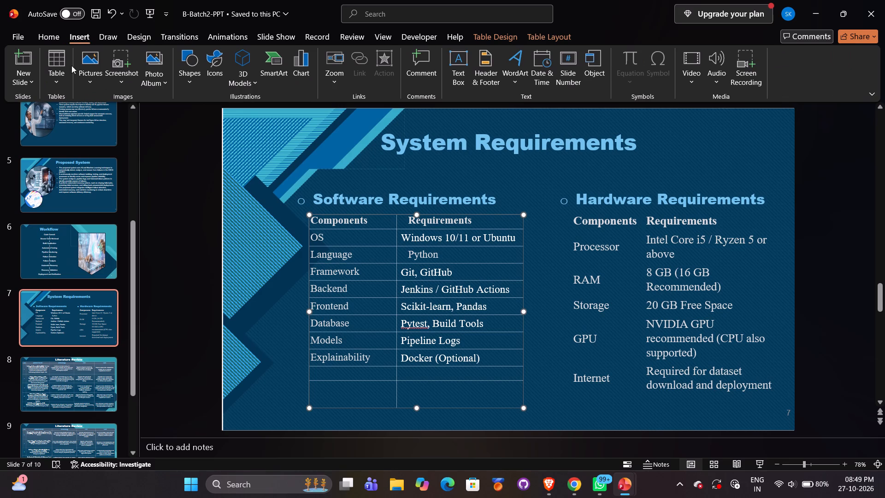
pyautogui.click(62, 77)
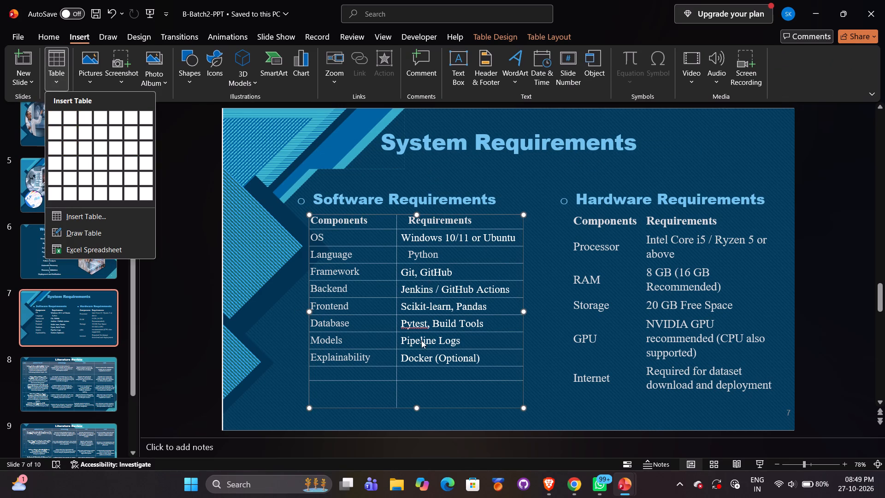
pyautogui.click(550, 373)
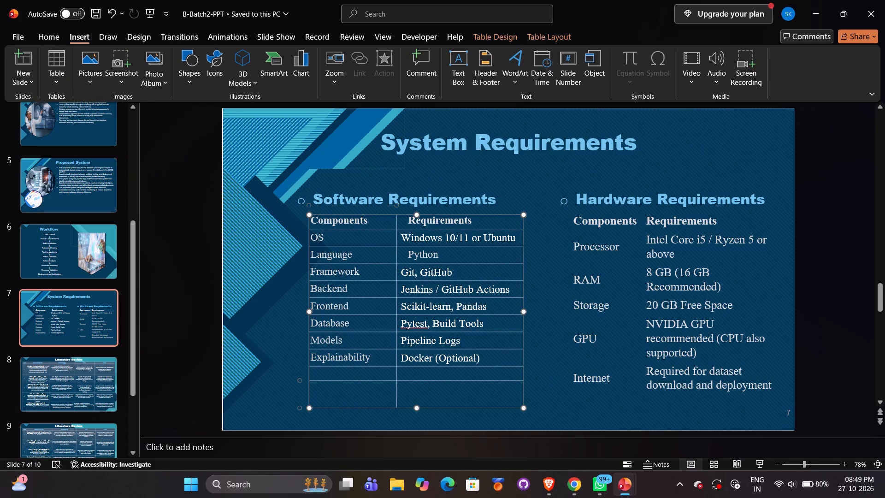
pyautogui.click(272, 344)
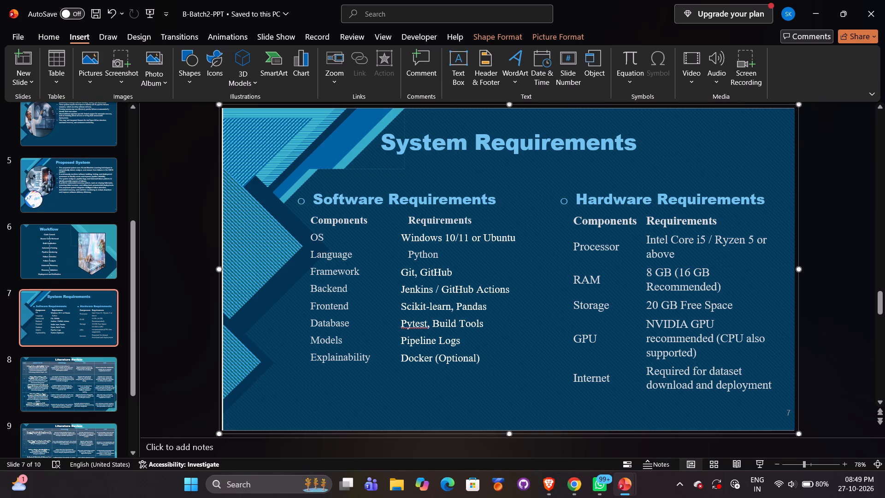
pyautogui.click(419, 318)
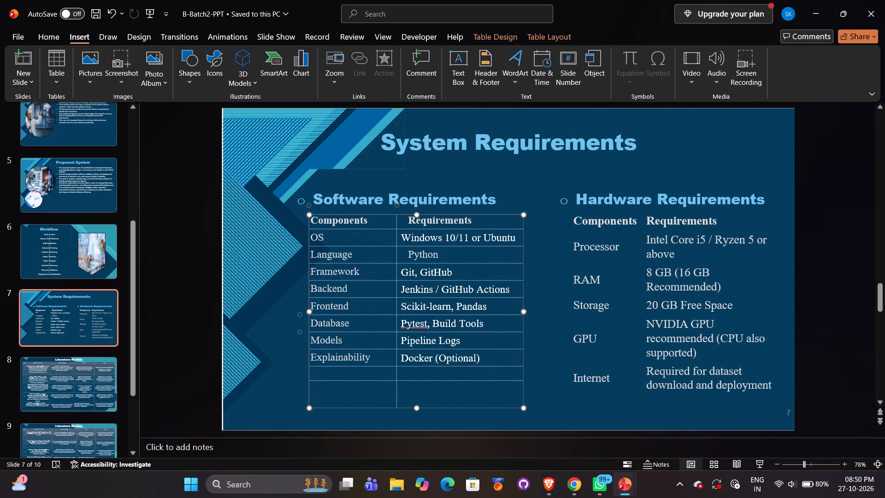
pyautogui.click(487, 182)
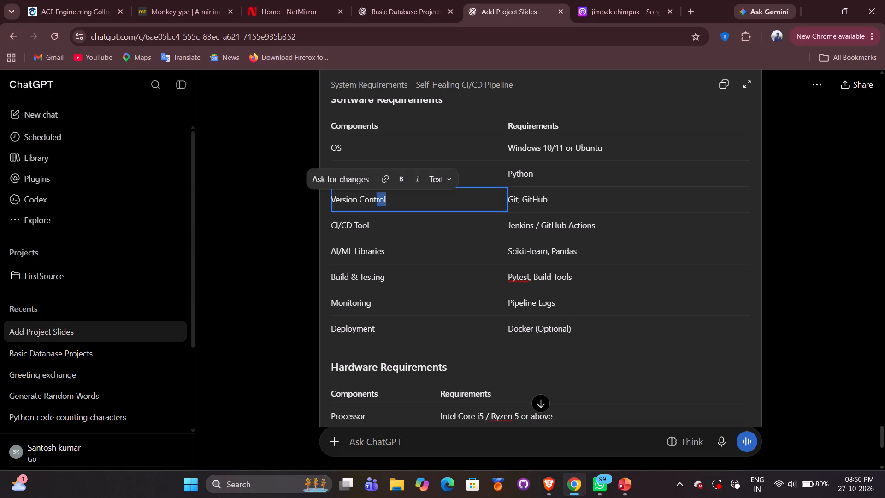
pyautogui.moveTo(373, 202); pyautogui.dragTo(332, 204)
pyautogui.hotkey('ctrl', 'c')
pyautogui.hotkey('alt', 'Tab')
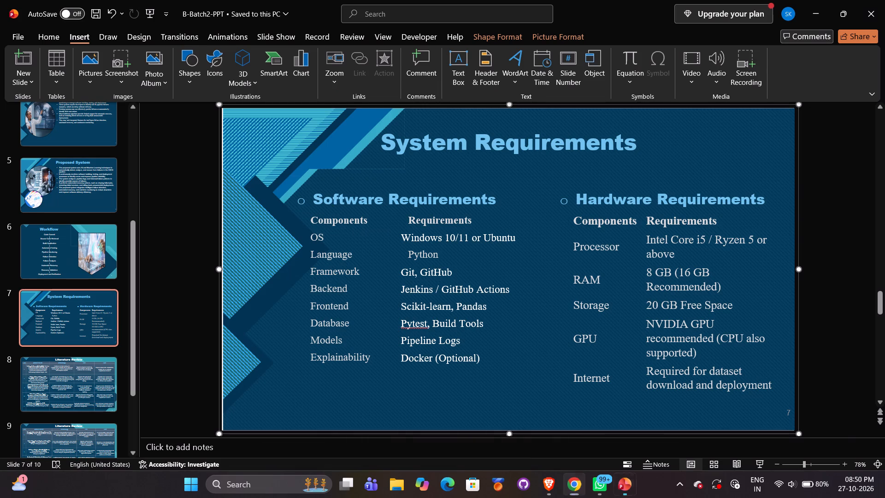
pyautogui.click(353, 258)
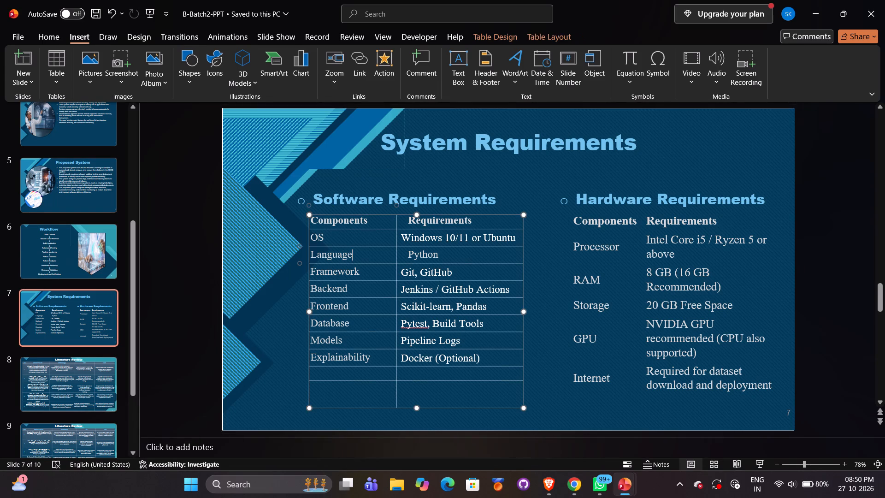
pyautogui.hotkey('alt', 'Tab')
pyautogui.hotkey('alt', 'Tab')
pyautogui.moveTo(361, 273); pyautogui.dragTo(310, 272)
pyautogui.hotkey('ctrl', 'BackSpace')
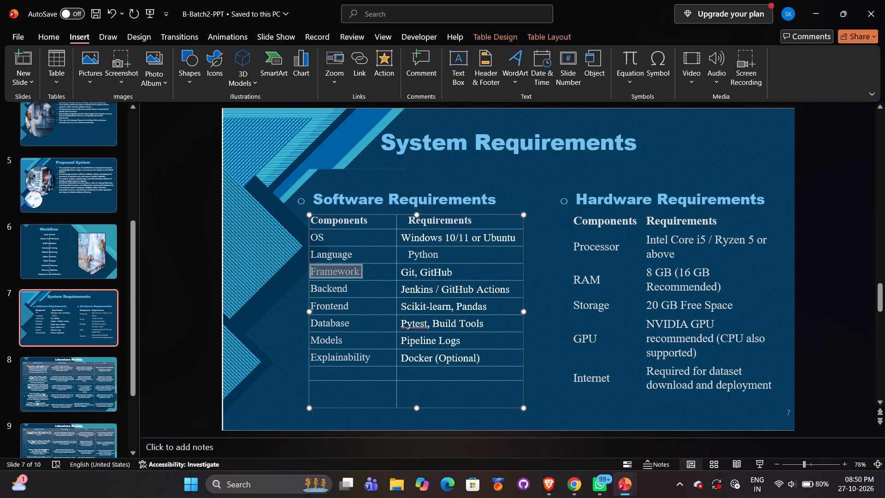
pyautogui.press('BackSpace')
pyautogui.hotkey('ctrl', 'v')
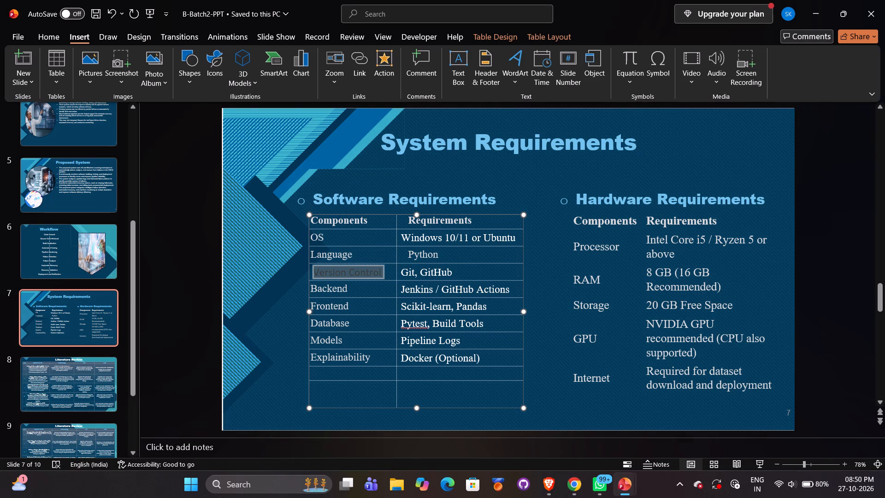
# Format the Version Control label with white text, the Times New Roman font and left alignment.
pyautogui.click(49, 38)
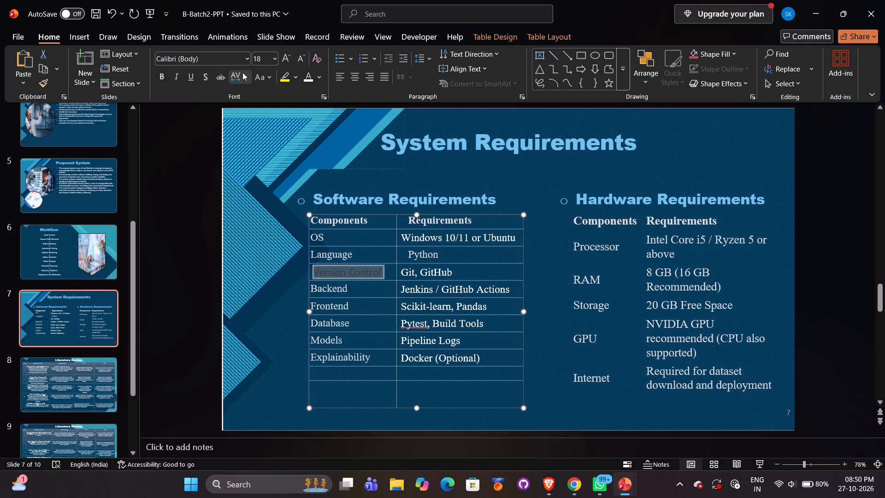
pyautogui.click(309, 73)
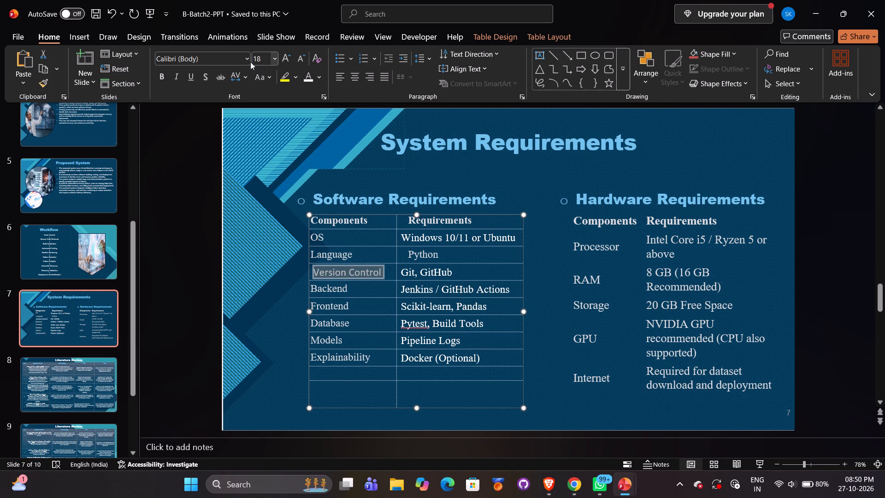
pyautogui.click(247, 59)
pyautogui.click(233, 135)
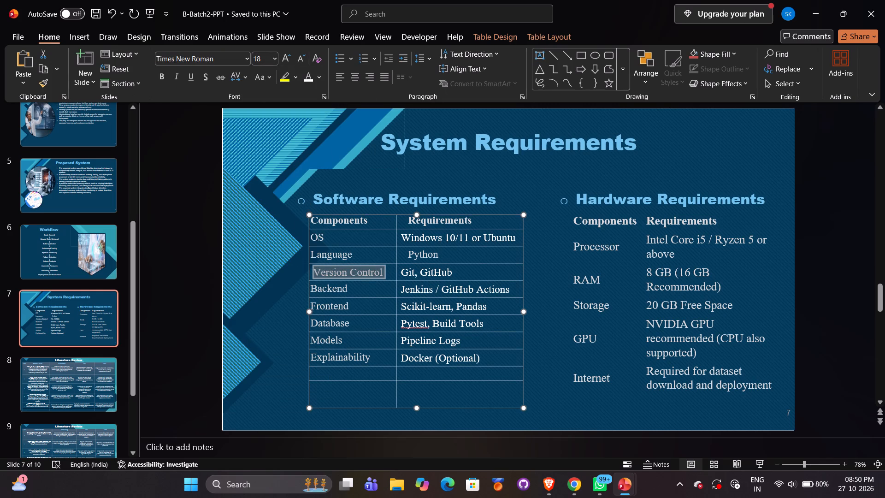
pyautogui.click(342, 75)
pyautogui.click(343, 162)
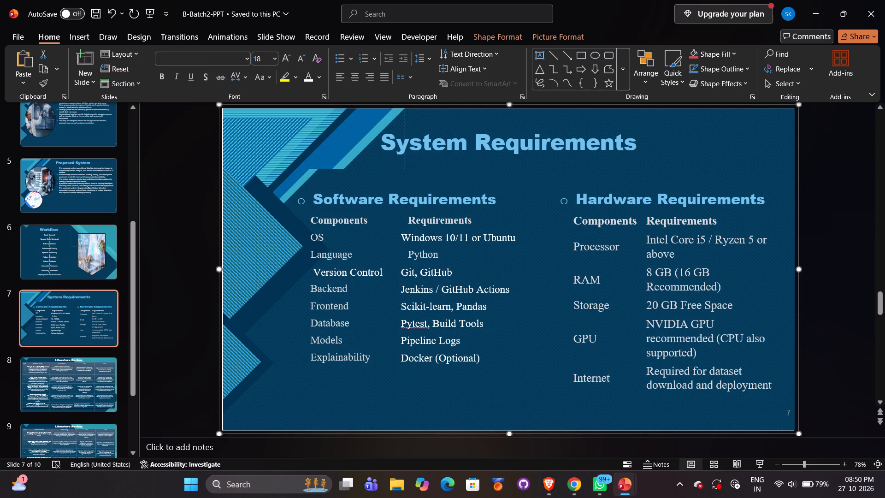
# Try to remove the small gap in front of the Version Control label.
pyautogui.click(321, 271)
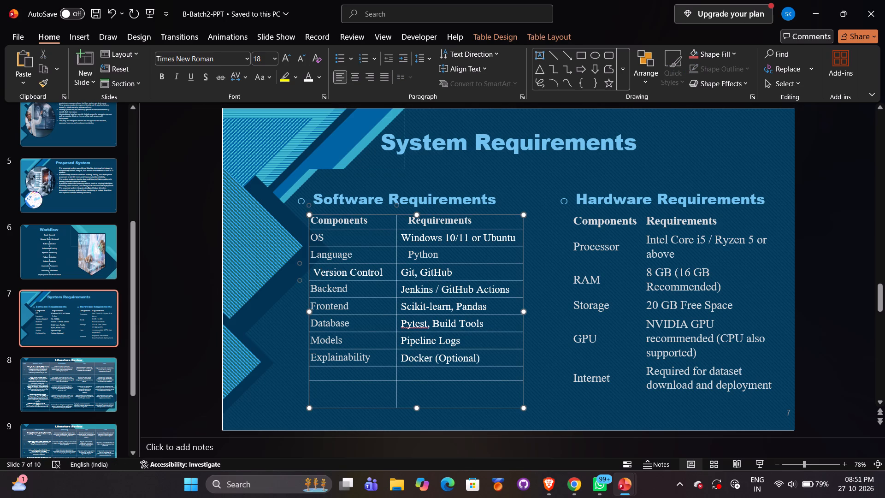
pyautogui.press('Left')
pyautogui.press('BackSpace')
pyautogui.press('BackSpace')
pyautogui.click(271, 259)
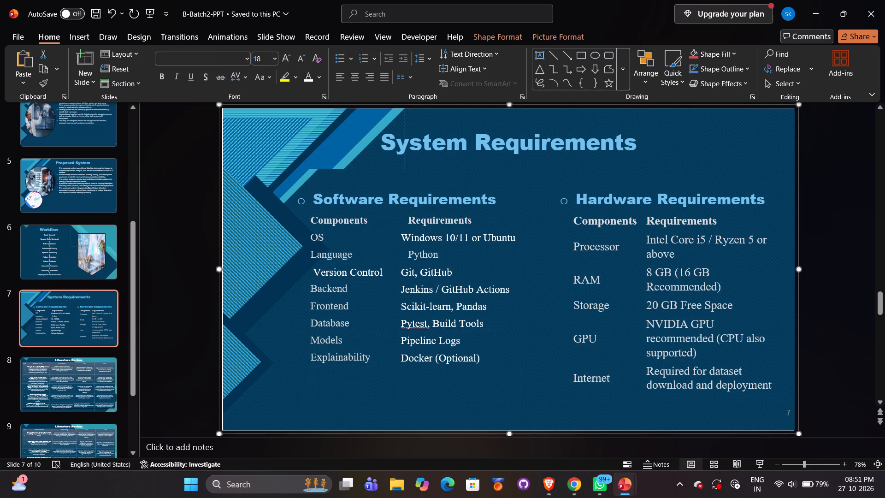
# Try centre alignment on the "Windows 10/11 or Ubuntu" cell of the Software Requirements table and settle on left alignment.
pyautogui.click(401, 241)
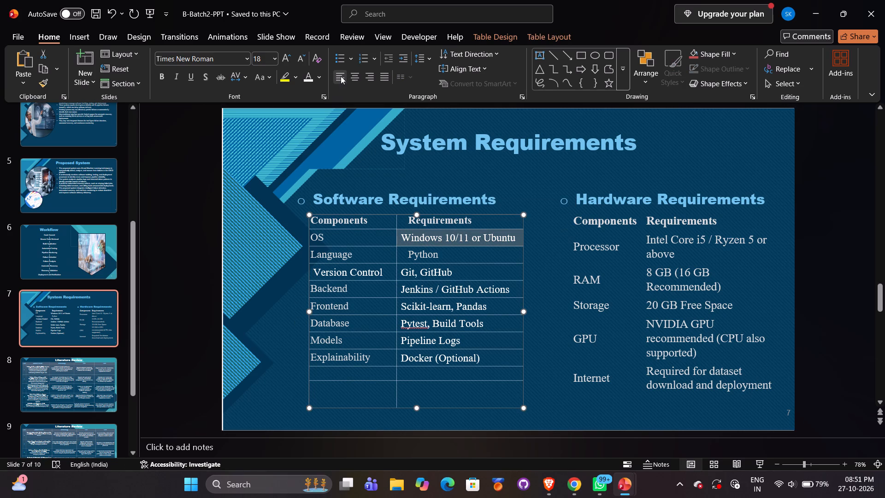
pyautogui.click(341, 76)
pyautogui.doubleClick(341, 76)
pyautogui.click(353, 76)
pyautogui.click(340, 77)
pyautogui.click(362, 145)
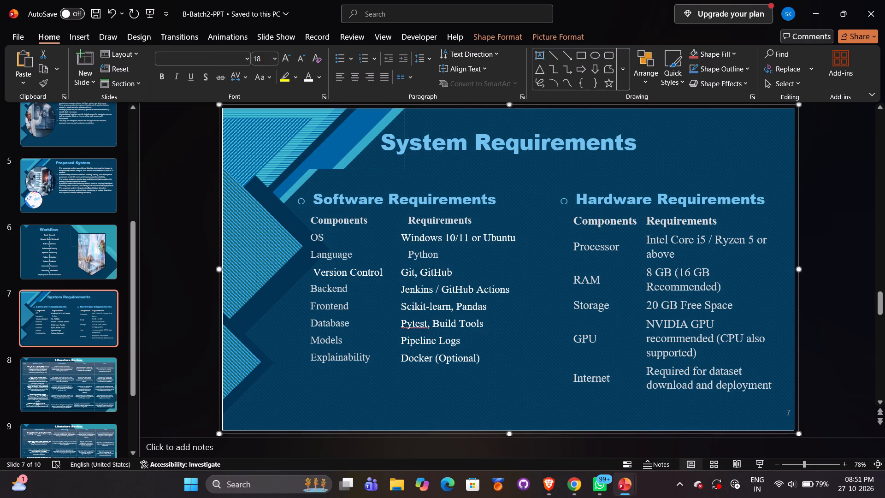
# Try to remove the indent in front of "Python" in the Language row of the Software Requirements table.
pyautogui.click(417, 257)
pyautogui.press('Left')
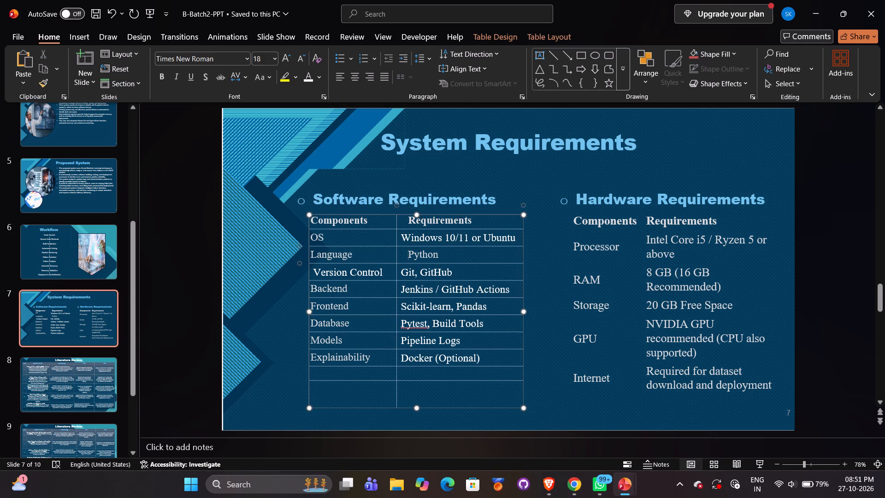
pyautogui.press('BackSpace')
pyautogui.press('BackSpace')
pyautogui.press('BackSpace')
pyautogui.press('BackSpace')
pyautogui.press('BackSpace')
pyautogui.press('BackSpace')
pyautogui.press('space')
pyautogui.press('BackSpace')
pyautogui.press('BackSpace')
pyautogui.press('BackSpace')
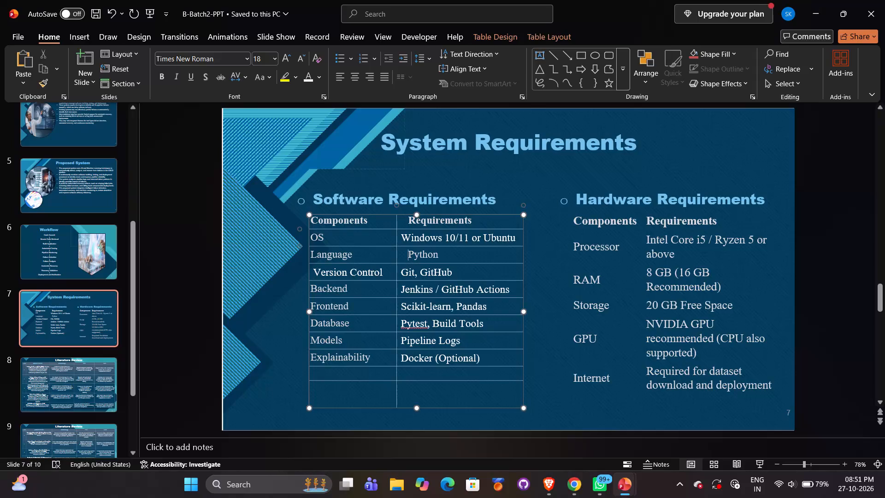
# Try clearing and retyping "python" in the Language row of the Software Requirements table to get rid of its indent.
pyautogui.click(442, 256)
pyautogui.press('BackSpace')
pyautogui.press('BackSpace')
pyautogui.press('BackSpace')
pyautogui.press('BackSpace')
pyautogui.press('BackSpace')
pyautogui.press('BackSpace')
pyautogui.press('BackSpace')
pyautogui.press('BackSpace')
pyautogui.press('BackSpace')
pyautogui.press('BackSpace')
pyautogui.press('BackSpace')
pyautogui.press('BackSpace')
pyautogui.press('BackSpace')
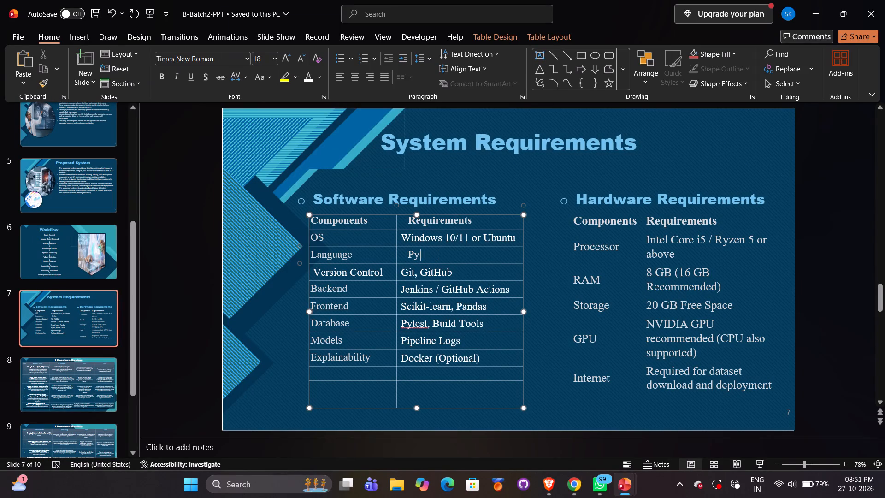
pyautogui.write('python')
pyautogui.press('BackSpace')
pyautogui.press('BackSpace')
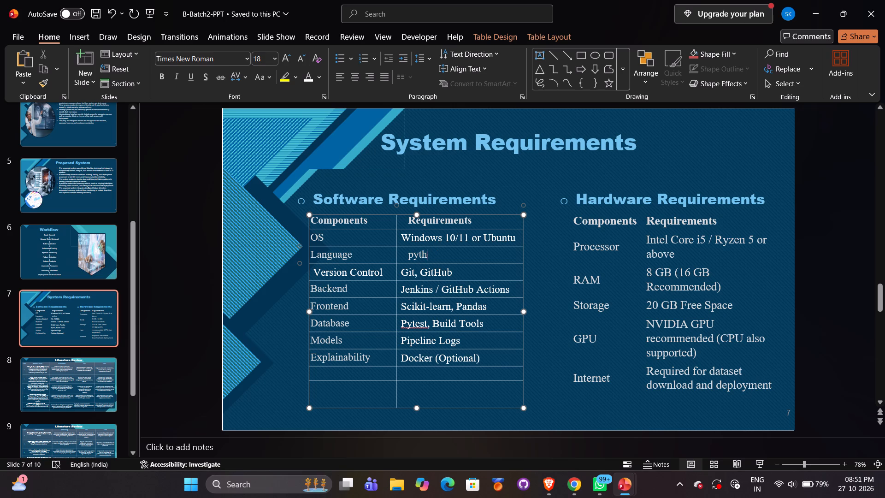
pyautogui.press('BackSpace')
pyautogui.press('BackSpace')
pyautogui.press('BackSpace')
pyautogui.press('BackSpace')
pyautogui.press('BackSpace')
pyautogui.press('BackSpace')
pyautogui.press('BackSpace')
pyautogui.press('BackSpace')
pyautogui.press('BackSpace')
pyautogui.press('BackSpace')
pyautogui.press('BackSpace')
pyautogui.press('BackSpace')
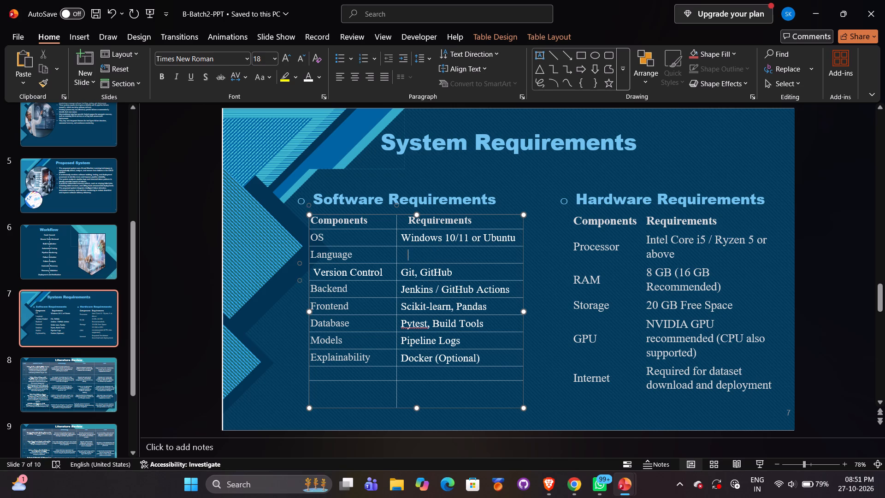
# Undo the recent edits to the Software Requirements table back to before the Version Control label was pasted.
pyautogui.click(387, 271)
pyautogui.hotkey('ctrl', 'z')
pyautogui.hotkey('ctrl', 'z')
pyautogui.hotkey('ctrl', 'z')
pyautogui.hotkey('ctrl', 'z')
pyautogui.hotkey('ctrl', 'z')
pyautogui.hotkey('ctrl', 'z')
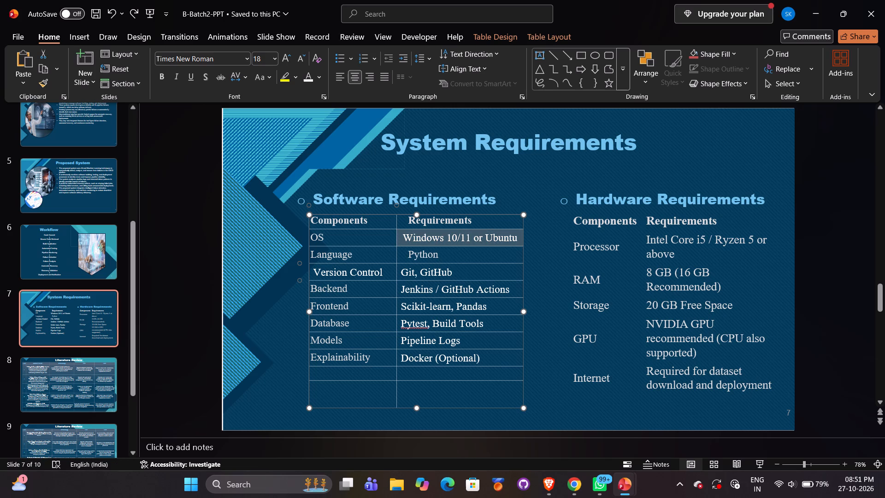
pyautogui.hotkey('ctrl', 'z')
pyautogui.hotkey('ctrl', 'z')
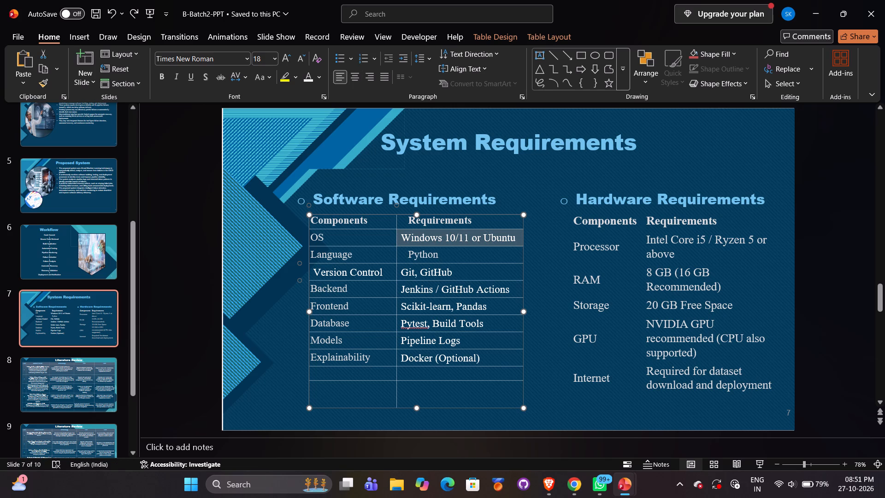
pyautogui.hotkey('ctrl', 'z')
pyautogui.hotkey('ctrl', 'z')
pyautogui.hotkey('ctrl', 'z')
pyautogui.hotkey('ctrl', 'z')
pyautogui.hotkey('ctrl', 'z')
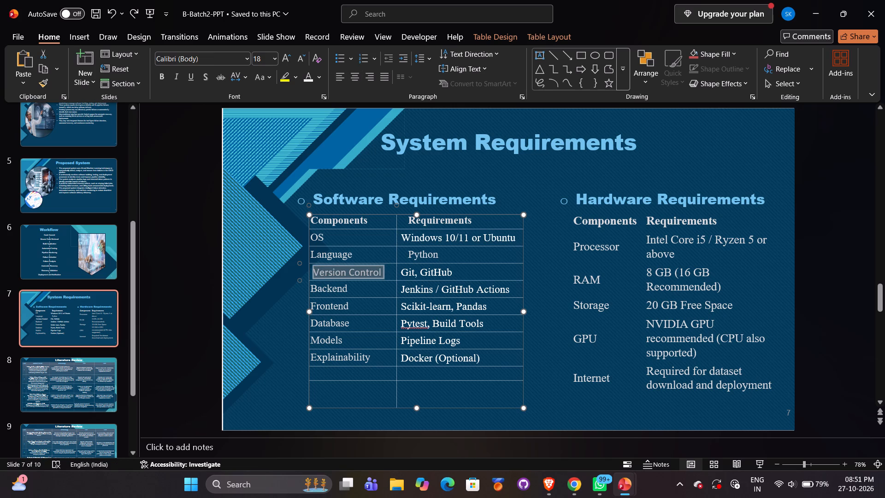
pyautogui.hotkey('ctrl', 'z')
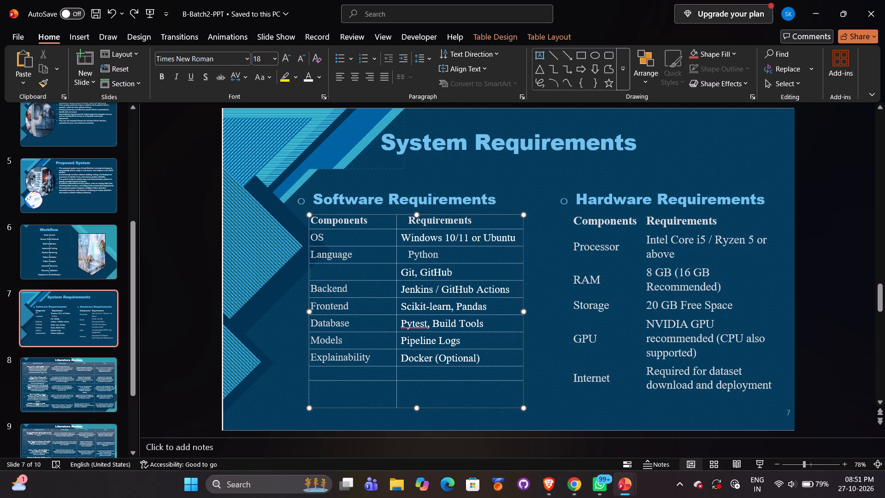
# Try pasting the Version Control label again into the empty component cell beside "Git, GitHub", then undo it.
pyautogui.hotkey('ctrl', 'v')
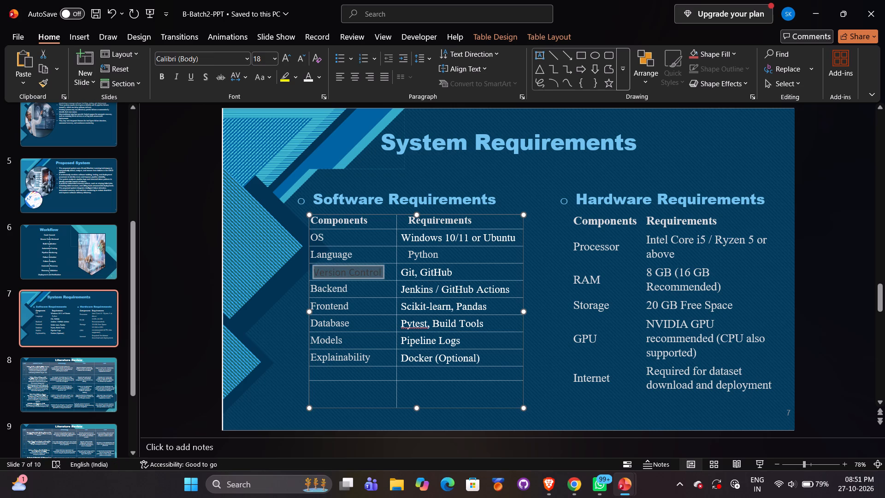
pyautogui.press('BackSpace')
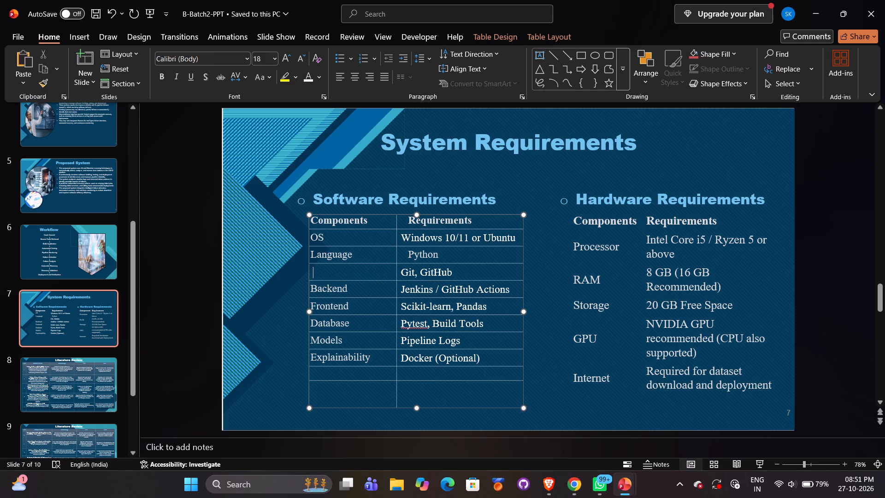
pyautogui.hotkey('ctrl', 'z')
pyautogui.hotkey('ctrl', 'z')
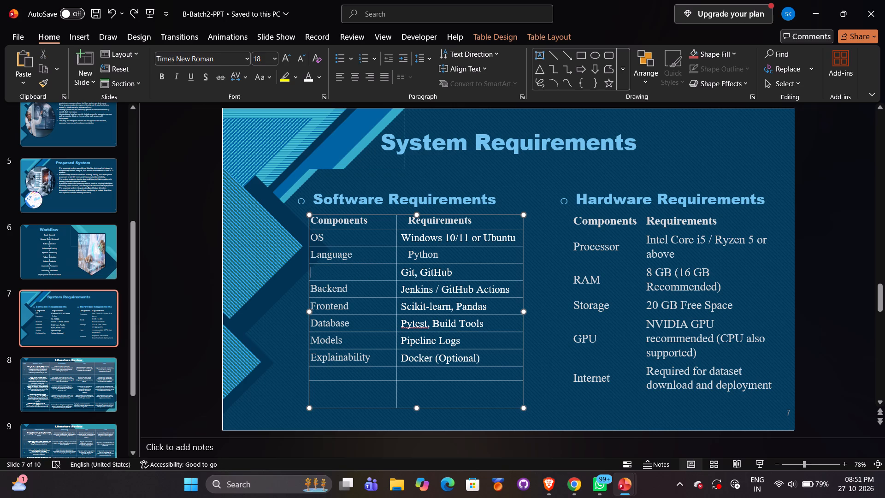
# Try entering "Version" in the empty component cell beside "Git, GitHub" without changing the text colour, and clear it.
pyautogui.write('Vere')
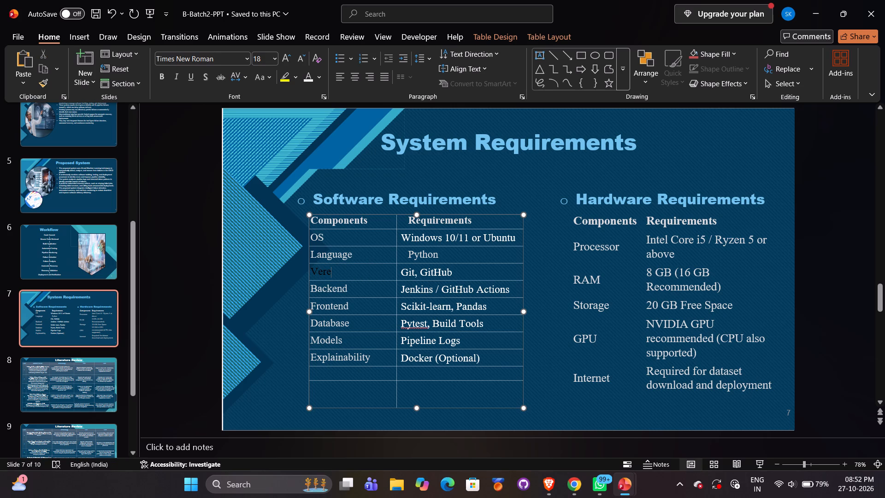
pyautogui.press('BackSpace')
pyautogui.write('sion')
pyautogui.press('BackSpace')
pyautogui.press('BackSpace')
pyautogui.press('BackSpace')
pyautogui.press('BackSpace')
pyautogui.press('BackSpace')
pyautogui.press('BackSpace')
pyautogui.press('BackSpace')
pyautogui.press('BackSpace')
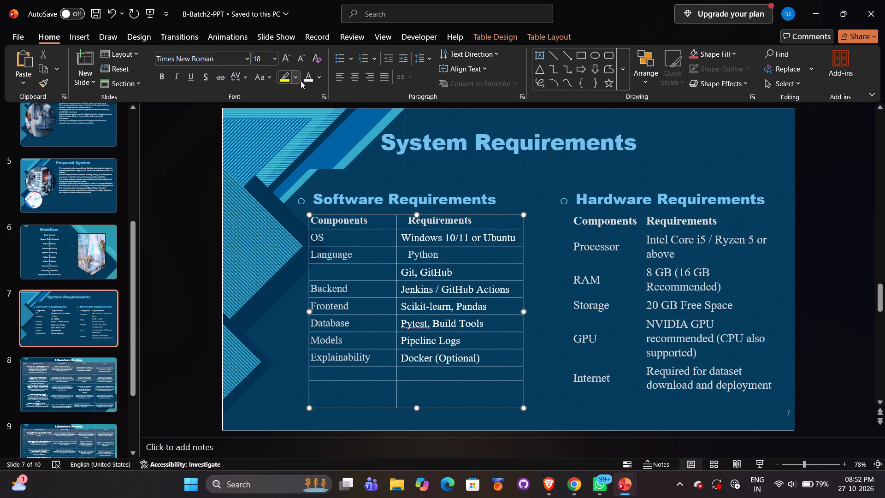
# Enter "Version control" in white text as the component label beside "Git, GitHub".
pyautogui.click(302, 81)
pyautogui.press('v')
pyautogui.press('BackSpace')
pyautogui.write('Ver')
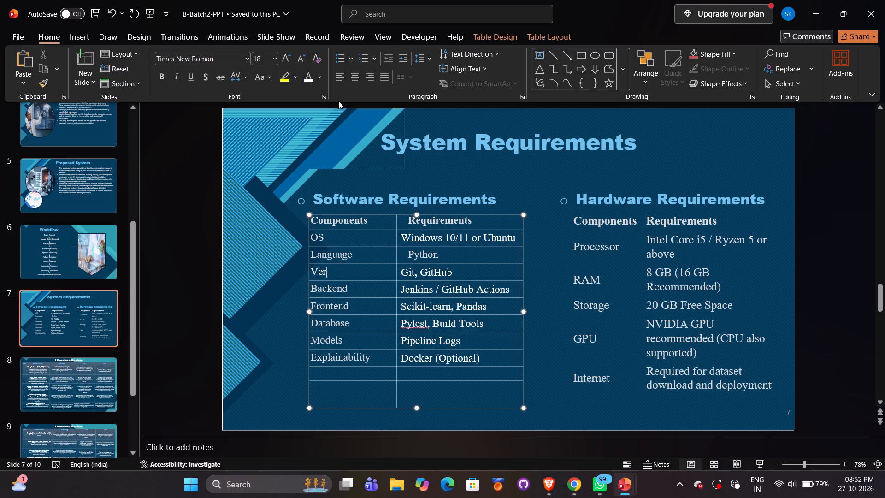
pyautogui.write('sion control')
pyautogui.hotkey('alt', 'Tab')
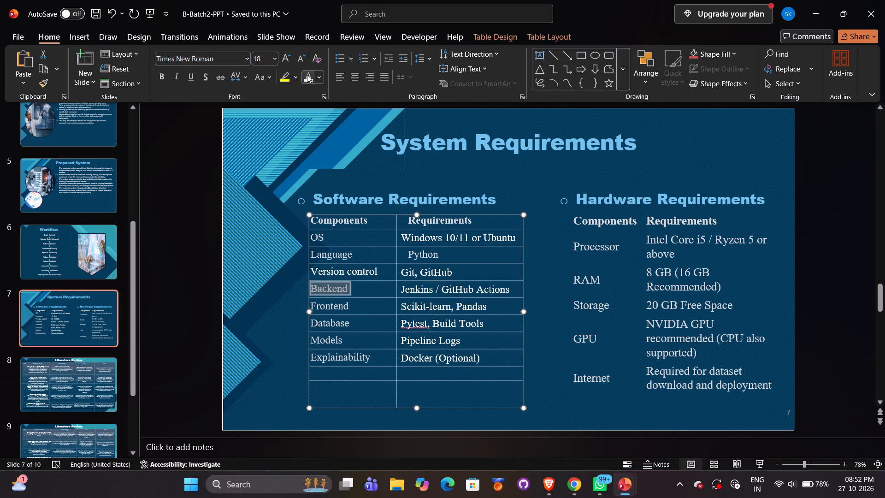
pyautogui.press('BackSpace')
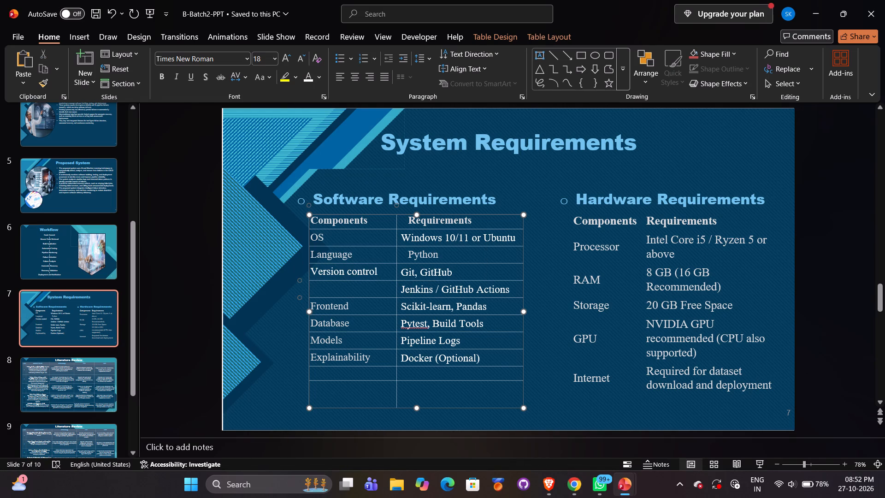
pyautogui.write('CI')
pyautogui.press('/')
pyautogui.write('CD')
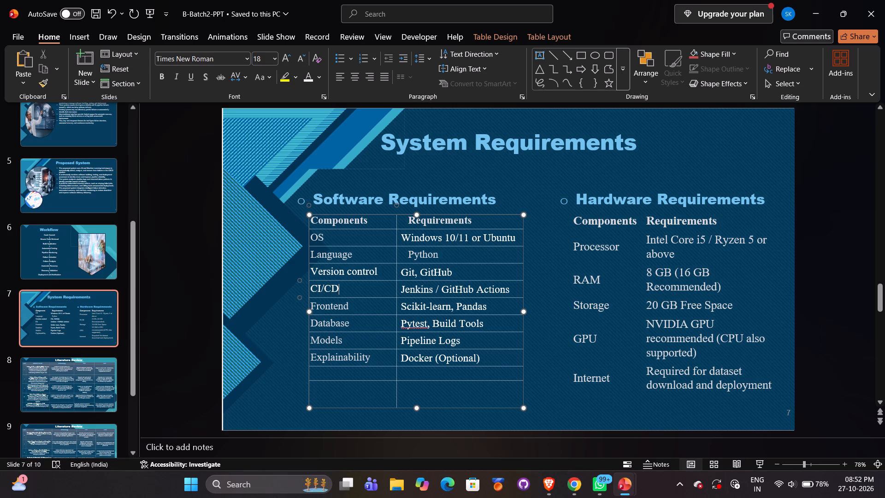
pyautogui.press('space')
pyautogui.write('T')
pyautogui.write('ools')
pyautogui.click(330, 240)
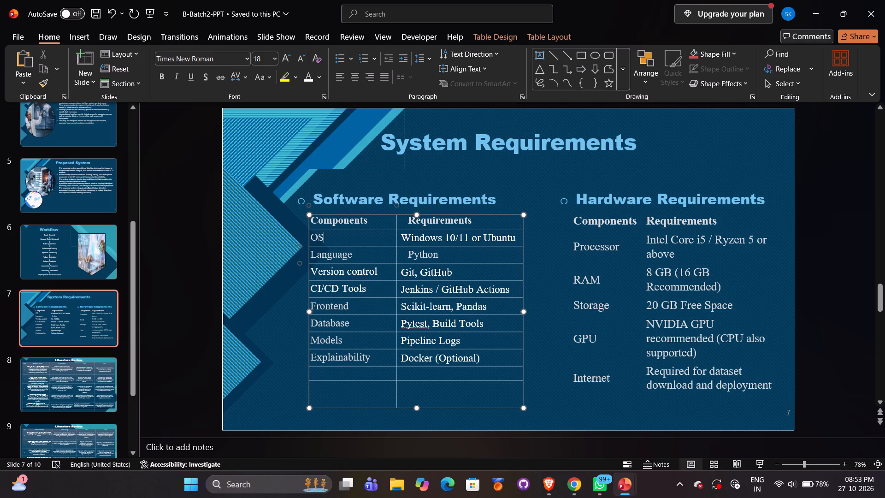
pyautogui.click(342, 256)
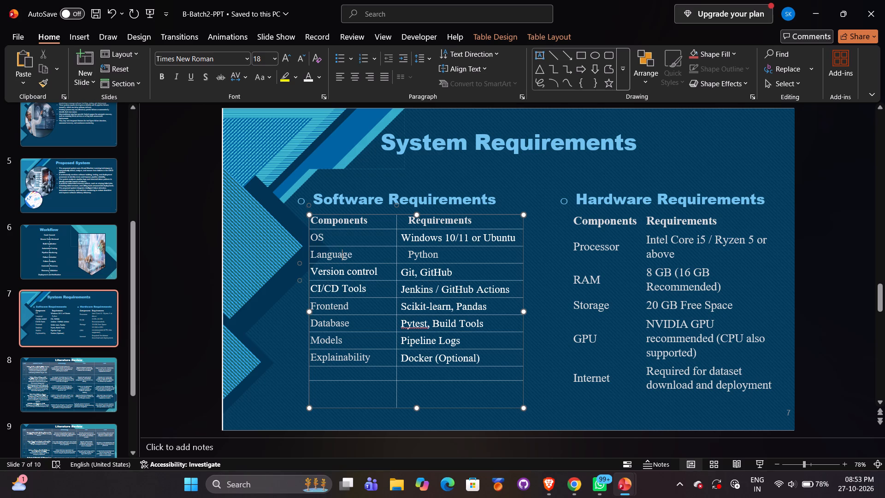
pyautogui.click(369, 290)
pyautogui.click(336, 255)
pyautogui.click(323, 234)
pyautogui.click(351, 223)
# Consult ChatGPT's Software Requirements table in Chrome, and replace the "Frontend" component label in PowerPoint with "AI/ML Libraries".
pyautogui.hotkey('alt', 'Tab')
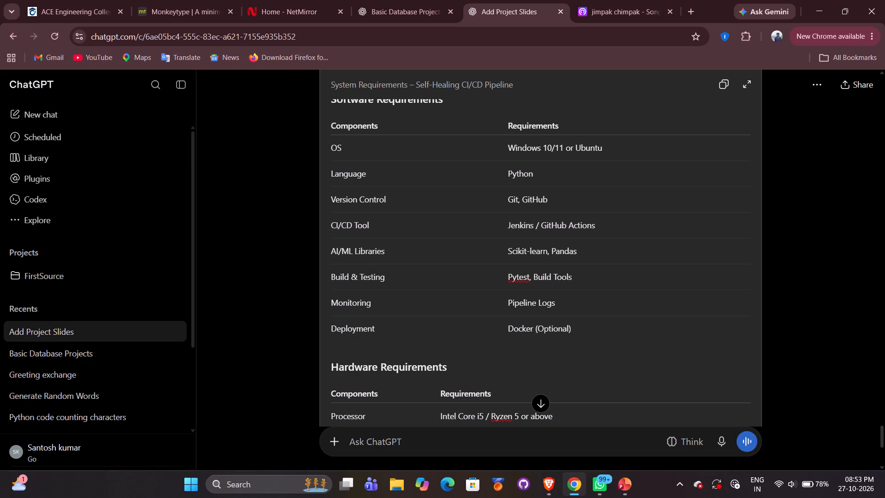
pyautogui.hotkey('alt', 'Tab')
pyautogui.click(355, 306)
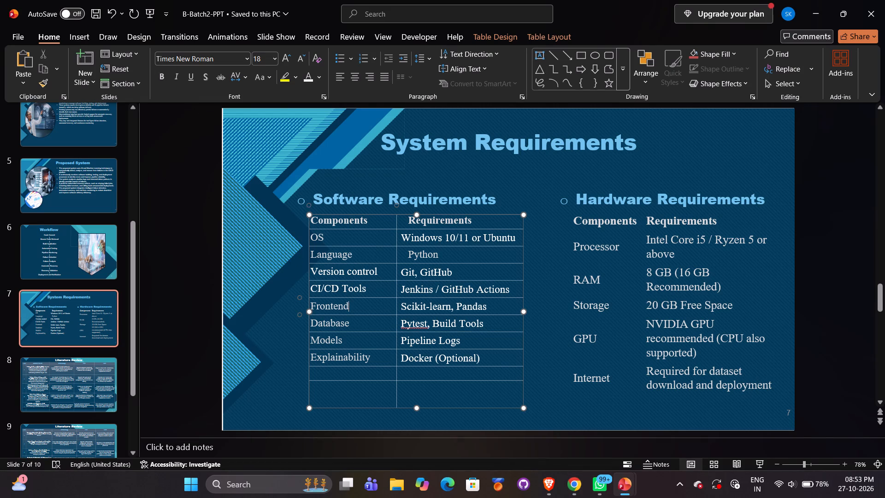
pyautogui.press('BackSpace')
pyautogui.press('BackSpace')
pyautogui.press('BackSpace')
pyautogui.press('BackSpace')
pyautogui.press('BackSpace')
pyautogui.press('BackSpace')
pyautogui.press('BackSpace')
pyautogui.press('BackSpace')
pyautogui.press('BackSpace')
pyautogui.press('BackSpace')
pyautogui.press('BackSpace')
pyautogui.press('BackSpace')
pyautogui.press('BackSpace')
pyautogui.press('BackSpace')
pyautogui.hotkey('alt', 'Tab')
pyautogui.hotkey('alt', 'Tab')
pyautogui.press('a')
pyautogui.press('BackSpace')
pyautogui.write('AI')
pyautogui.hotkey('alt', 'Tab')
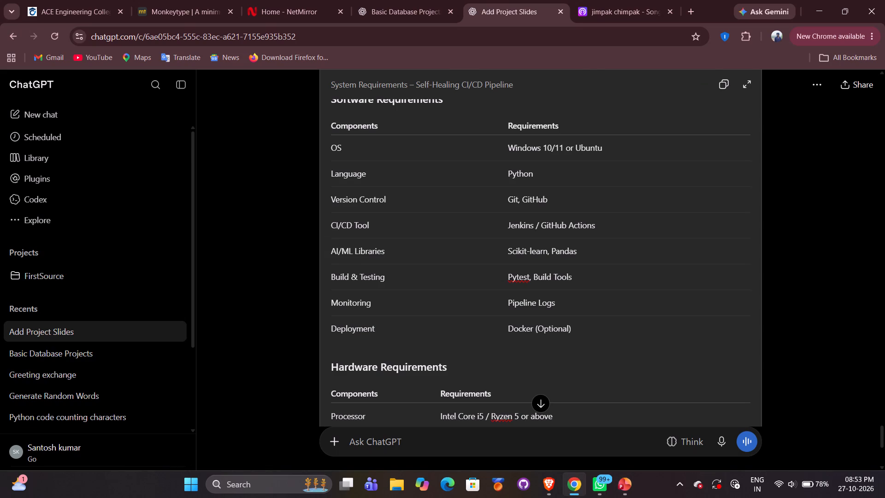
pyautogui.hotkey('alt', 'Tab')
pyautogui.press('/')
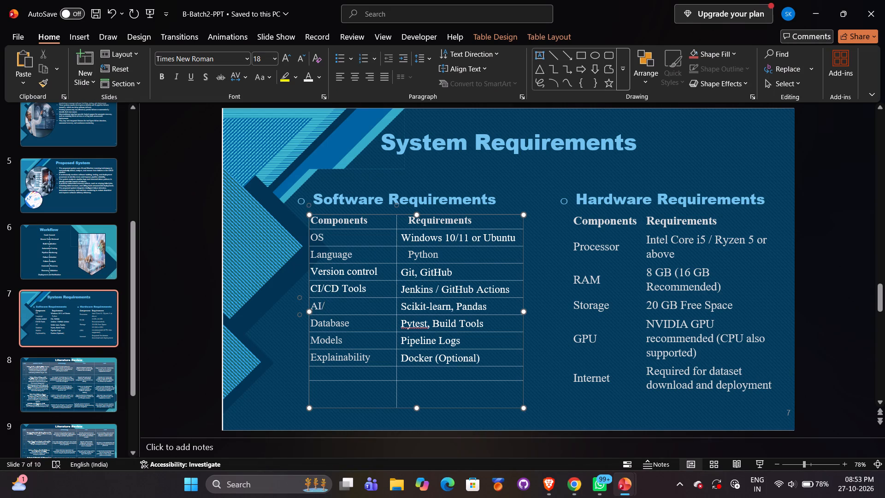
pyautogui.write('ML Libra')
pyautogui.hotkey('alt', 'Tab')
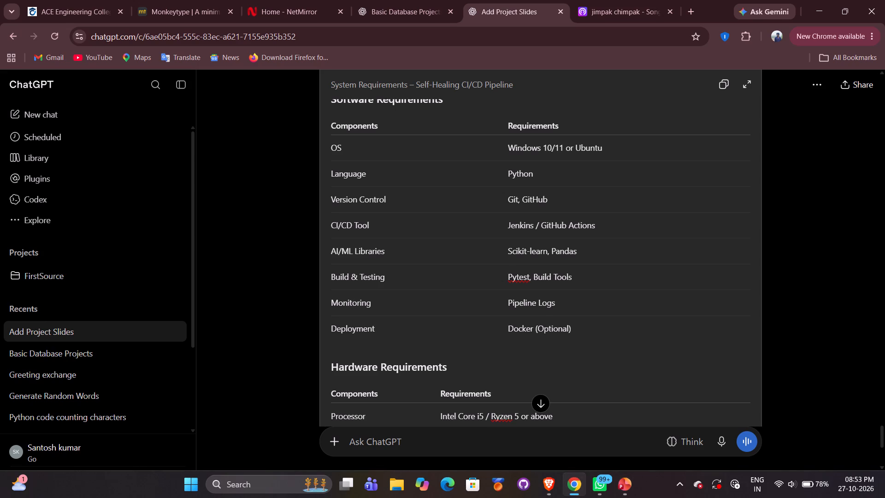
pyautogui.hotkey('alt', 'Tab')
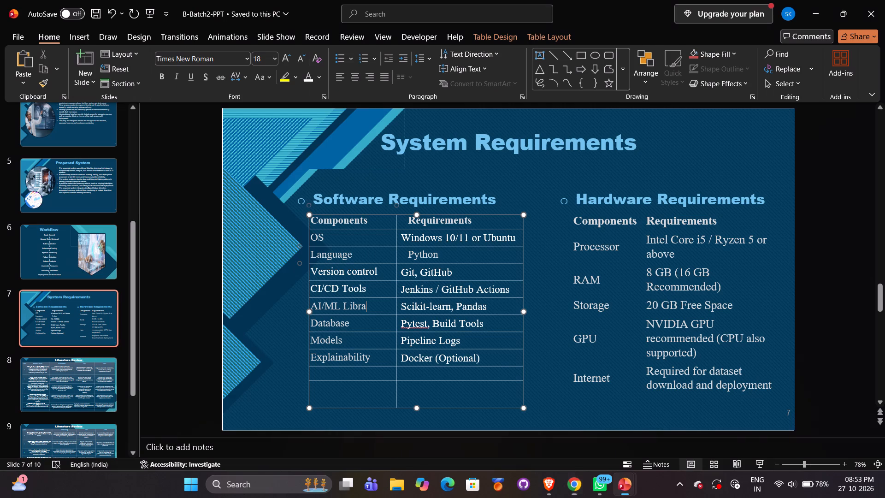
pyautogui.write('ries')
# Check ChatGPT's table in Chrome, and replace the "Database" component label in PowerPoint with "Build & Testing".
pyautogui.hotkey('alt', 'Tab')
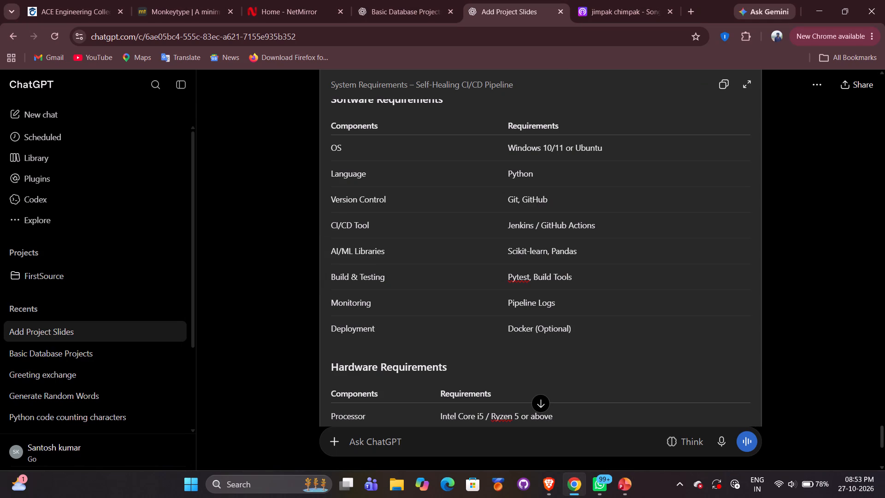
pyautogui.hotkey('alt', 'Tab')
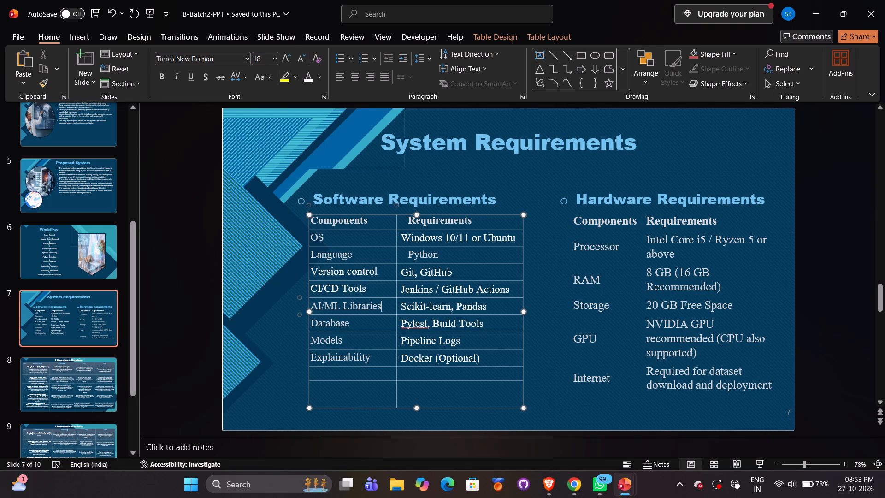
pyautogui.moveTo(357, 322); pyautogui.dragTo(300, 327)
pyautogui.write('Build')
pyautogui.press('space')
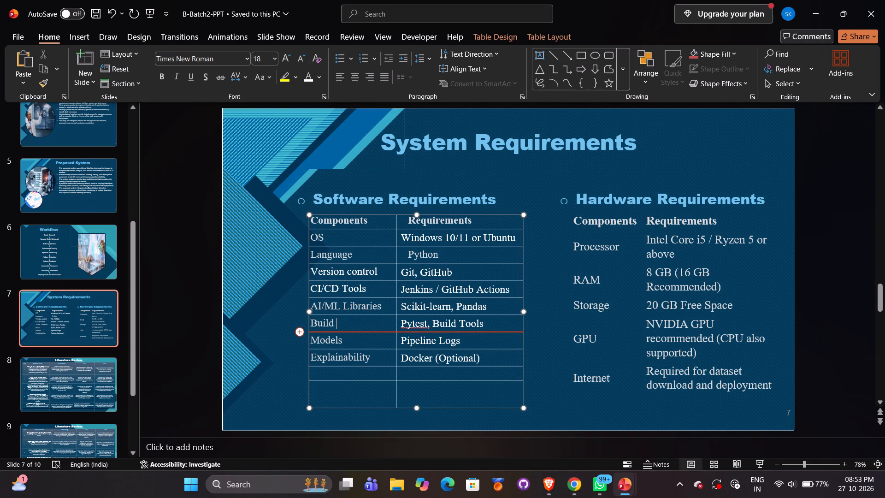
pyautogui.hotkey('alt', 'Tab')
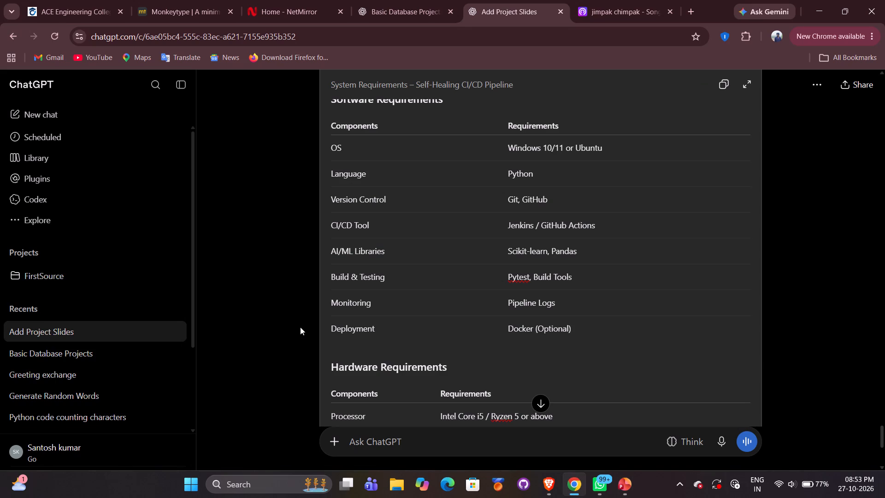
pyautogui.hotkey('alt', 'Tab')
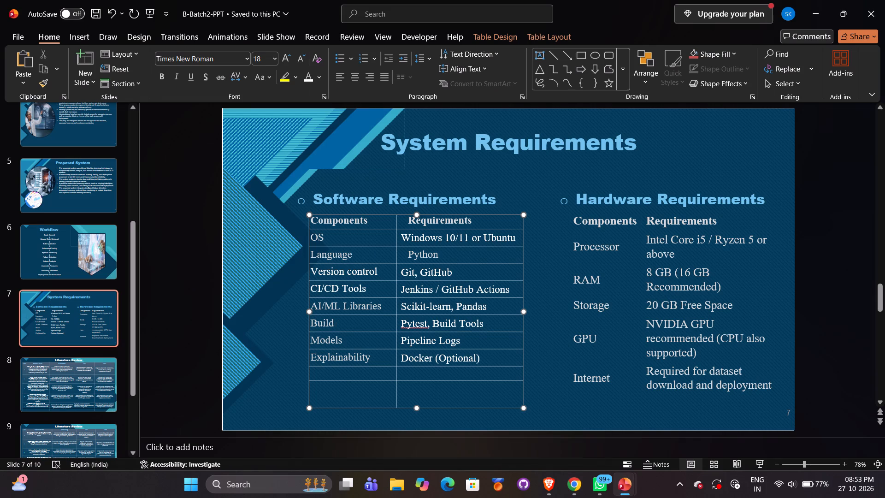
pyautogui.write('& Testing')
# Check ChatGPT's table in Chrome, and replace the "Models" component label in PowerPoint with "Monitoring".
pyautogui.hotkey('alt', 'Tab')
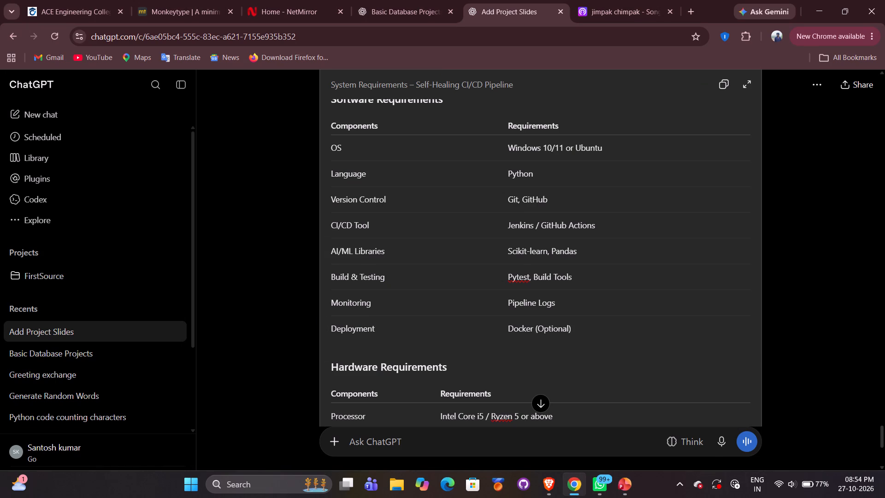
pyautogui.hotkey('alt', 'Tab')
pyautogui.moveTo(355, 341); pyautogui.dragTo(353, 341)
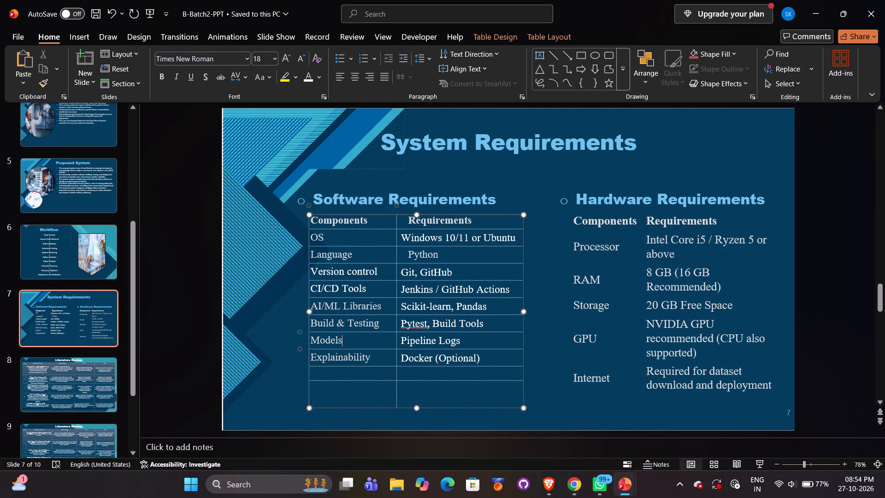
pyautogui.moveTo(353, 341); pyautogui.dragTo(324, 341)
pyautogui.click(324, 341)
pyautogui.click(352, 339)
pyautogui.press('BackSpace')
pyautogui.press('BackSpace')
pyautogui.press('BackSpace')
pyautogui.press('BackSpace')
pyautogui.write('ni')
pyautogui.hotkey('alt', 'Tab')
pyautogui.hotkey('alt', 'Tab')
pyautogui.write('toring')
# Check ChatGPT's table in Chrome, and replace the "Explainability" component label in PowerPoint with "Deployment".
pyautogui.hotkey('alt', 'Tab')
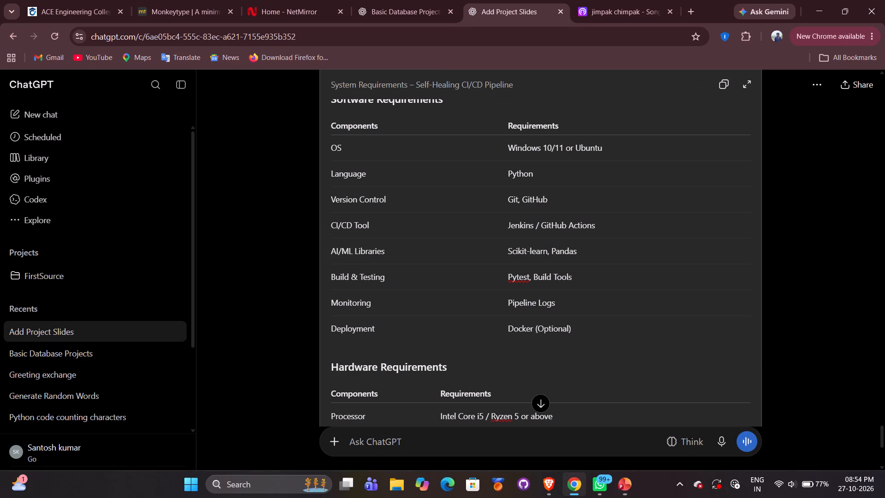
pyautogui.hotkey('alt', 'Tab')
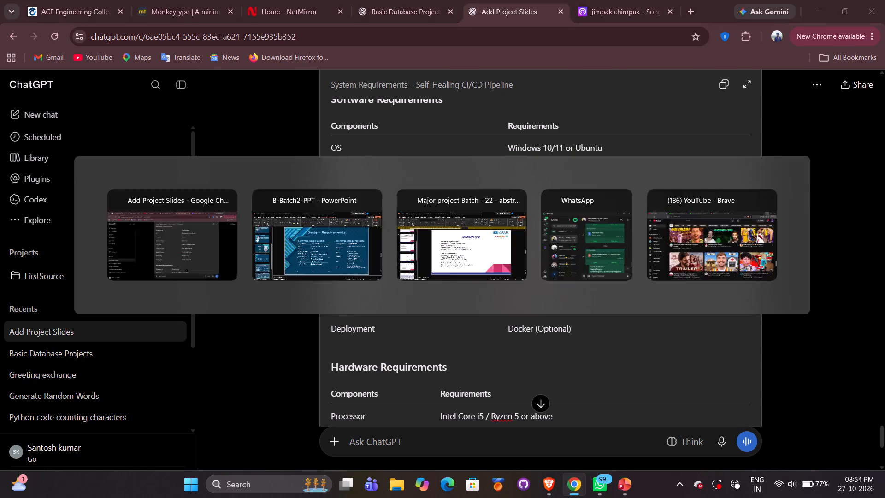
pyautogui.click(372, 361)
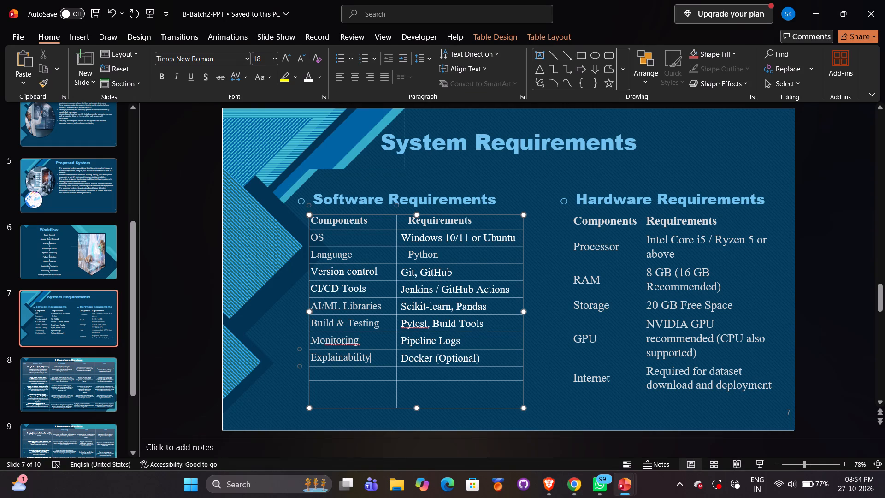
pyautogui.press('BackSpace')
pyautogui.press('BackSpace')
pyautogui.press('BackSpace')
pyautogui.press('BackSpace')
pyautogui.press('BackSpace')
pyautogui.press('BackSpace')
pyautogui.press('BackSpace')
pyautogui.press('BackSpace')
pyautogui.press('BackSpace')
pyautogui.press('BackSpace')
pyautogui.press('BackSpace')
pyautogui.press('BackSpace')
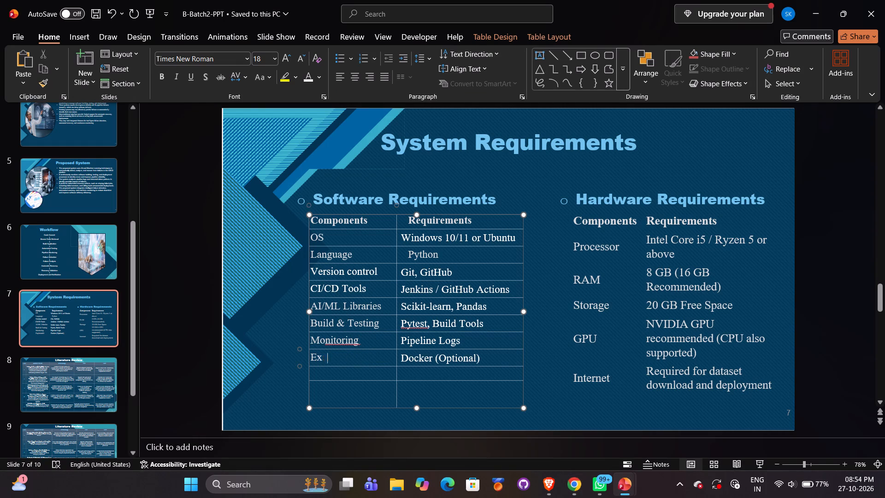
pyautogui.press('BackSpace')
pyautogui.press('BackSpace')
pyautogui.press('d')
pyautogui.press('BackSpace')
pyautogui.write('Deploy')
pyautogui.hotkey('alt', 'Tab')
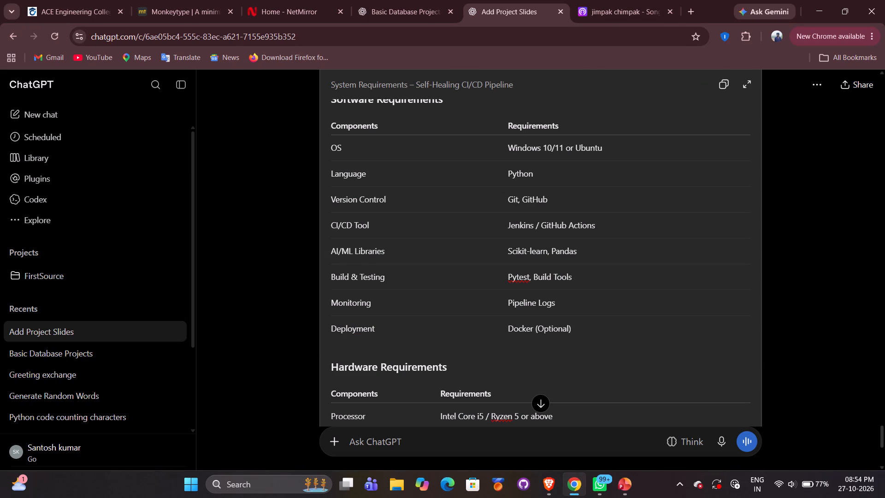
pyautogui.hotkey('alt', 'Tab')
pyautogui.write('ment')
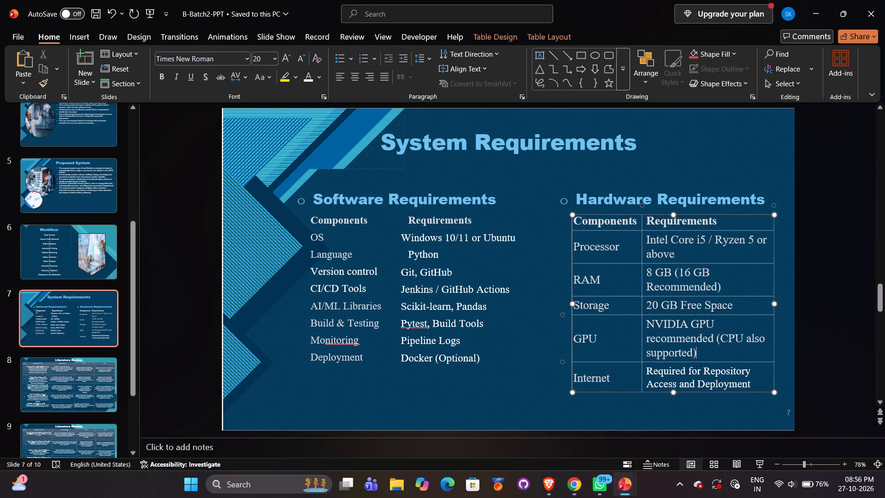
pyautogui.moveTo(703, 349); pyautogui.dragTo(653, 328)
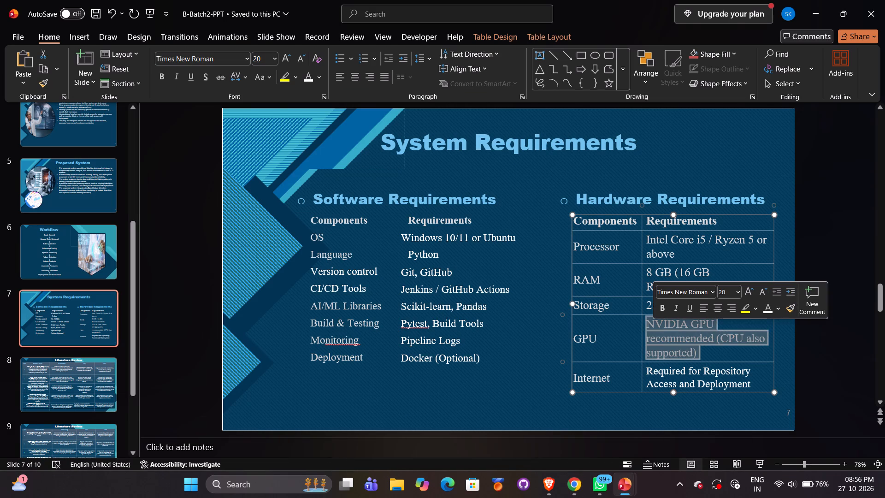
pyautogui.press('BackSpace')
pyautogui.hotkey('ctrl', 'v')
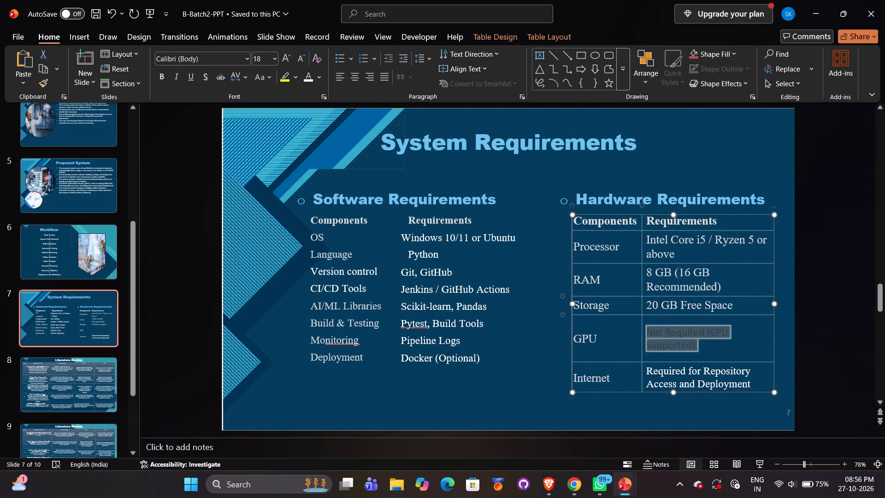
# Format the GPU requirement text in white Times New Roman.
pyautogui.click(305, 81)
pyautogui.click(246, 59)
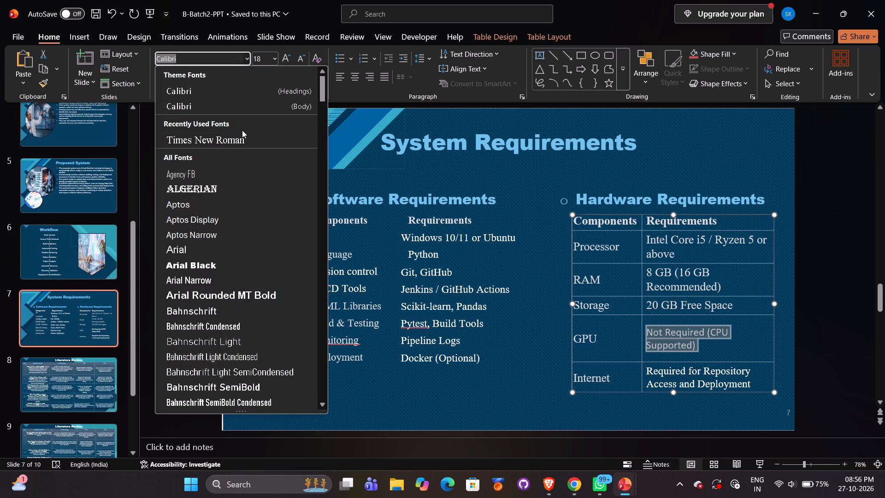
pyautogui.click(236, 142)
pyautogui.click(444, 242)
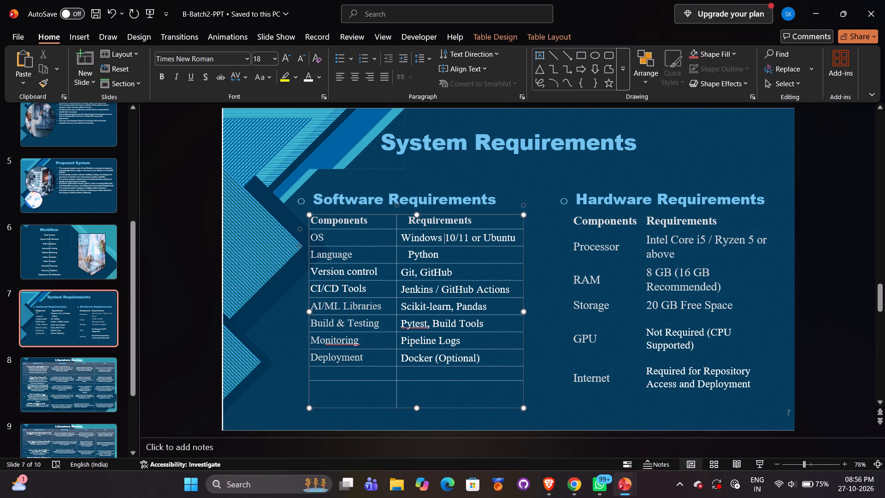
pyautogui.click(622, 167)
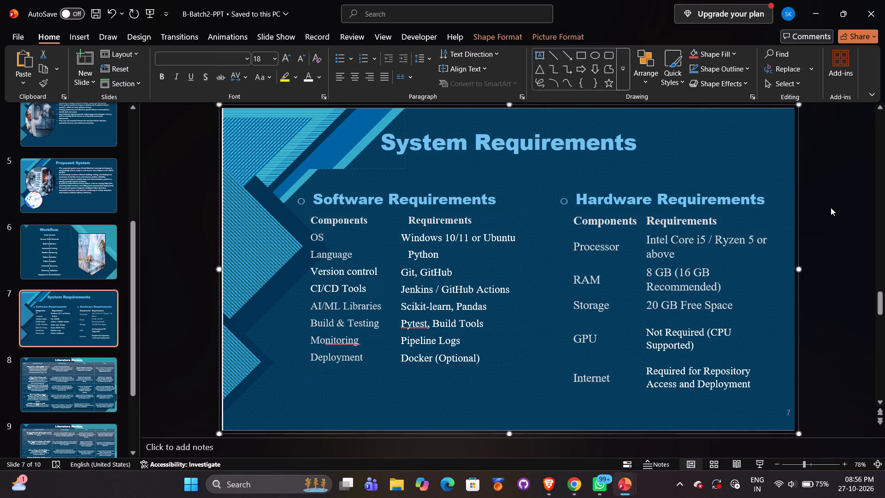
pyautogui.click(831, 207)
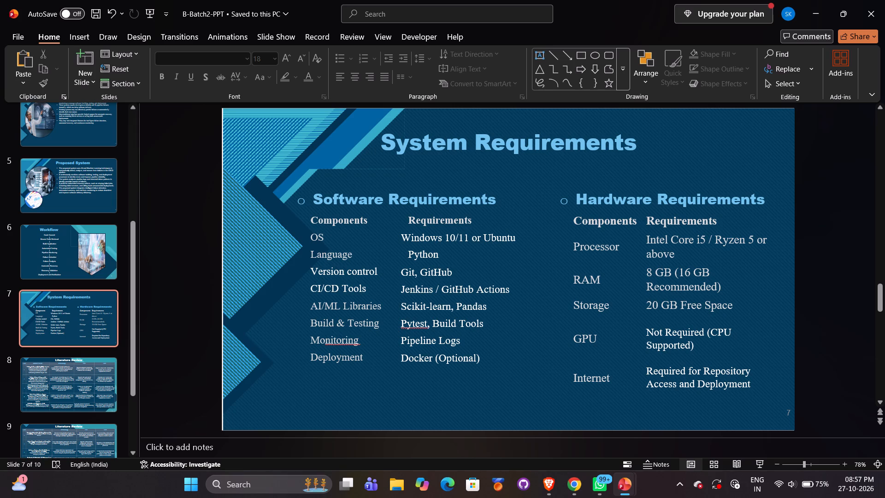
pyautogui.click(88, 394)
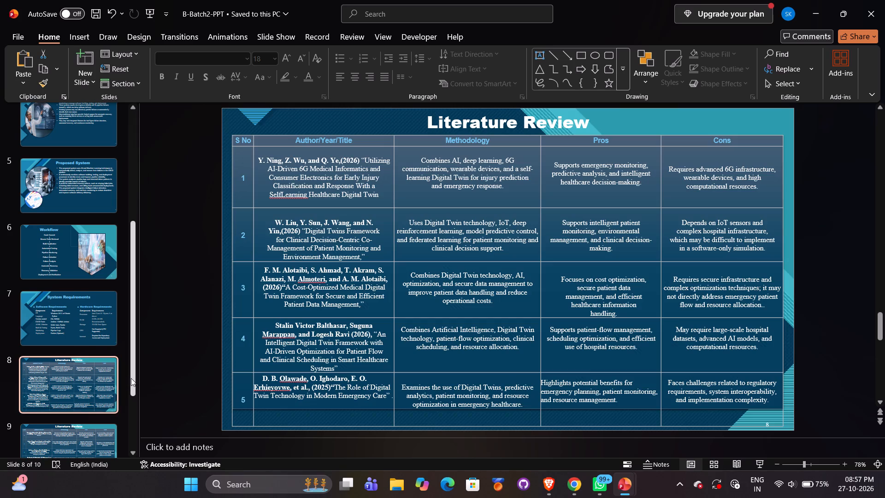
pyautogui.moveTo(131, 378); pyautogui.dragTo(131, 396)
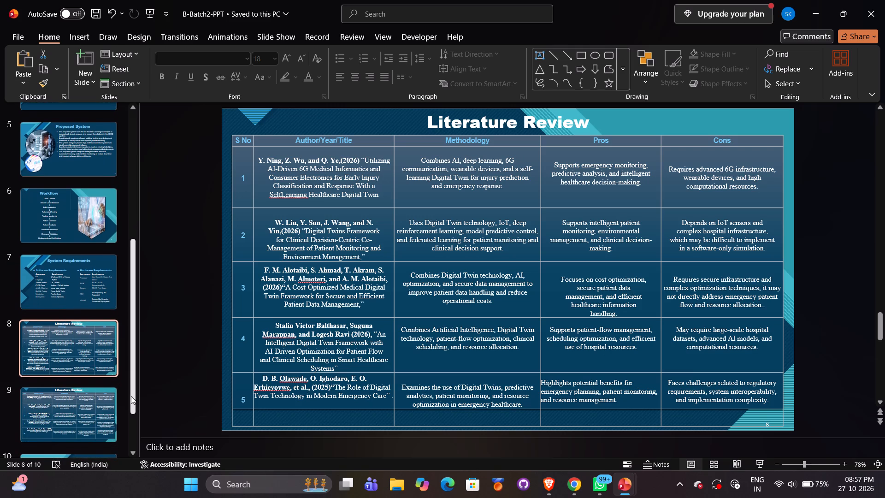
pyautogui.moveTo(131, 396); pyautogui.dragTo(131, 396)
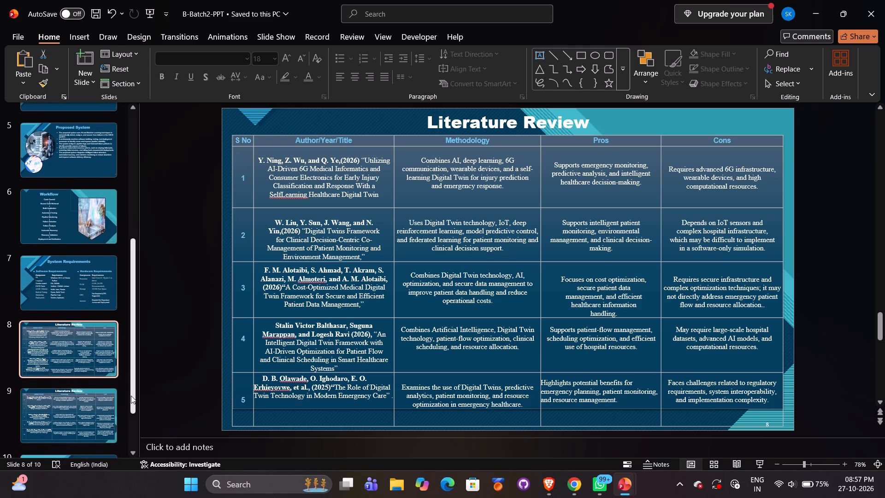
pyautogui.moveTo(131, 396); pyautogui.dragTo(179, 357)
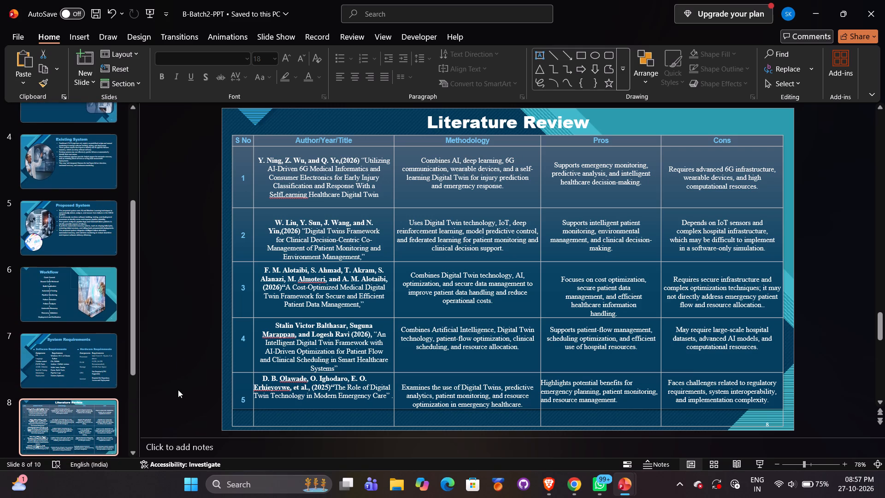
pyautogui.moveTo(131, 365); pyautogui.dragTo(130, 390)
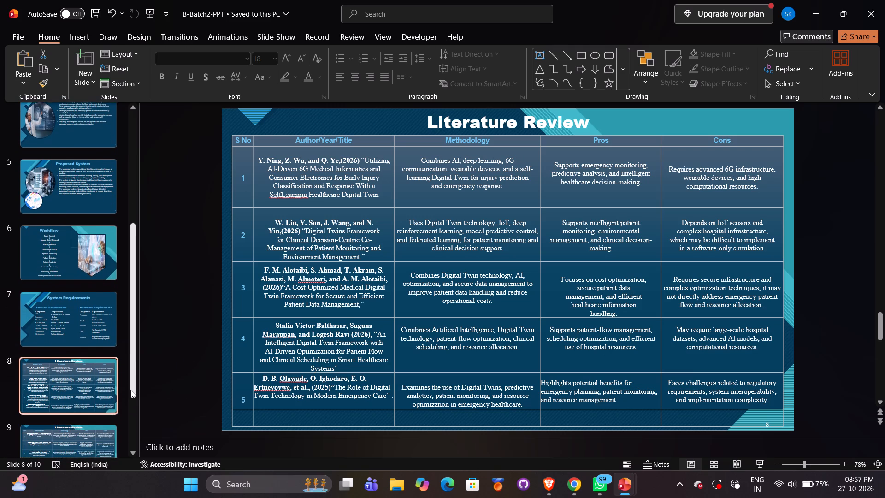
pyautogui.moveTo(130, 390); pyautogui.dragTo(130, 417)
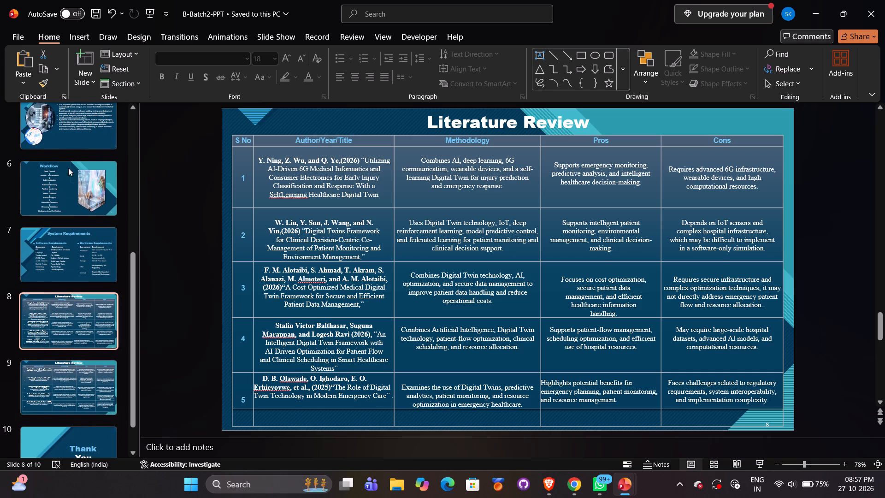
# Set the line spacing of all body text on the Proposed System slide to 1.5.
pyautogui.click(72, 136)
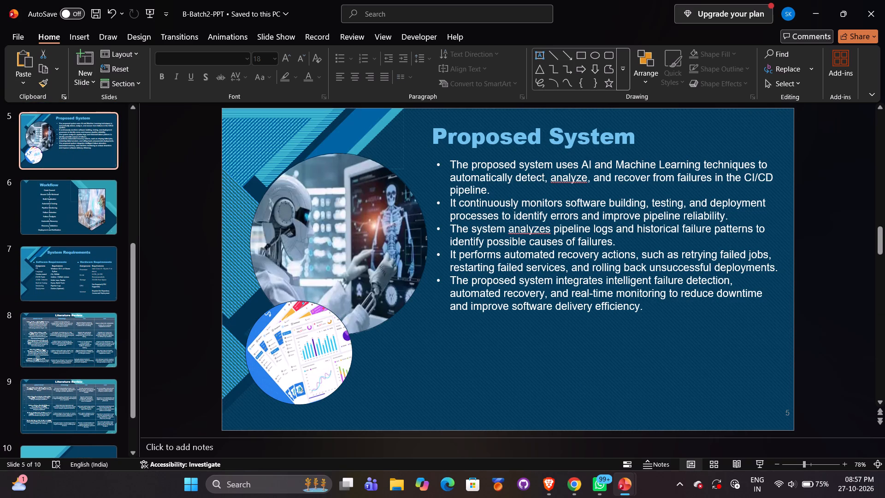
pyautogui.click(511, 237)
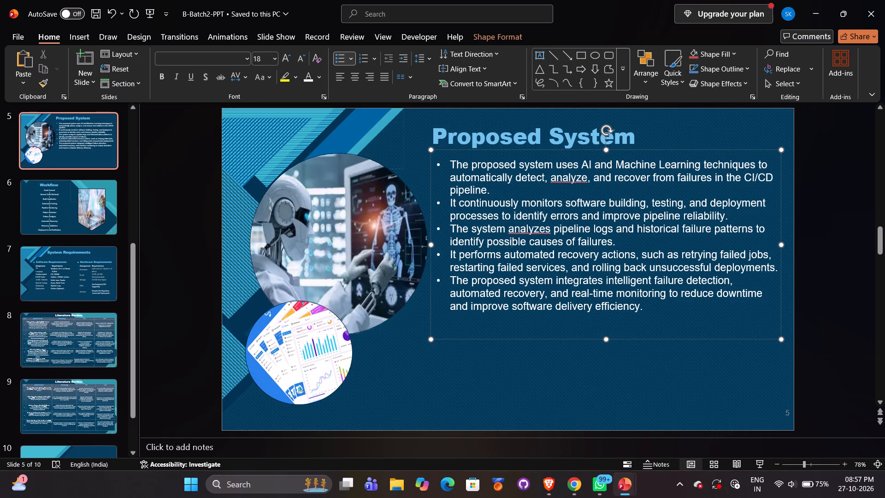
pyautogui.hotkey('ctrl', 'a')
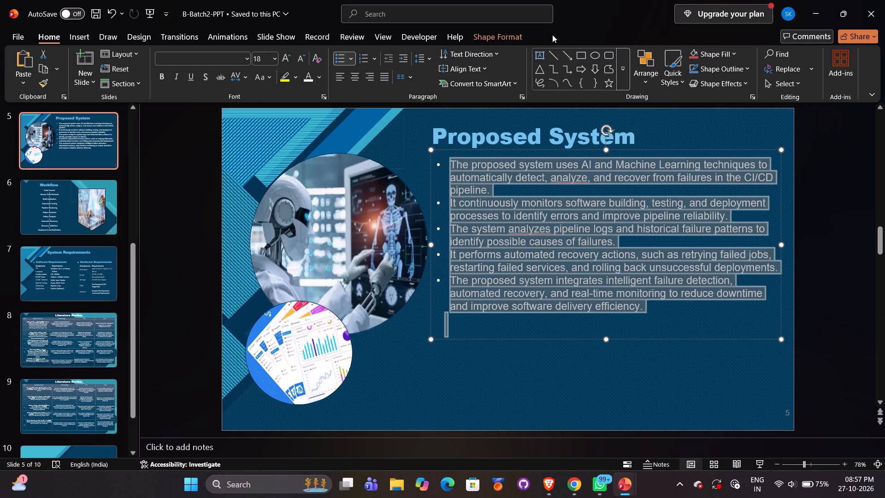
pyautogui.click(372, 60)
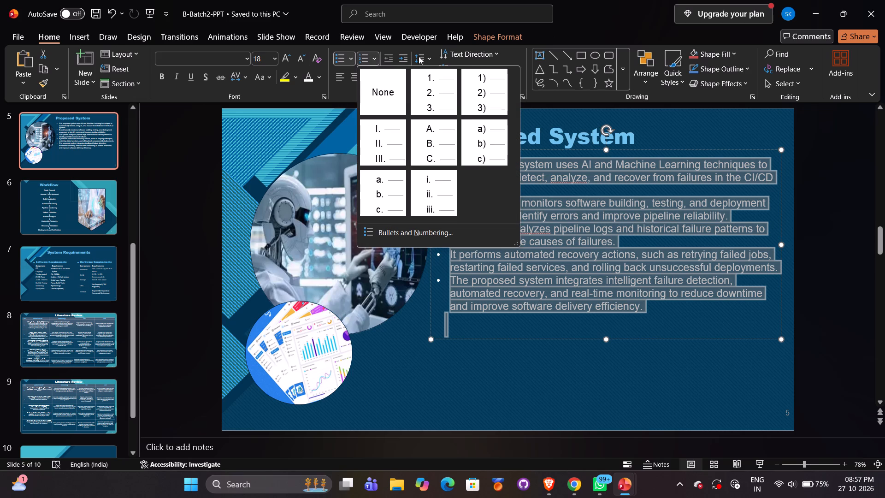
pyautogui.click(540, 119)
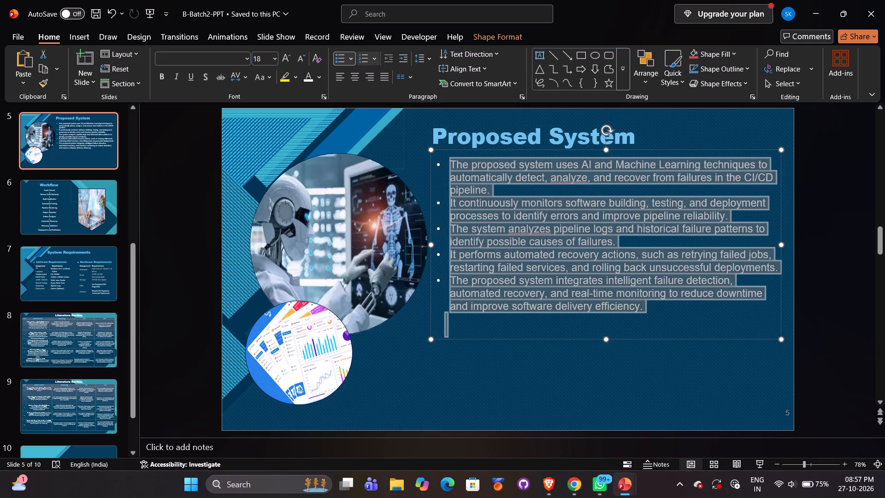
pyautogui.click(413, 78)
pyautogui.click(413, 78)
pyautogui.click(495, 56)
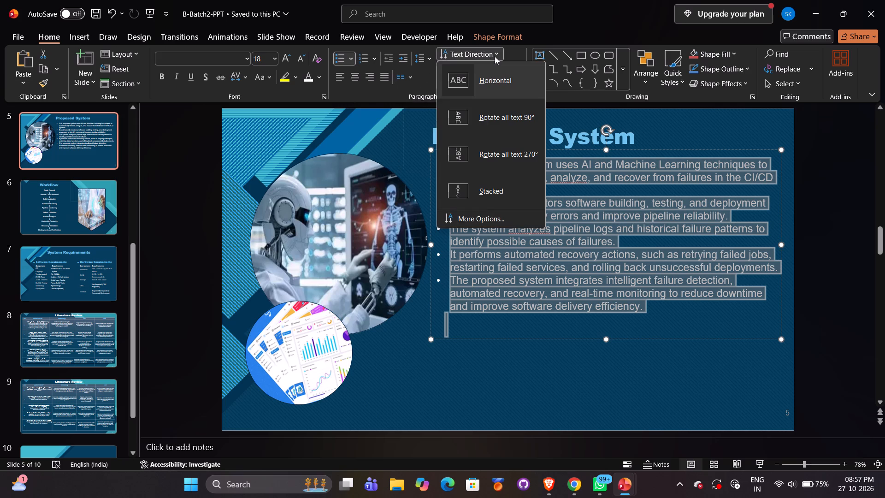
pyautogui.click(495, 56)
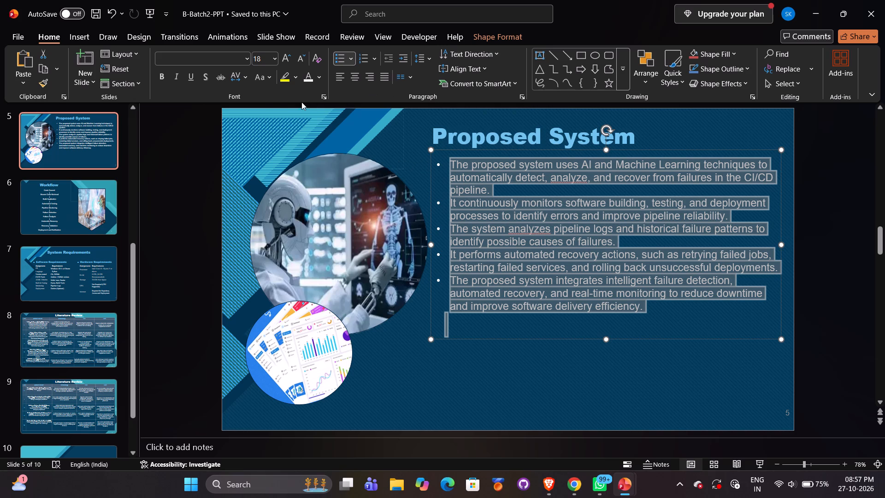
pyautogui.click(246, 79)
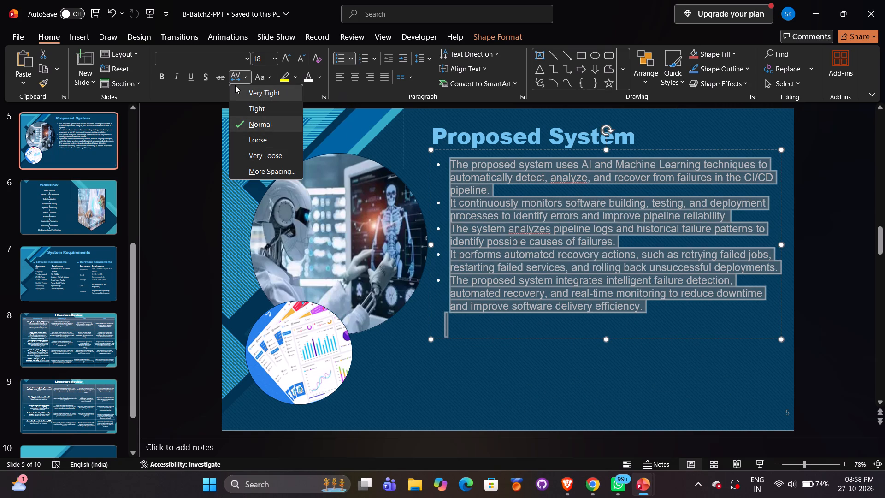
pyautogui.click(218, 87)
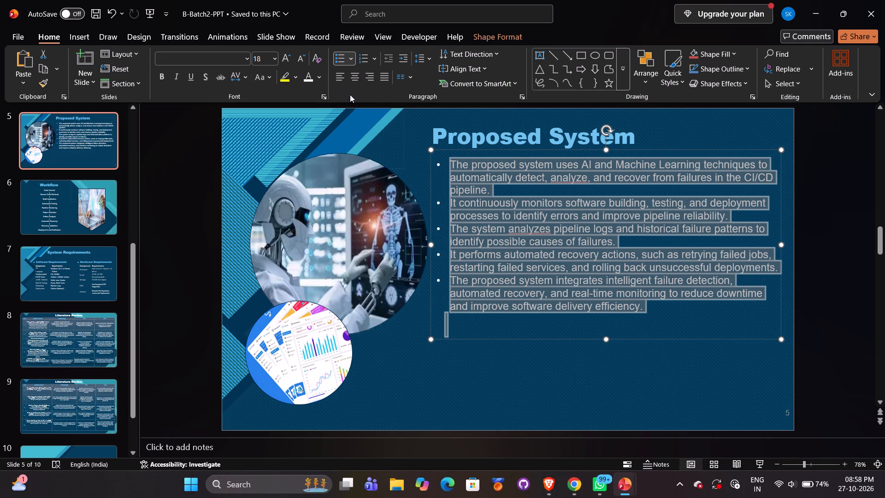
pyautogui.click(429, 59)
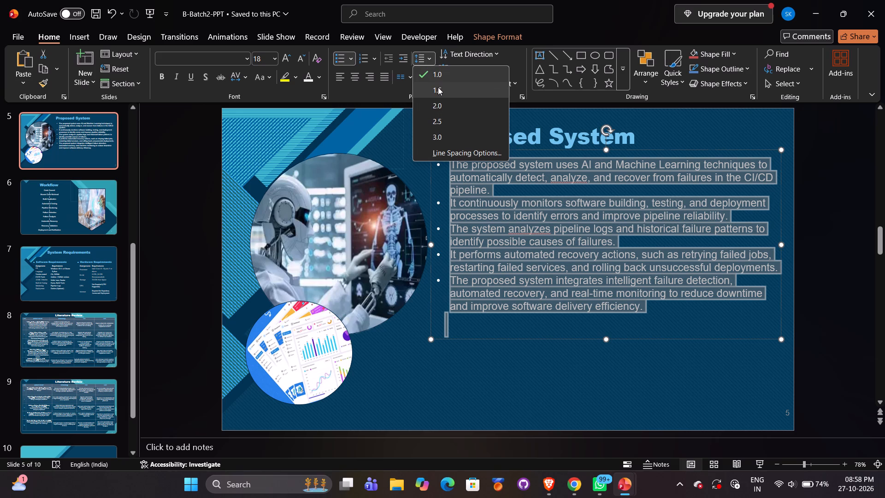
pyautogui.click(438, 87)
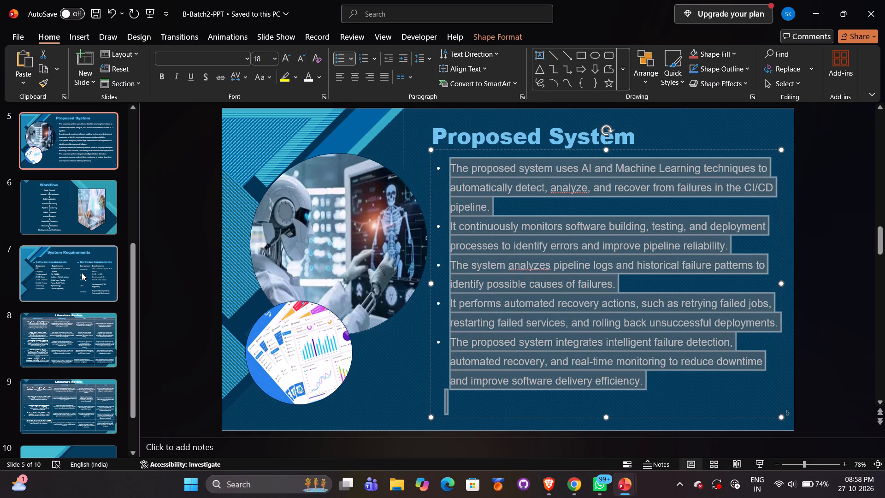
# Set the line spacing of all bullet text on the Existing System slide to 1.5.
pyautogui.scroll(3, 82, 273)
pyautogui.click(82, 273)
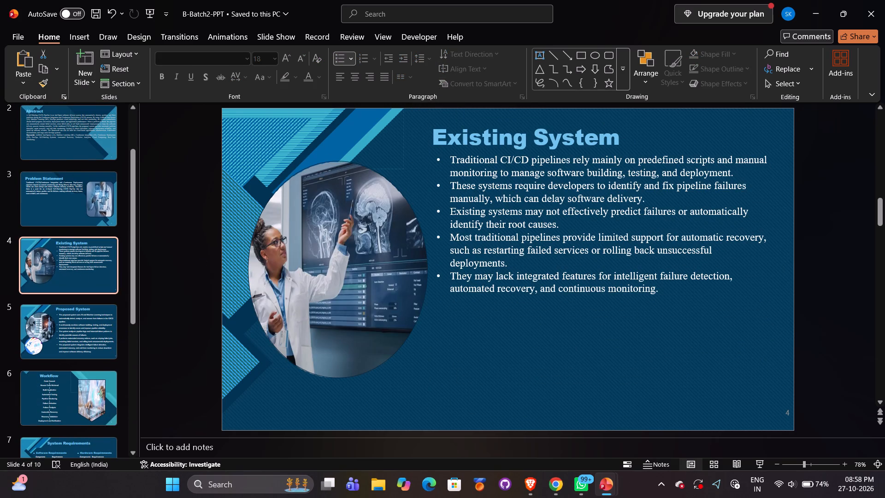
pyautogui.click(522, 196)
pyautogui.hotkey('ctrl', 'a')
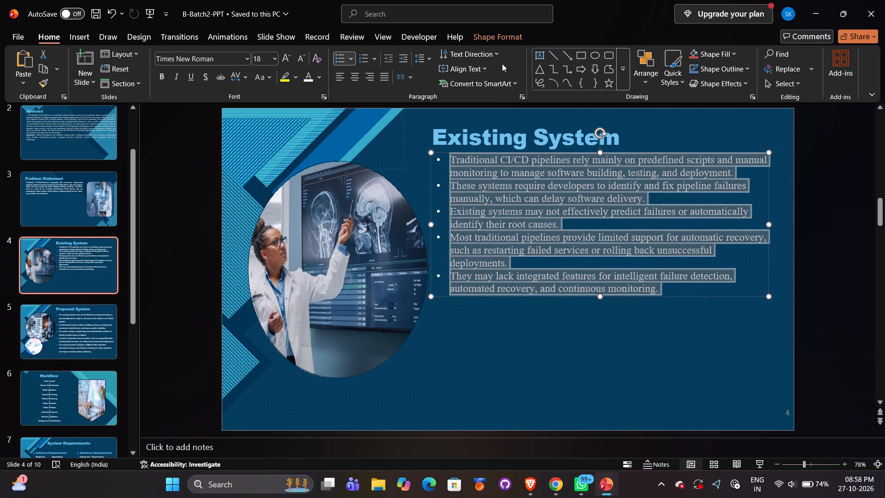
pyautogui.click(496, 57)
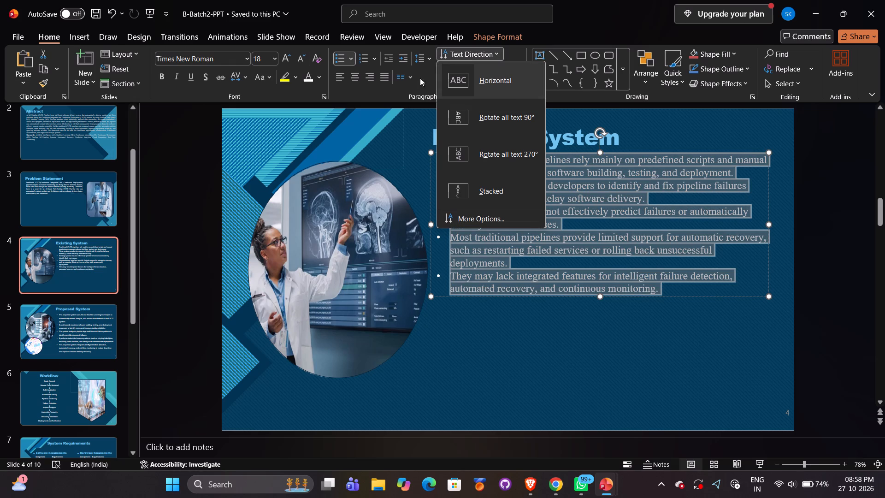
pyautogui.click(430, 60)
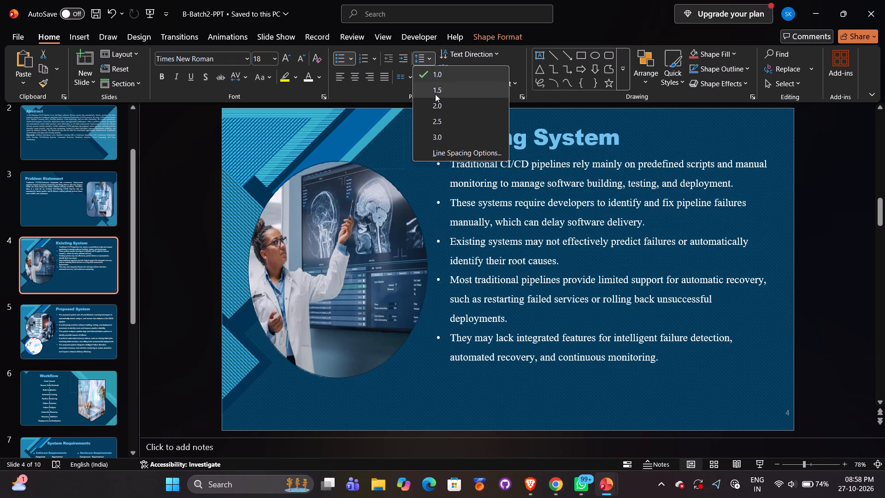
pyautogui.click(435, 94)
pyautogui.click(380, 124)
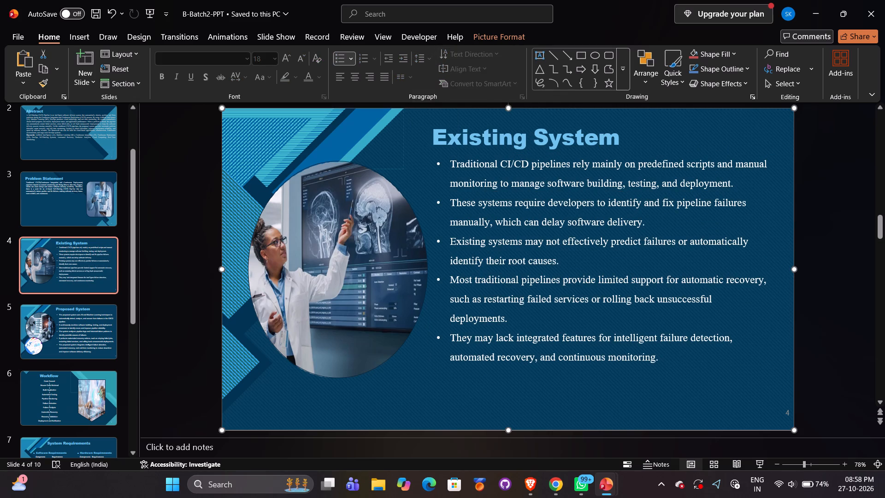
# Set the line spacing of the body text on the Problem Statement slide to 1.5.
pyautogui.click(90, 200)
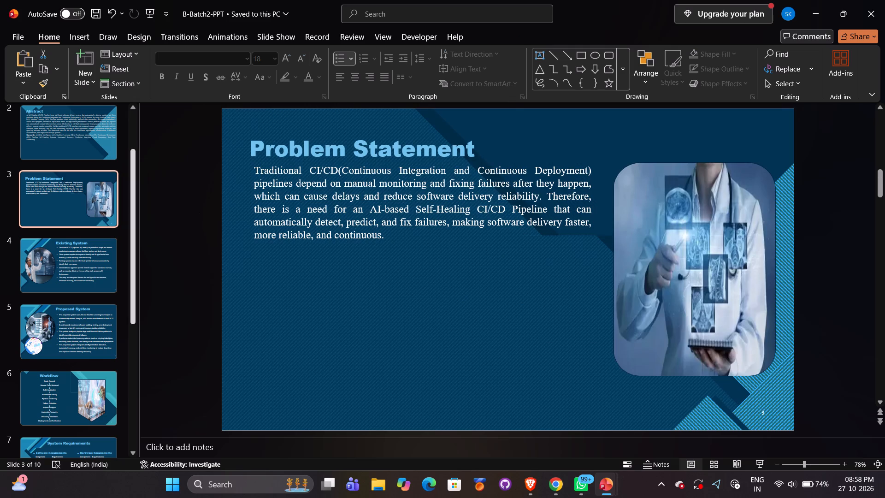
pyautogui.click(396, 199)
pyautogui.hotkey('ctrl', 'a')
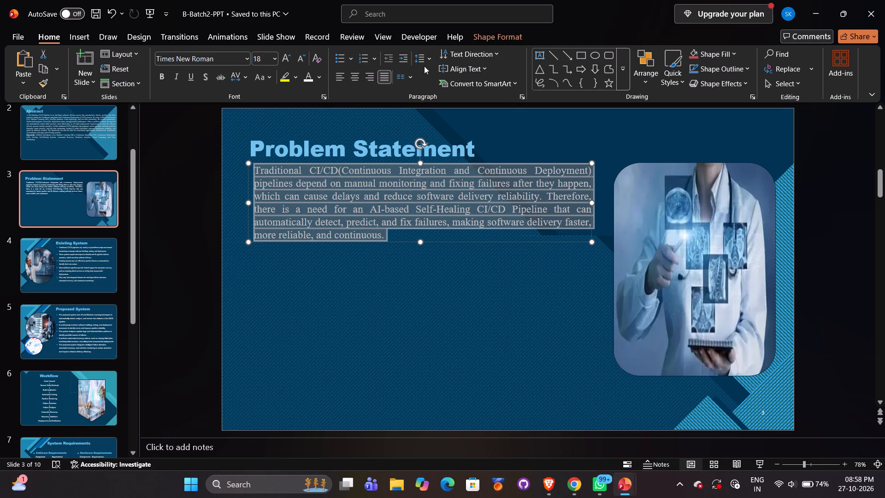
pyautogui.click(428, 61)
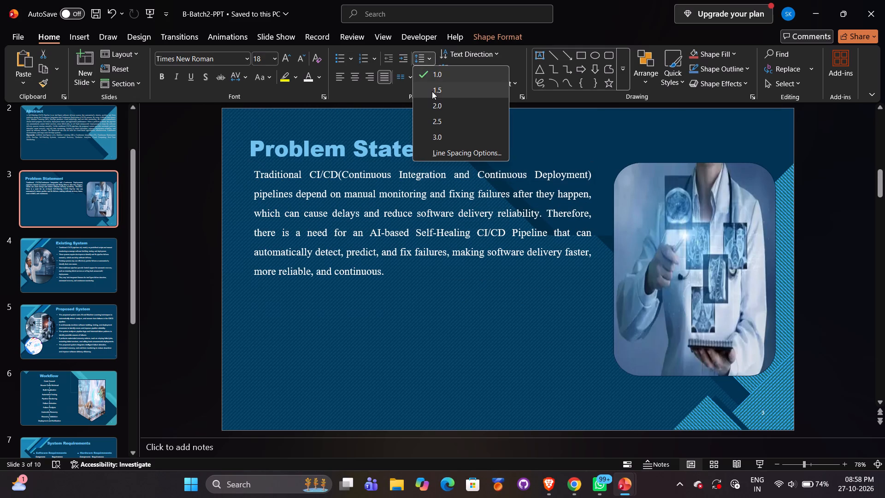
pyautogui.click(432, 91)
# Set the line spacing of all body text on the Abstract slide, including the keywords, to 1.5.
pyautogui.click(62, 150)
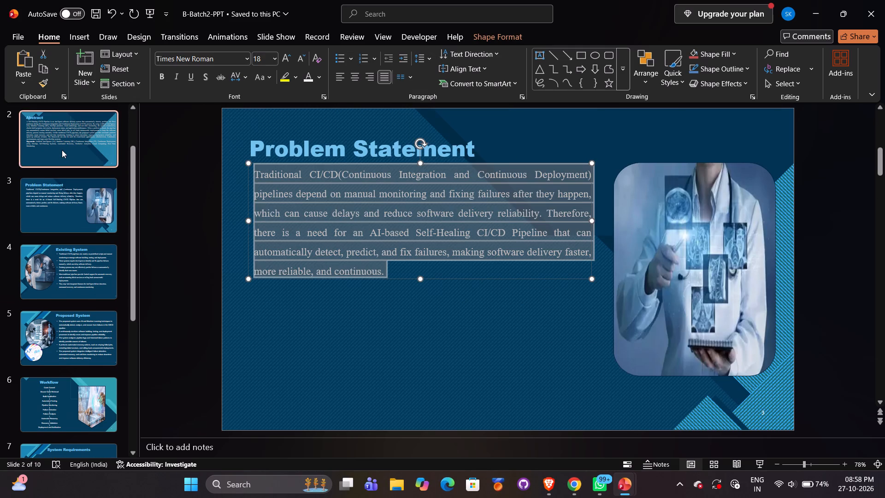
pyautogui.click(394, 209)
pyautogui.hotkey('ctrl', 'a')
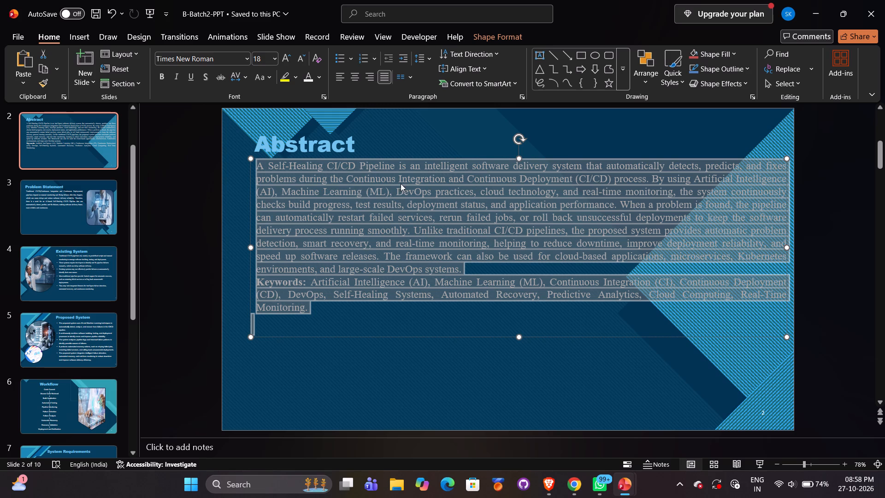
pyautogui.click(430, 61)
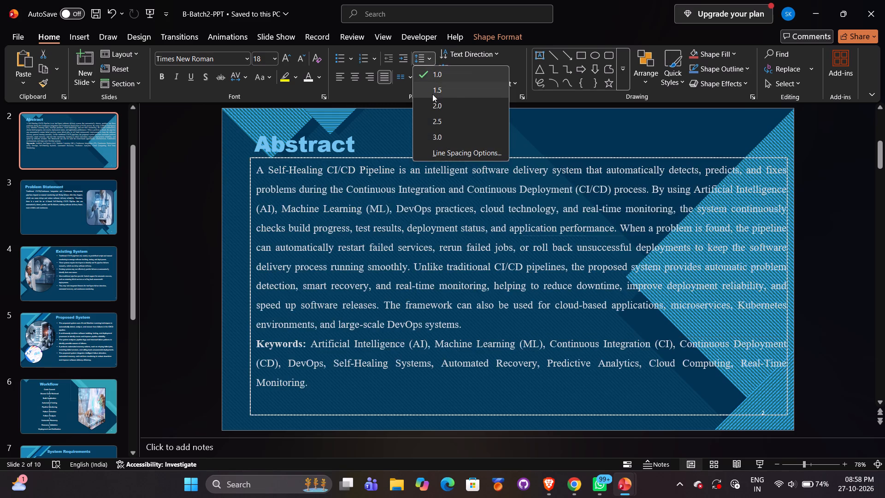
pyautogui.click(432, 94)
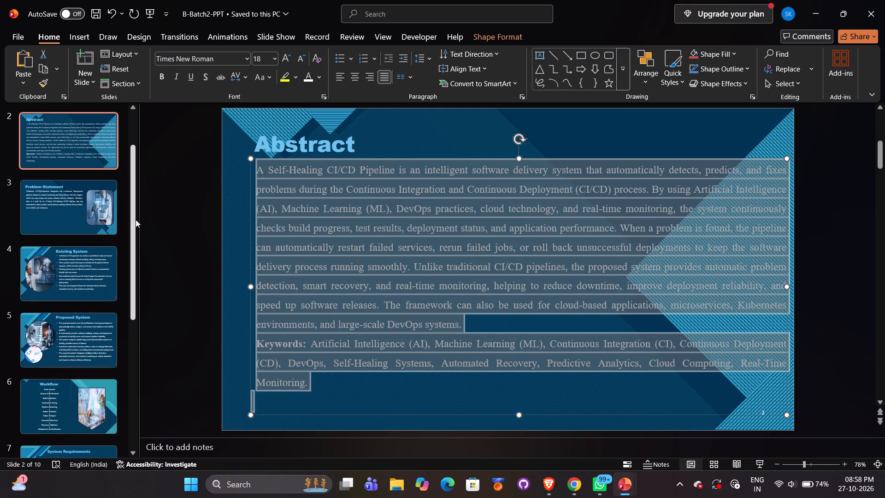
# Review the title slide and both Literature Review table slides for content that still needs adapting to the project.
pyautogui.moveTo(132, 221); pyautogui.dragTo(138, 173)
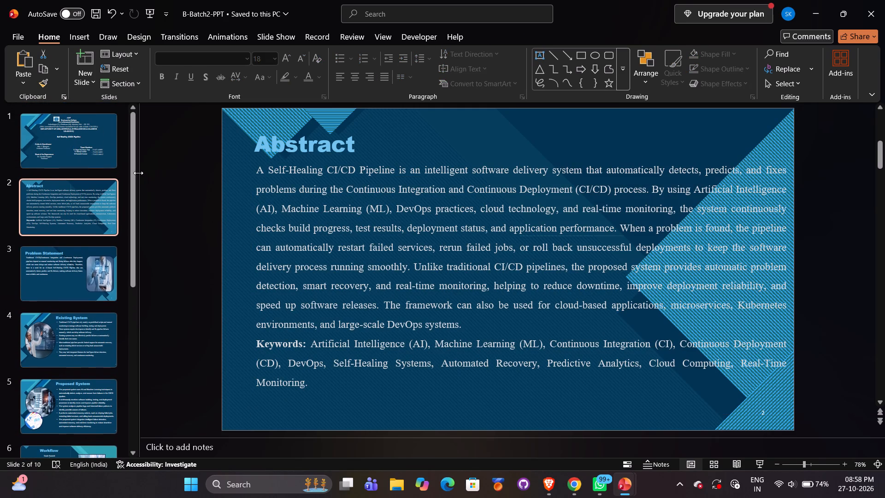
pyautogui.click(94, 156)
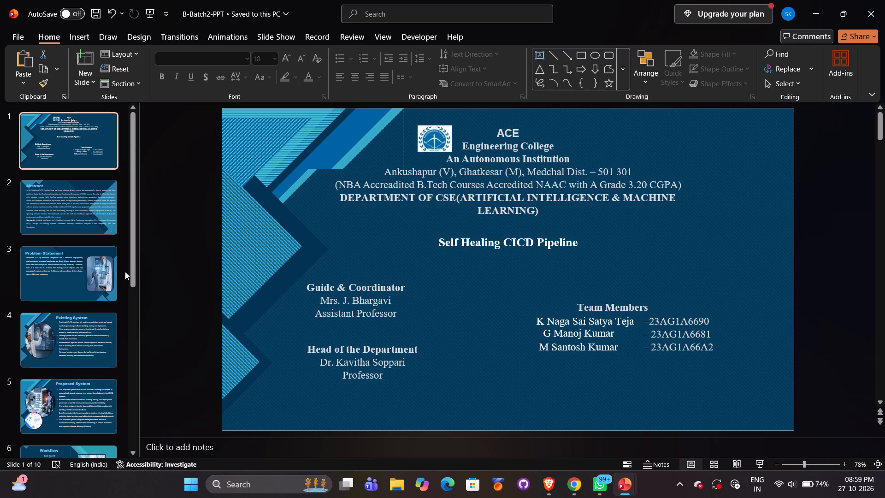
pyautogui.moveTo(135, 272); pyautogui.dragTo(130, 354)
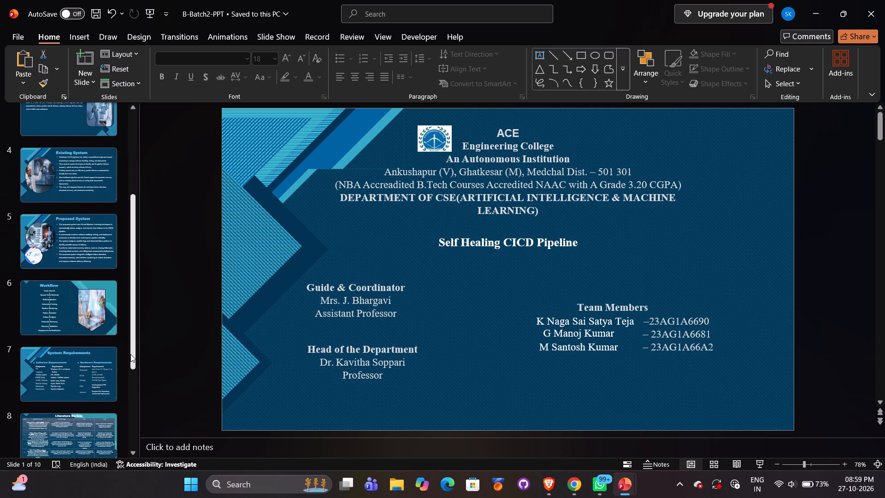
pyautogui.moveTo(130, 354); pyautogui.dragTo(134, 414)
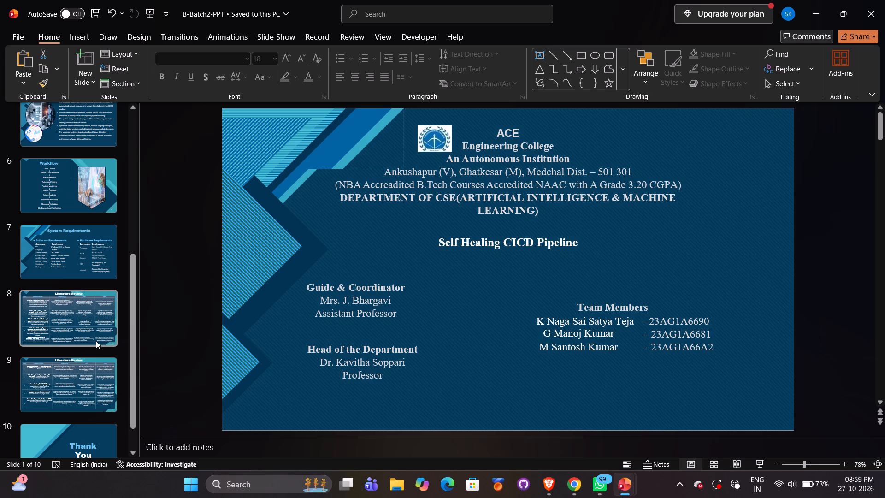
pyautogui.click(96, 341)
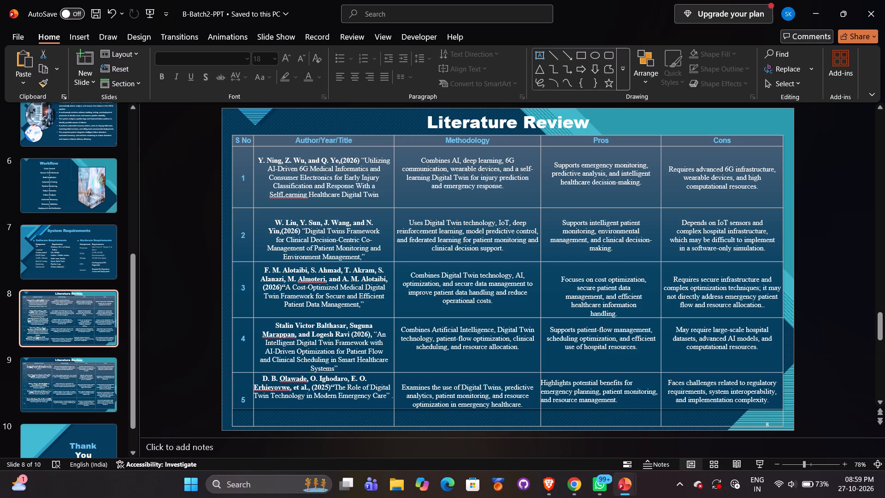
pyautogui.click(74, 370)
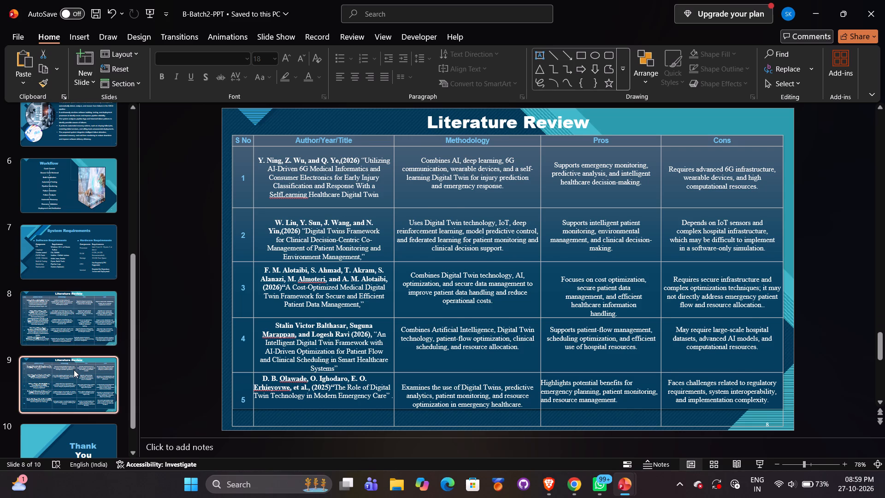
pyautogui.moveTo(134, 380); pyautogui.dragTo(134, 385)
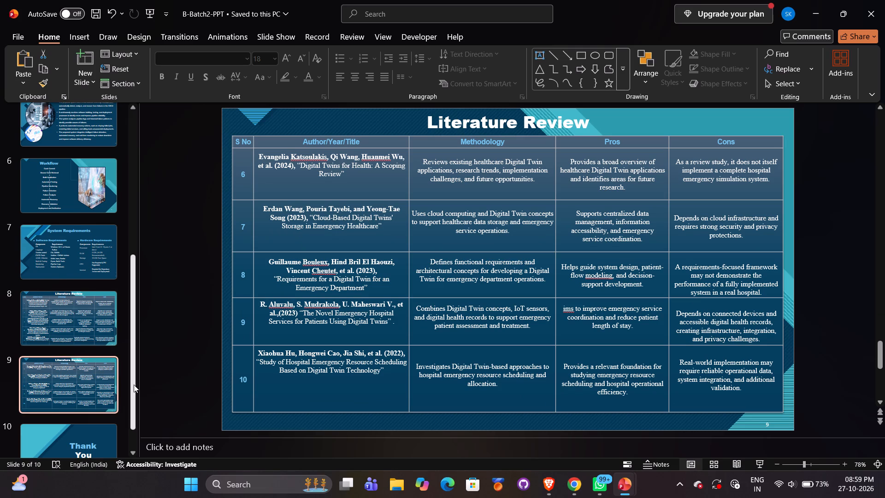
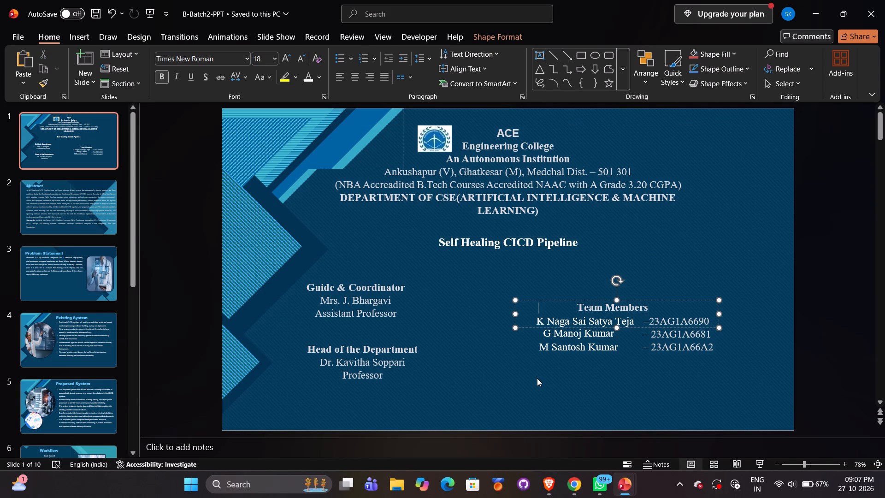
pyautogui.click(537, 378)
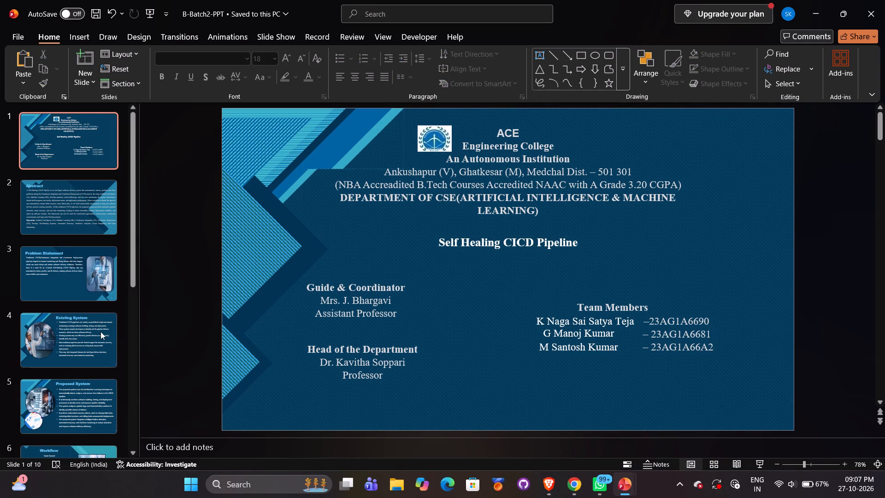
pyautogui.moveTo(131, 271); pyautogui.dragTo(132, 285)
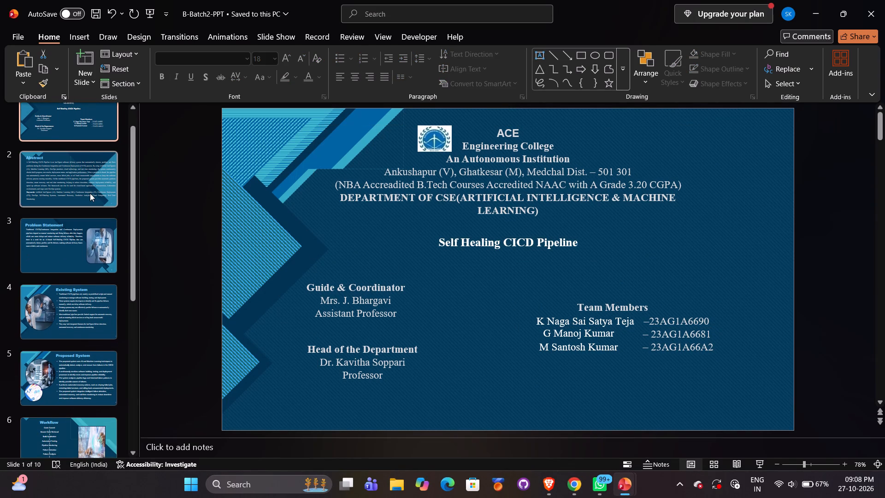
pyautogui.click(90, 193)
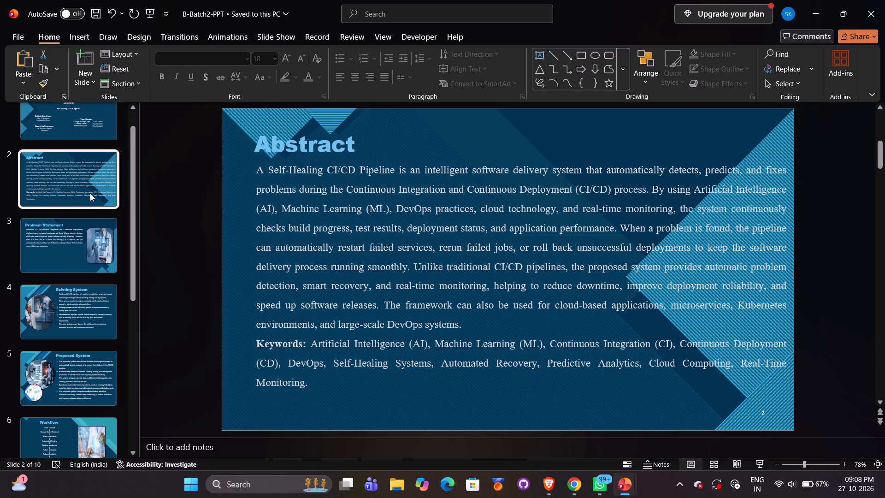
pyautogui.click(73, 241)
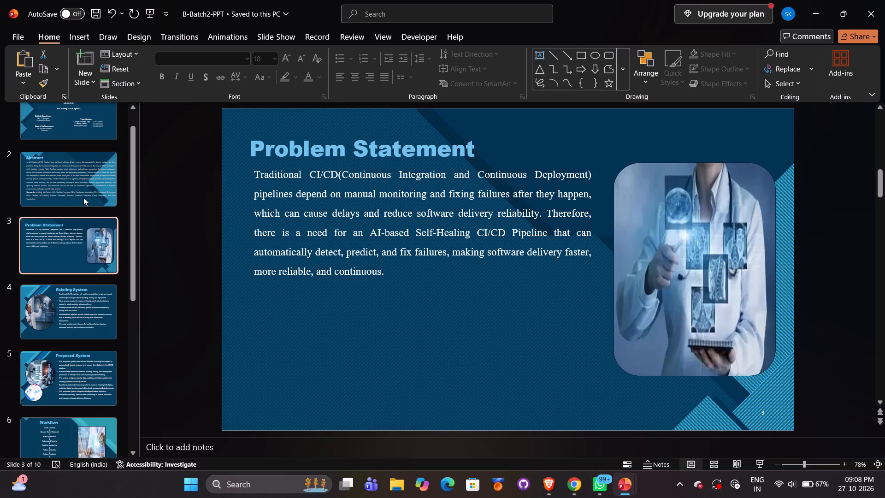
pyautogui.click(82, 194)
pyautogui.click(87, 236)
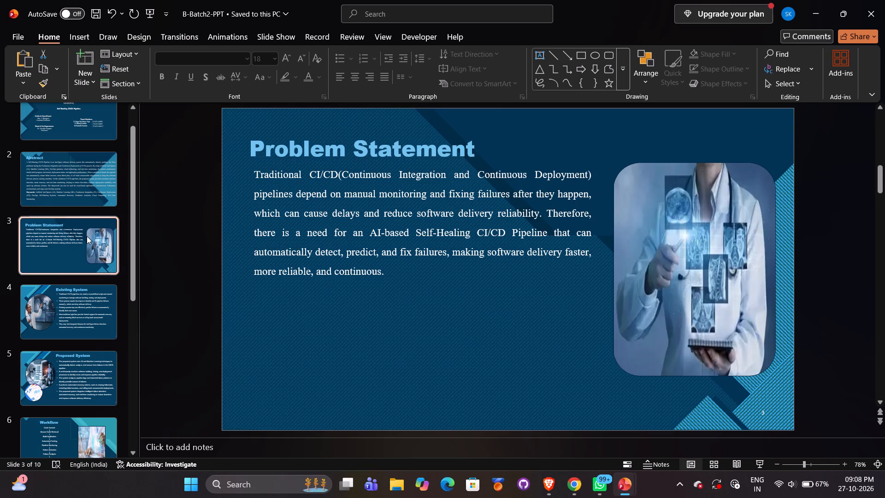
pyautogui.click(84, 307)
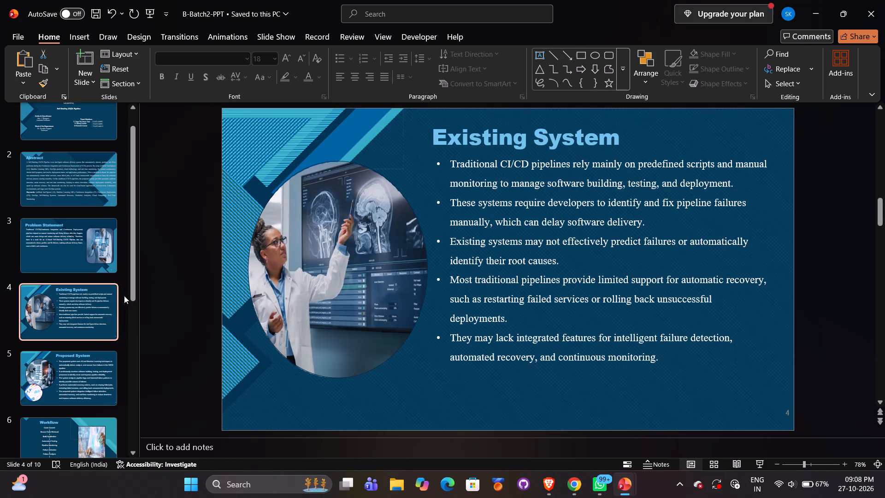
# Set all the bullet text on the Proposed System slide to Times New Roman.
pyautogui.moveTo(131, 291); pyautogui.dragTo(131, 350)
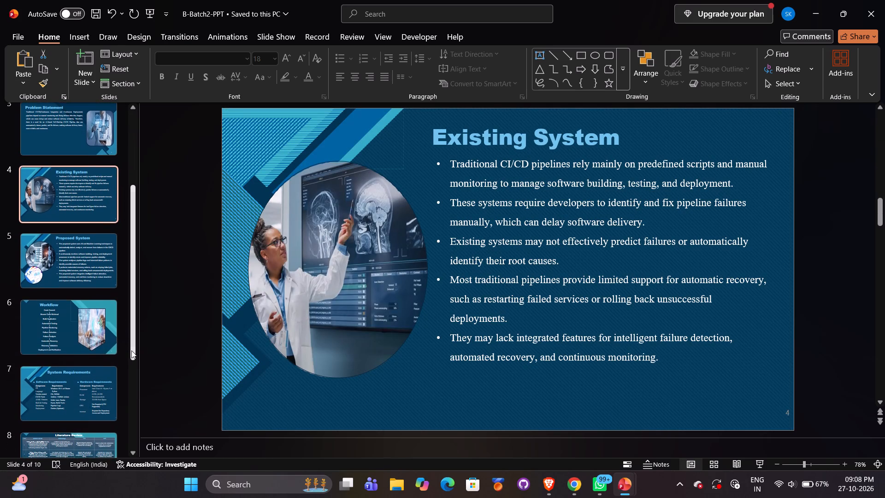
pyautogui.click(88, 285)
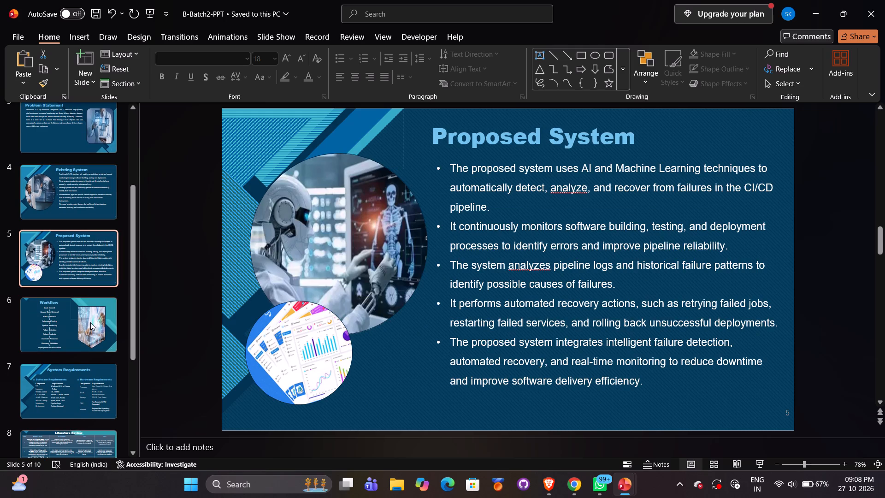
pyautogui.click(569, 270)
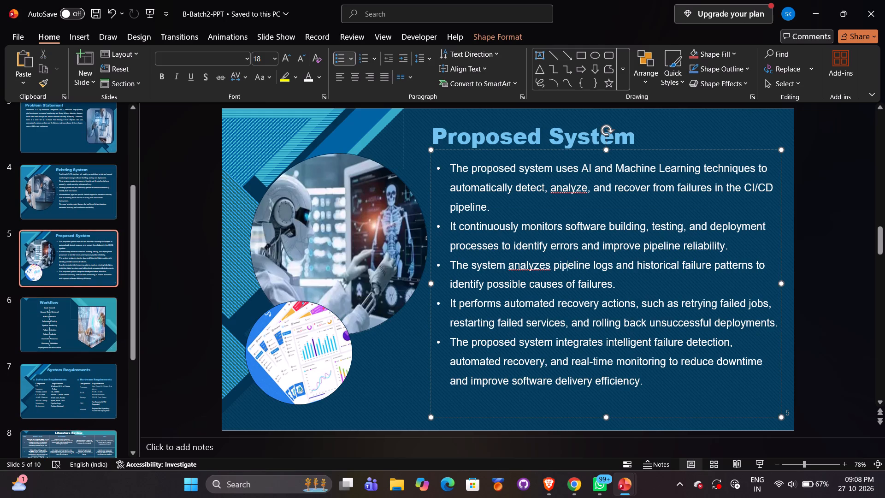
pyautogui.hotkey('ctrl', 'a')
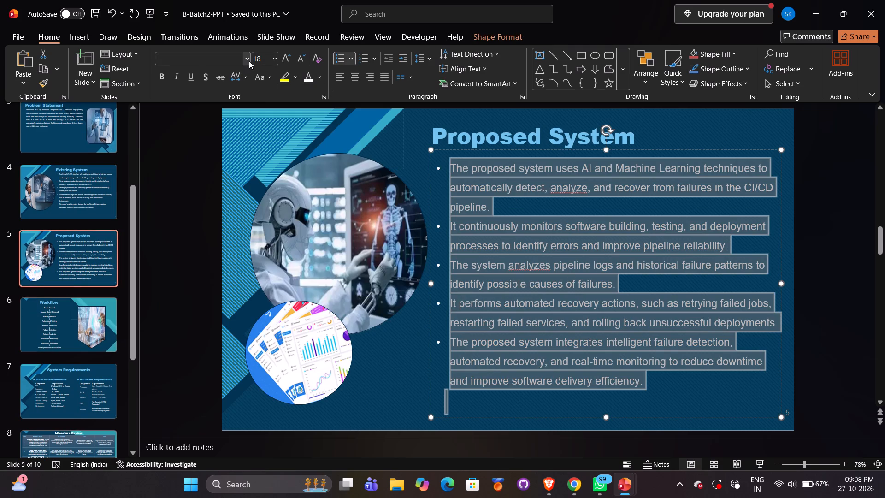
pyautogui.click(249, 61)
pyautogui.click(236, 139)
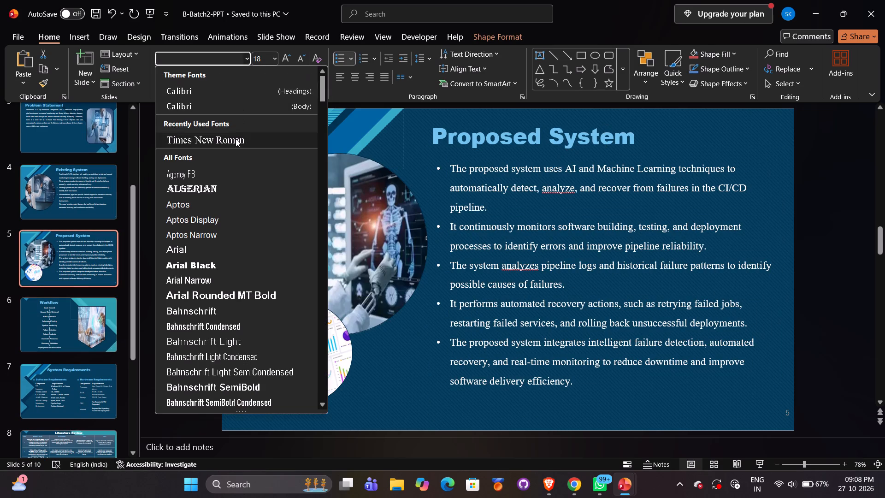
pyautogui.click(505, 190)
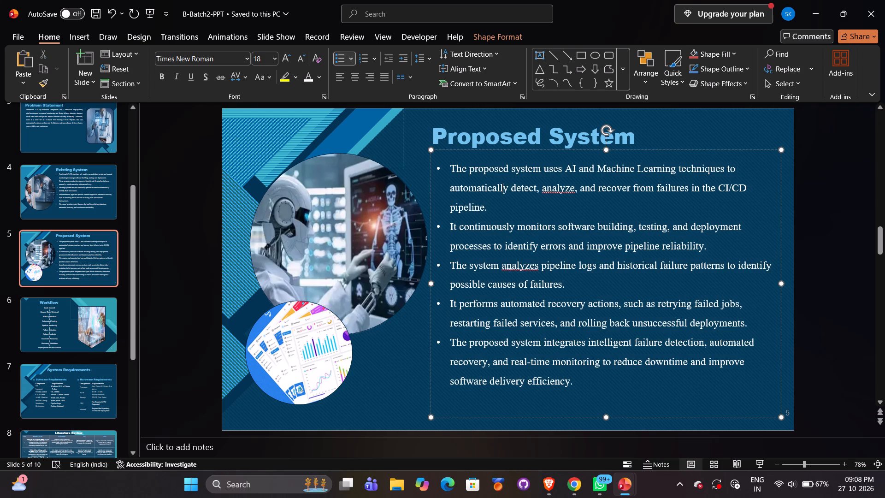
pyautogui.click(519, 206)
# Set all the flow text on the Workflow slide to Times New Roman.
pyautogui.moveTo(134, 299); pyautogui.dragTo(127, 338)
pyautogui.click(67, 255)
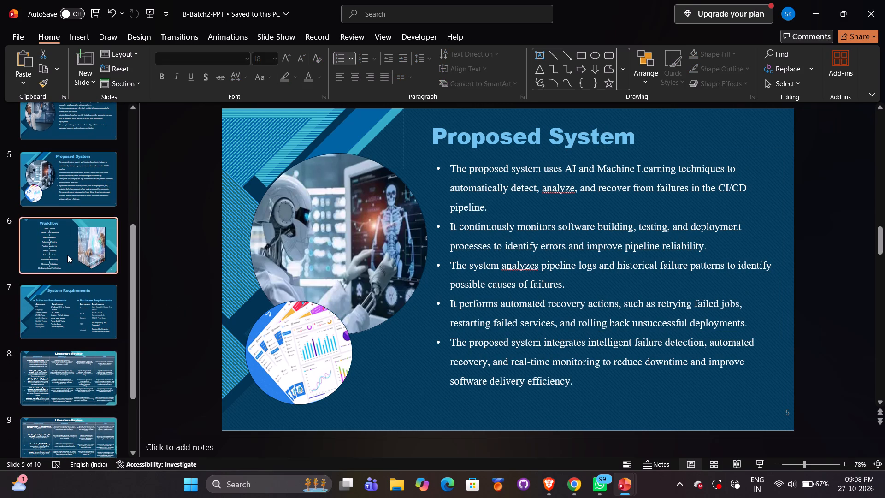
pyautogui.click(354, 310)
pyautogui.hotkey('ctrl', 'a')
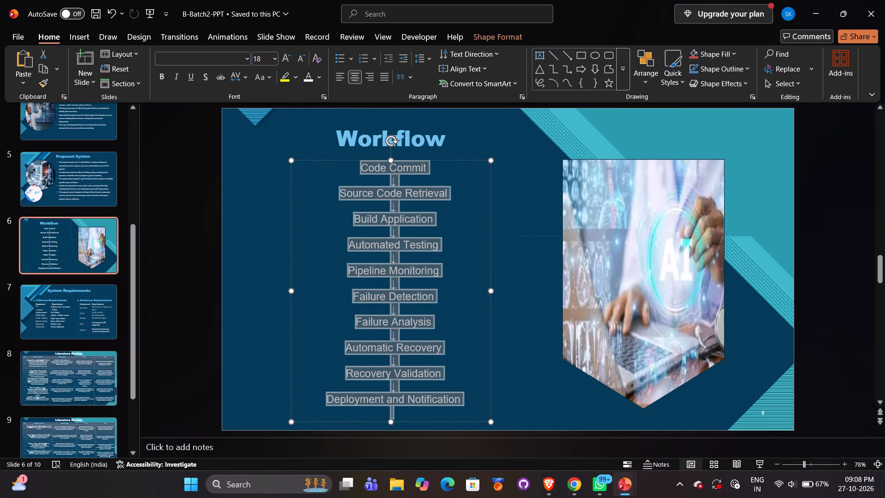
pyautogui.click(246, 60)
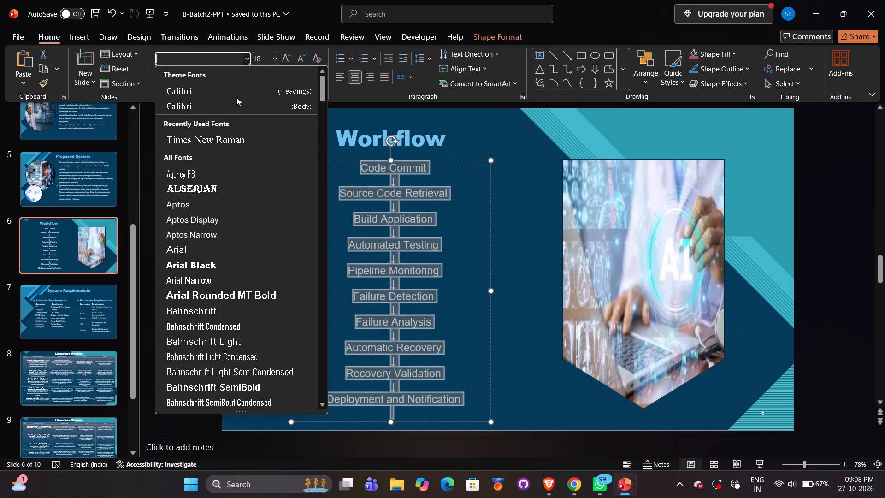
pyautogui.click(228, 140)
pyautogui.click(247, 223)
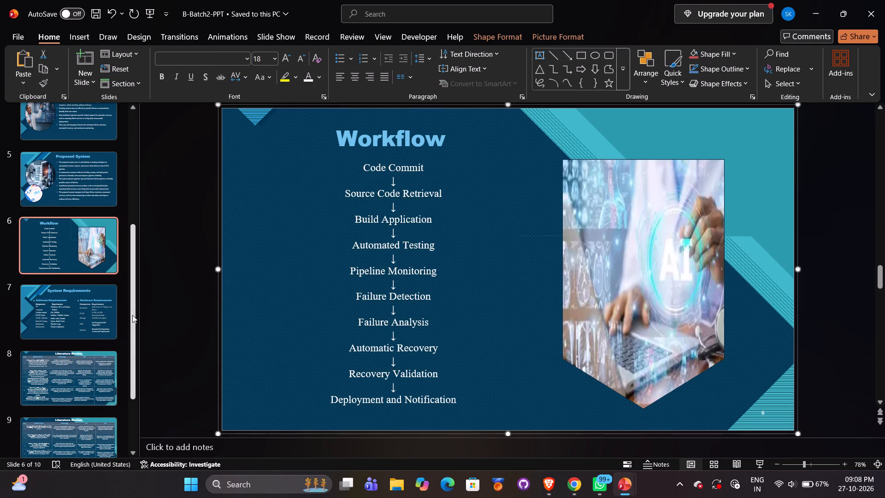
# Check the Literature Review slide and the title slide, finishing at the first Author/Year/Title cell of the Literature Review table.
pyautogui.moveTo(132, 315); pyautogui.dragTo(123, 383)
pyautogui.click(89, 288)
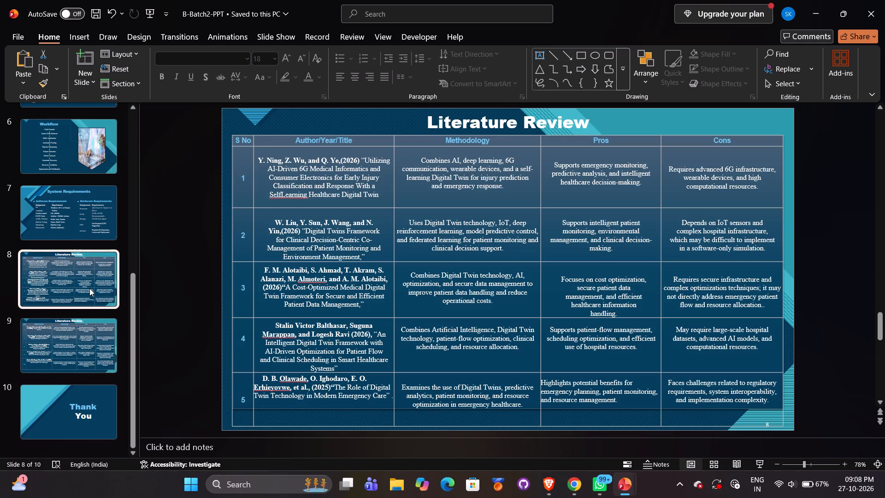
pyautogui.scroll(6, 92, 168)
pyautogui.click(92, 168)
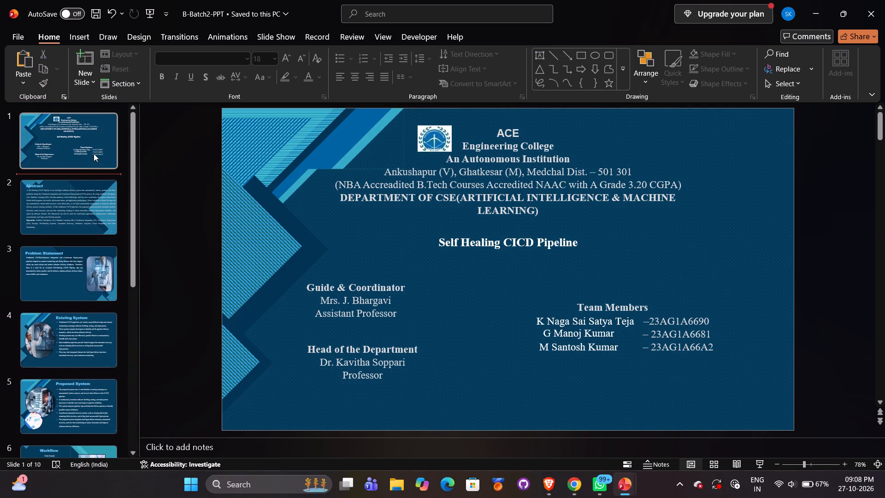
pyautogui.click(94, 152)
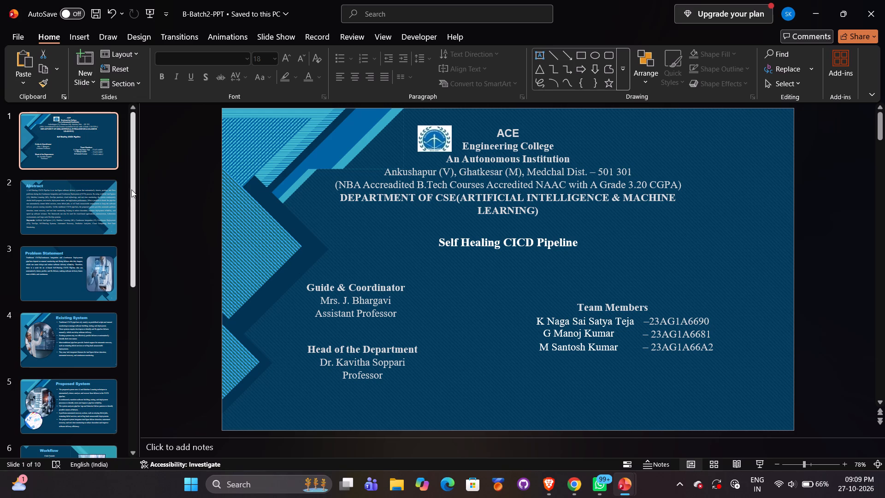
pyautogui.moveTo(131, 190); pyautogui.dragTo(130, 309)
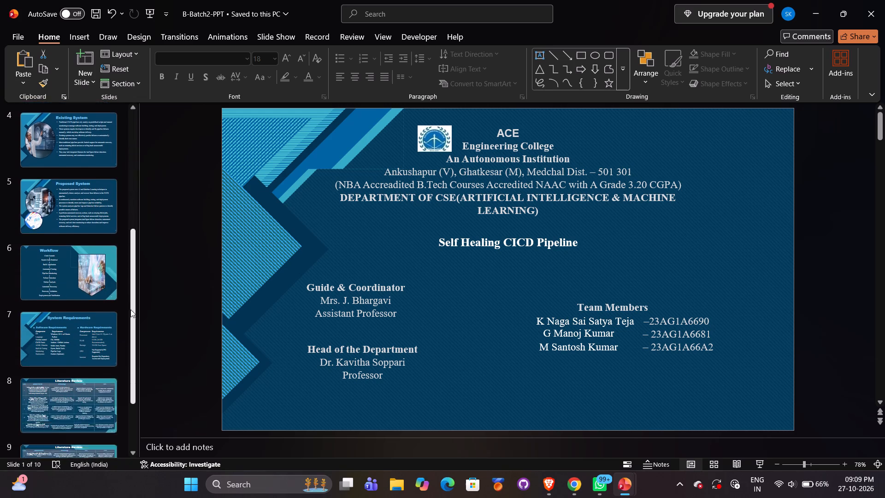
pyautogui.moveTo(130, 309); pyautogui.dragTo(134, 385)
pyautogui.click(74, 293)
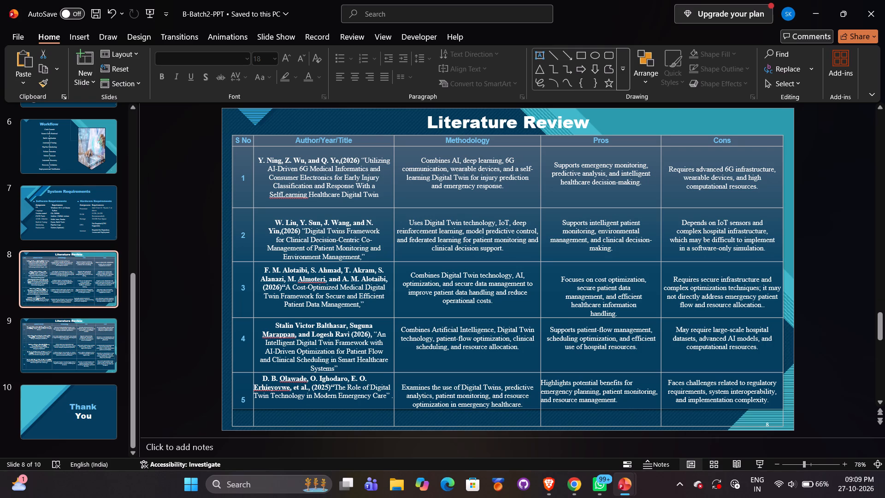
pyautogui.click(380, 194)
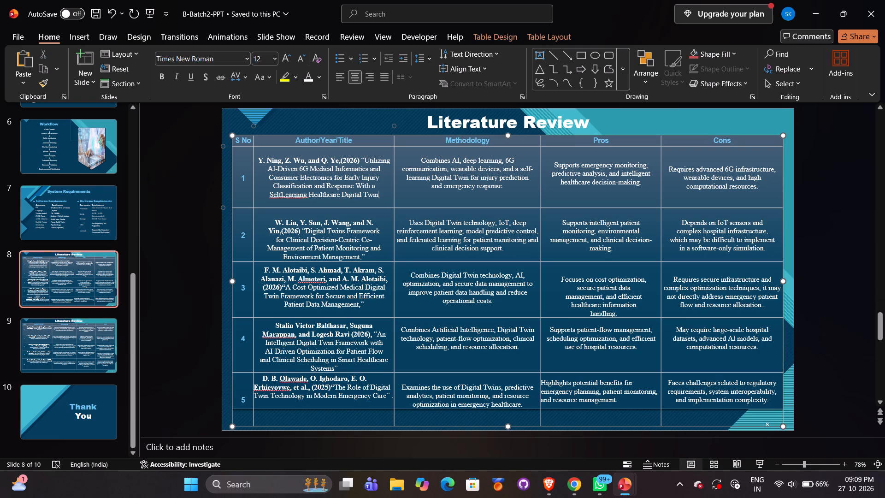
# Replace row 1's Author/Year/Title text with the full "AI-Driven DevOps Pipelines" paper title copied from the Major project Batch - 22 presentation's LITERATURE SURVEY TABLE.
pyautogui.hotkey('alt', 'Tab')
pyautogui.hotkey('alt', 'Tab')
pyautogui.hotkey('alt', 'Tab')
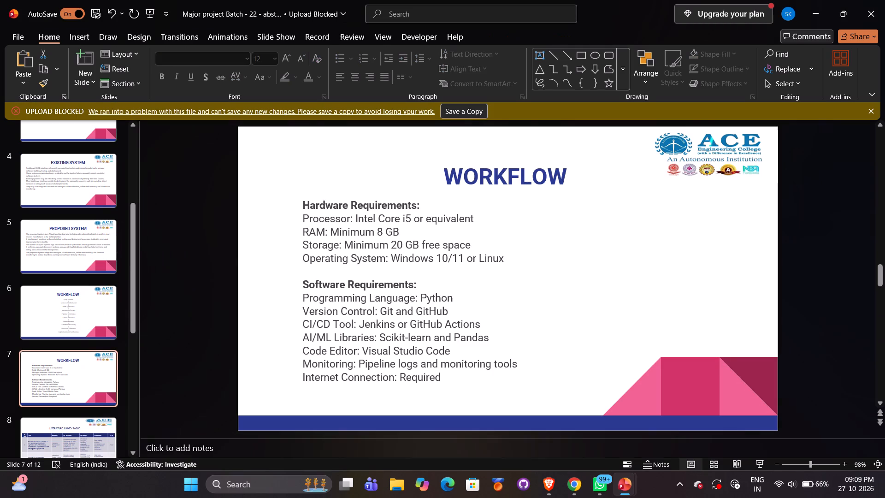
pyautogui.scroll(-1, 91, 379)
pyautogui.click(91, 379)
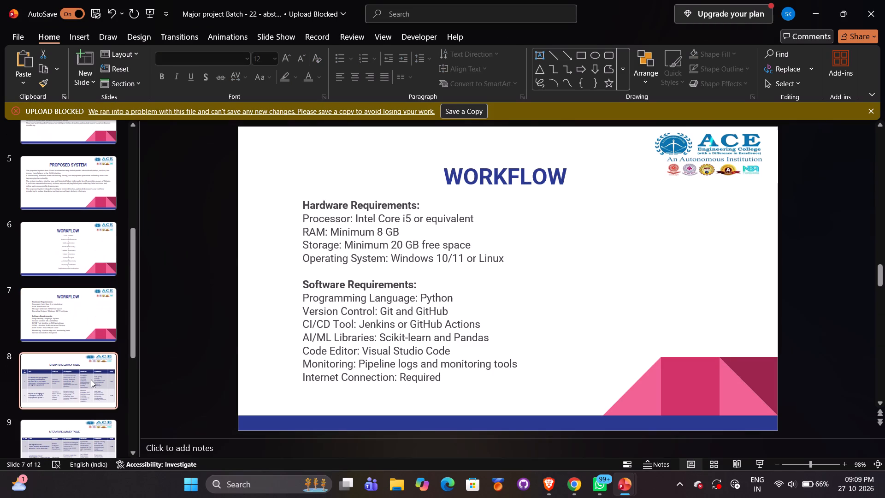
pyautogui.moveTo(371, 302); pyautogui.dragTo(290, 262)
pyautogui.hotkey('ctrl', 'c')
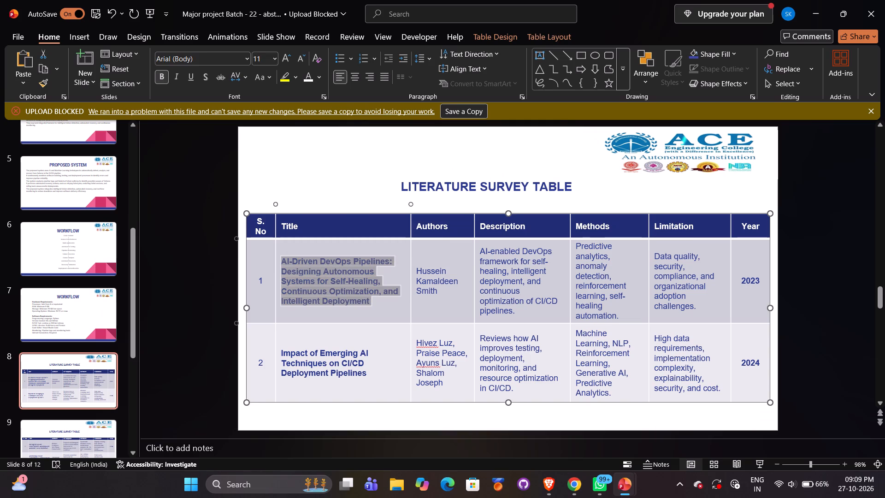
pyautogui.hotkey('alt', 'Tab')
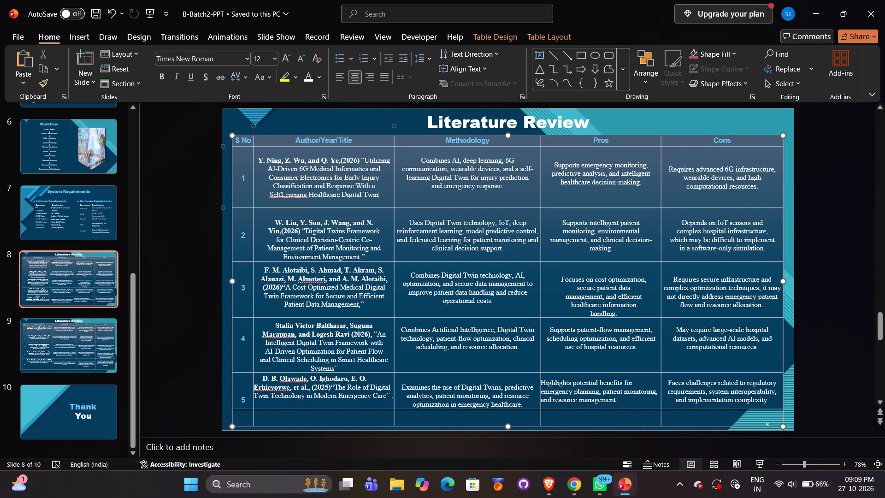
pyautogui.moveTo(378, 195); pyautogui.dragTo(266, 159)
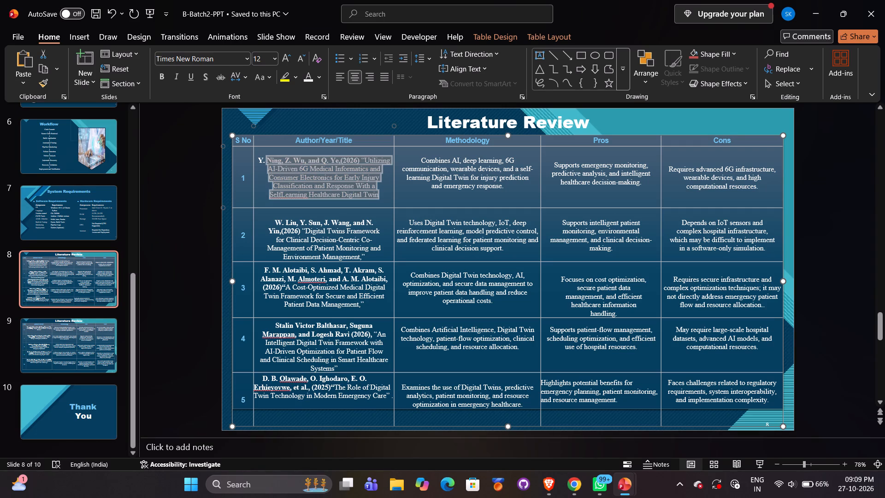
pyautogui.moveTo(266, 159); pyautogui.dragTo(257, 159)
pyautogui.hotkey('ctrl', 'v')
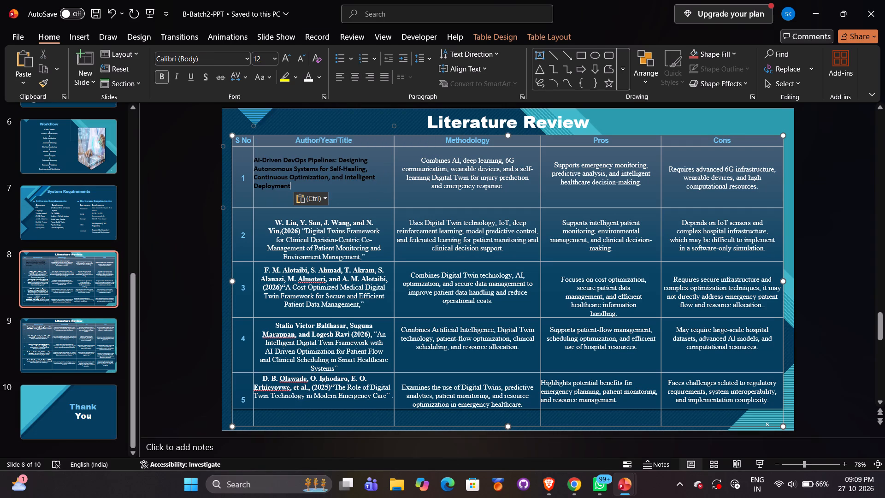
# Set row 1's Author/Year/Title text in the Literature Review table to Times New Roman and white.
pyautogui.hotkey('ctrl', 'a')
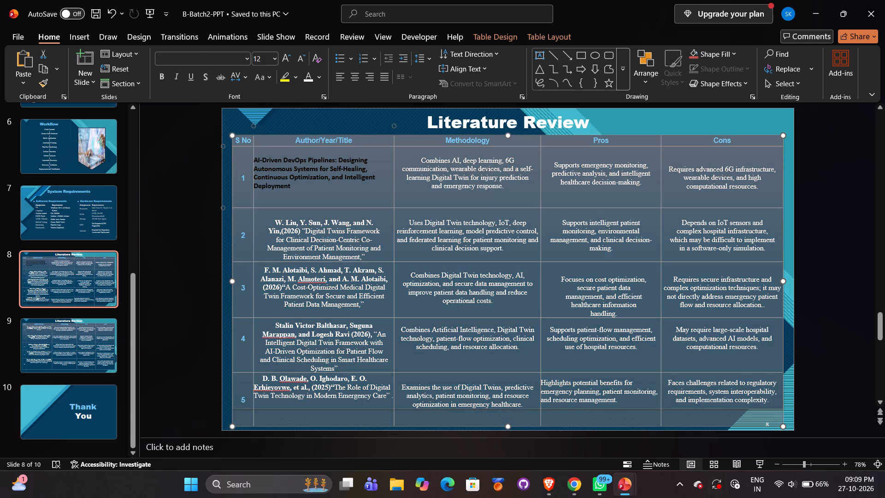
pyautogui.click(303, 189)
pyautogui.moveTo(303, 189); pyautogui.dragTo(259, 161)
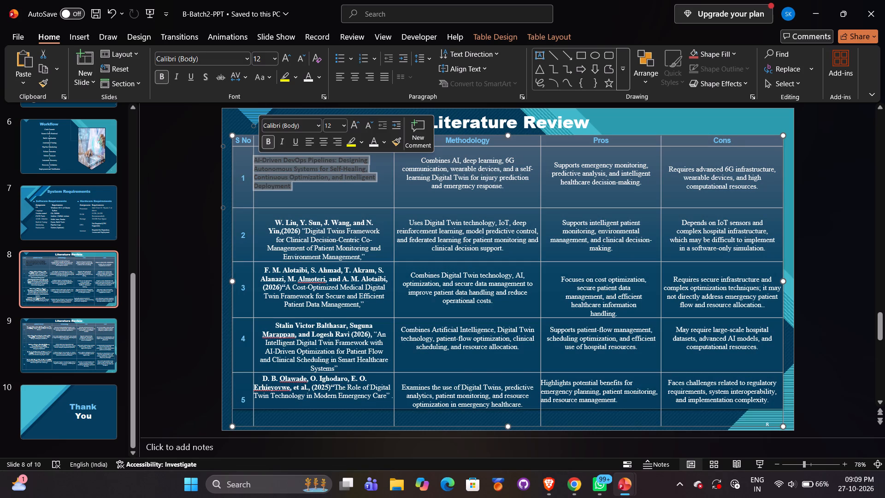
pyautogui.click(317, 127)
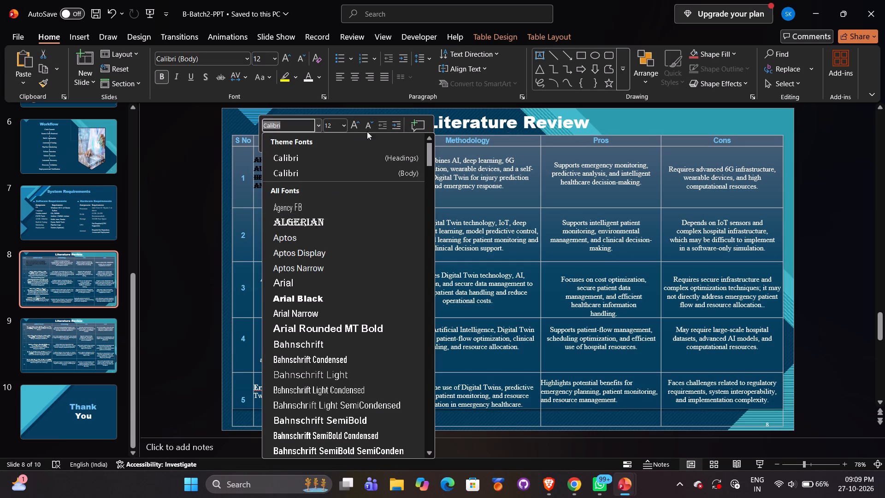
pyautogui.write('tim')
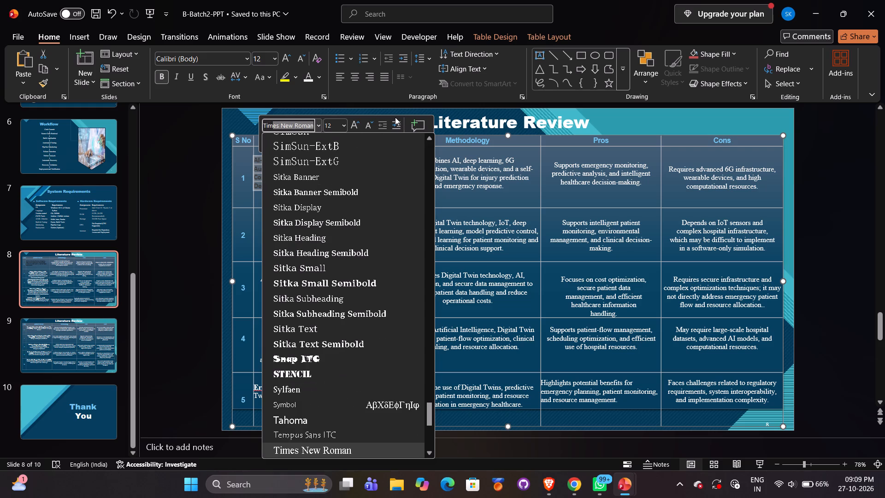
pyautogui.press('Return')
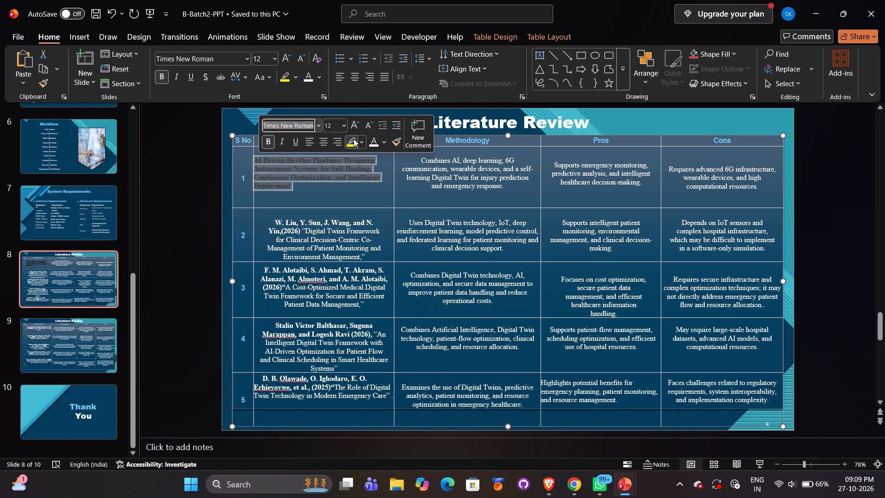
pyautogui.click(370, 144)
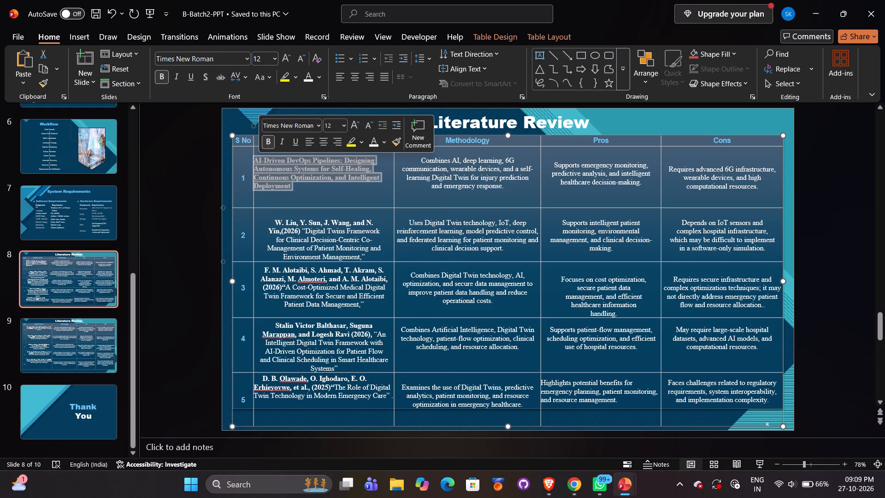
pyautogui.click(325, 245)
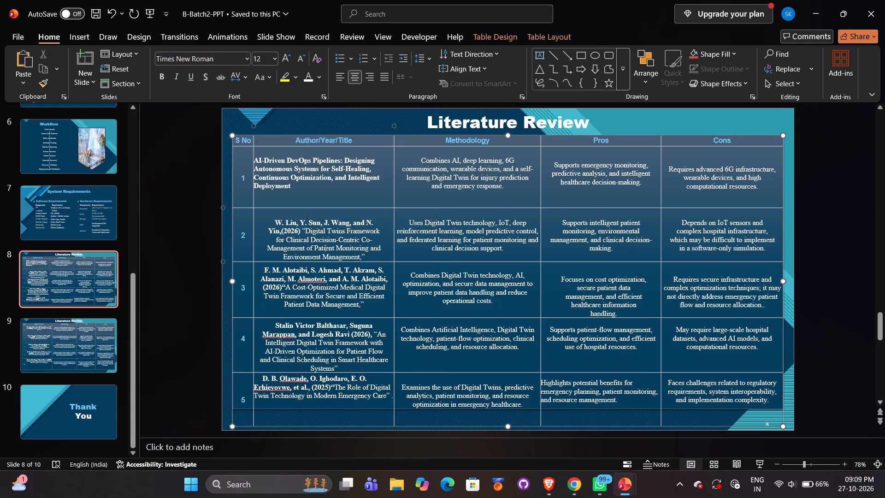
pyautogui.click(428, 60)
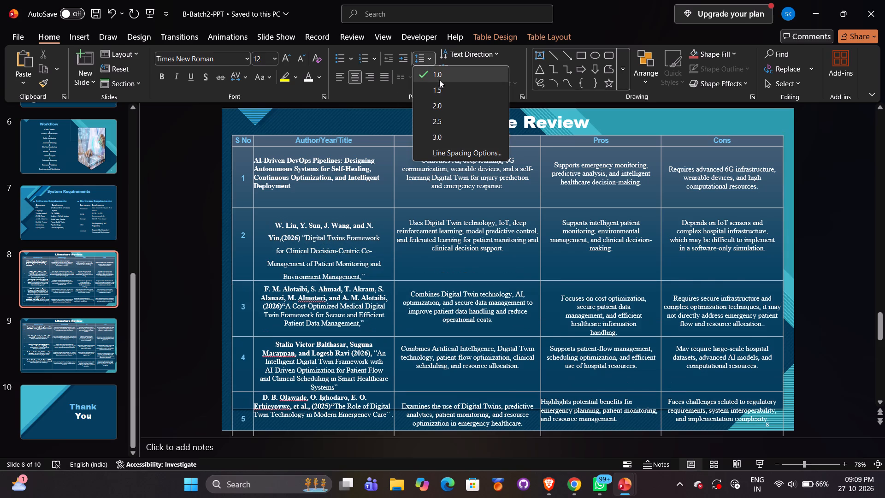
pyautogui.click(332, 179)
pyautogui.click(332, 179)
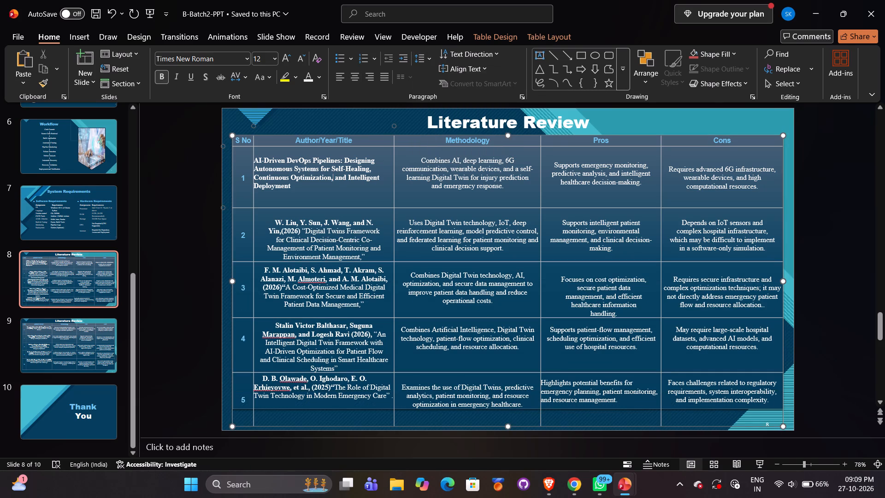
# Centre row 1's Author/Year/Title text and remove its bold formatting to match the rest of the table.
pyautogui.moveTo(296, 188); pyautogui.dragTo(269, 161)
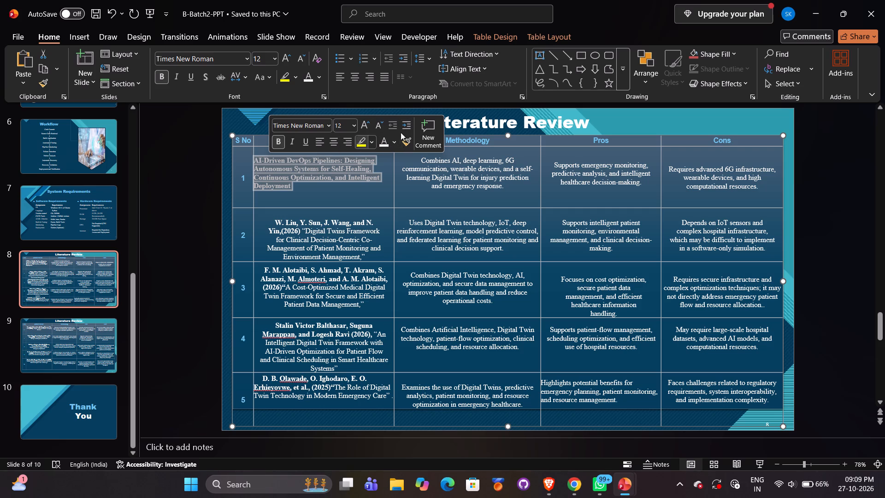
pyautogui.click(429, 60)
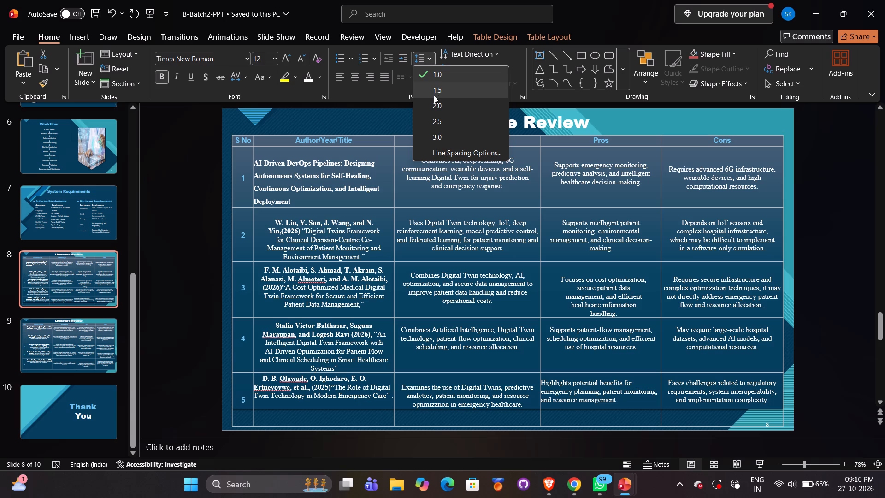
pyautogui.click(355, 79)
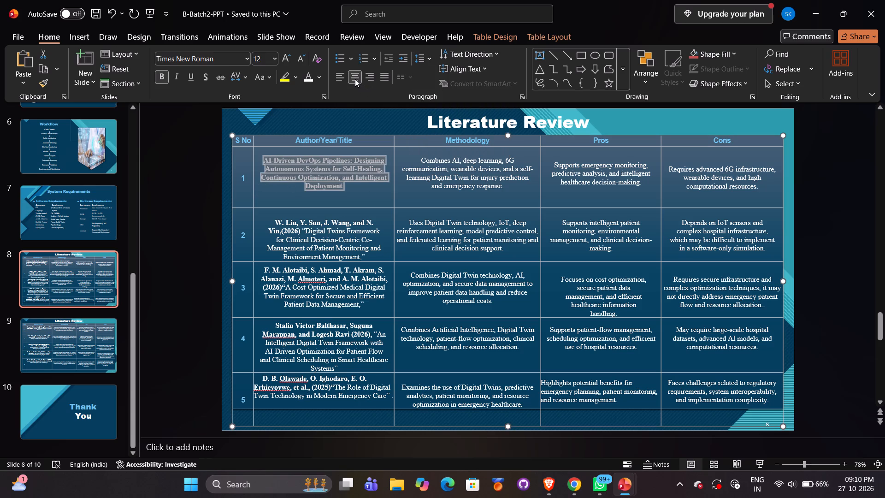
pyautogui.click(347, 195)
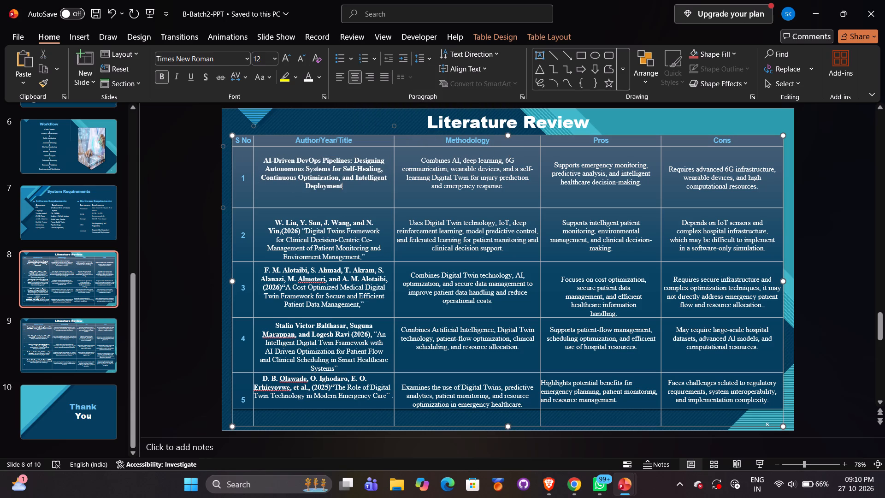
pyautogui.moveTo(350, 182); pyautogui.dragTo(267, 164)
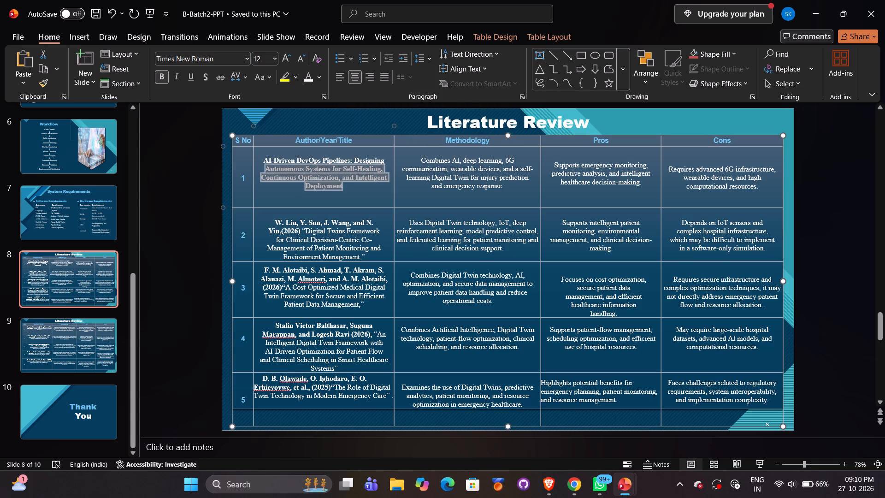
pyautogui.moveTo(267, 164); pyautogui.dragTo(265, 162)
pyautogui.click(164, 78)
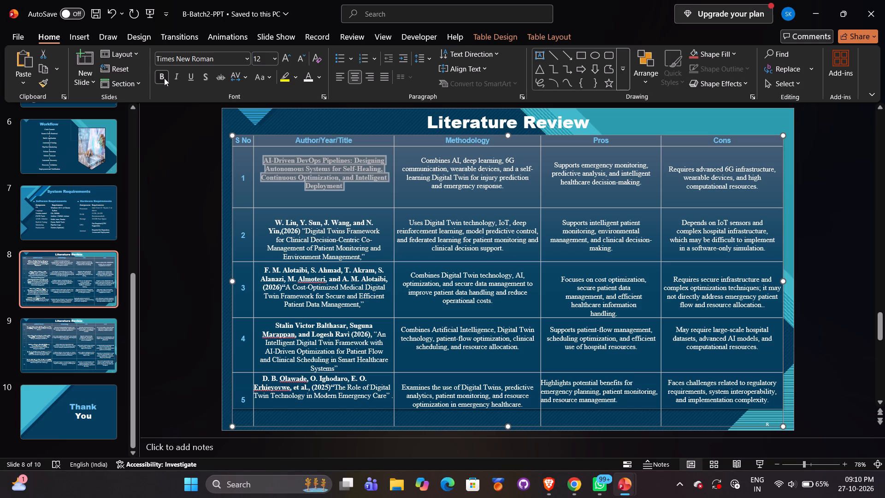
pyautogui.click(321, 239)
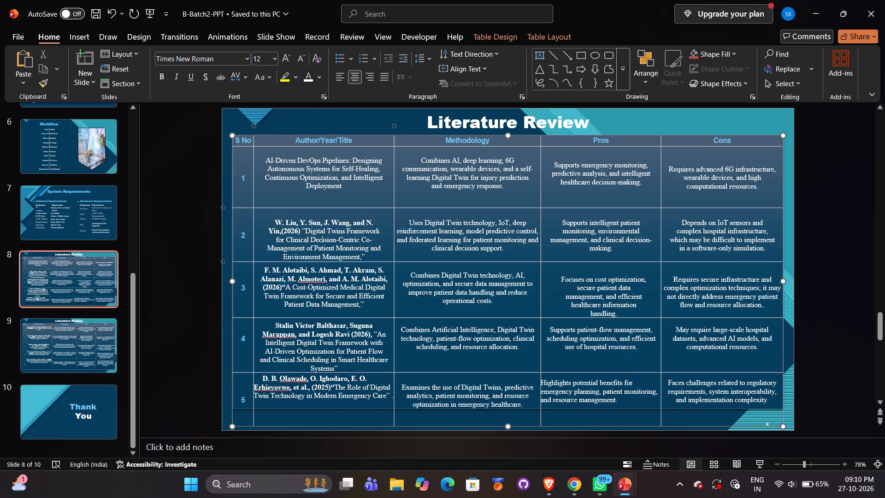
# Replace row 1's Methodology text with the "AI-Driven DevOps Pipelines" paper's full Methods text copied from the Major project Batch - 22 presentation's LITERATURE SURVEY TABLE.
pyautogui.hotkey('alt', 'Tab')
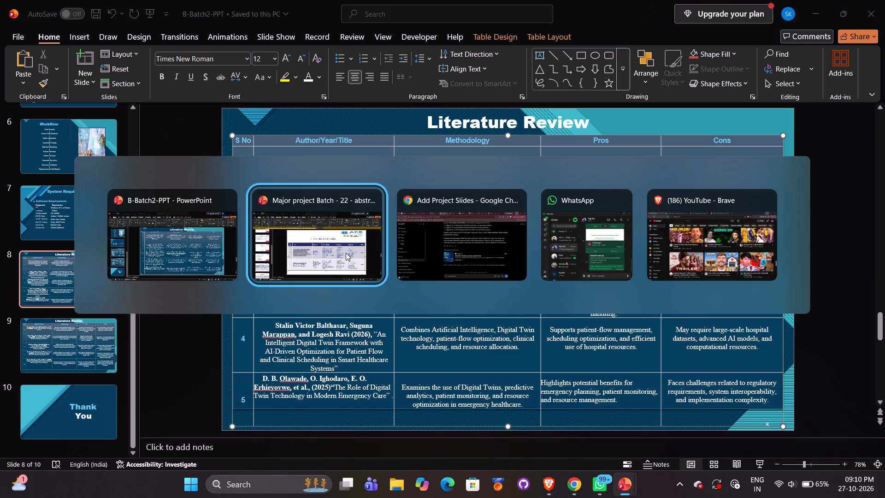
pyautogui.hotkey('alt', 'Tab')
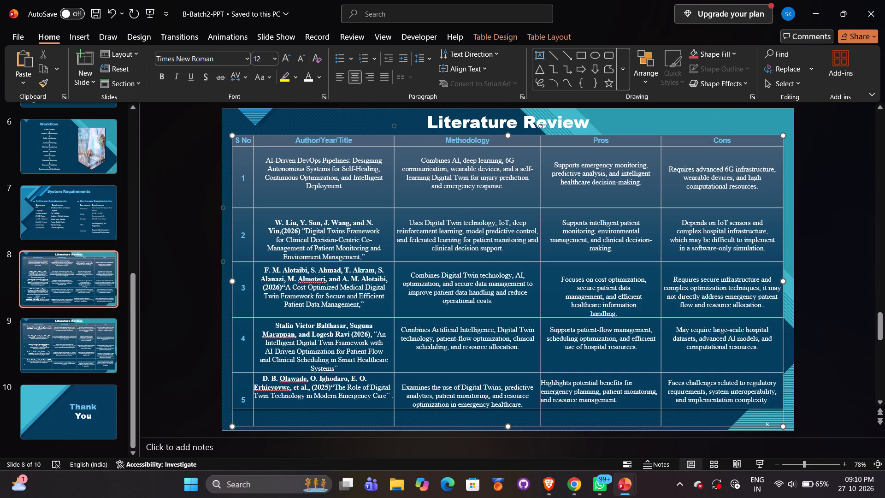
pyautogui.hotkey('alt', 'Tab')
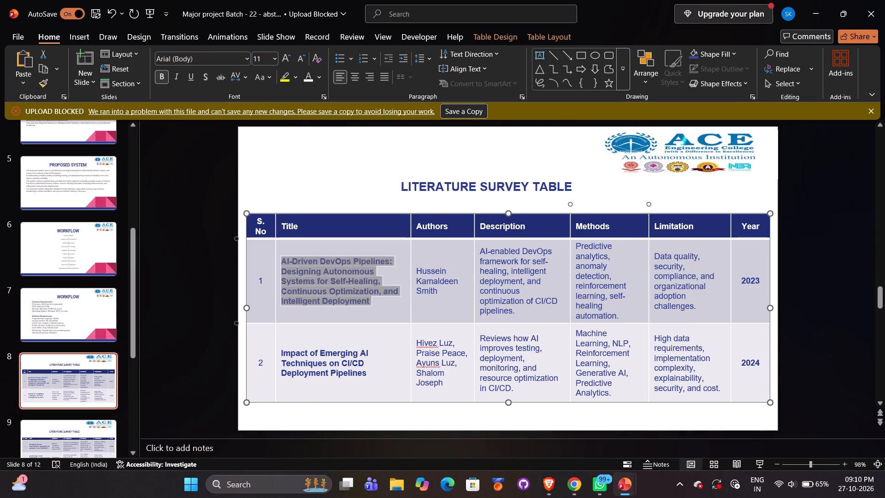
pyautogui.hotkey('alt', 'Tab')
pyautogui.hotkey('alt', 'Tab')
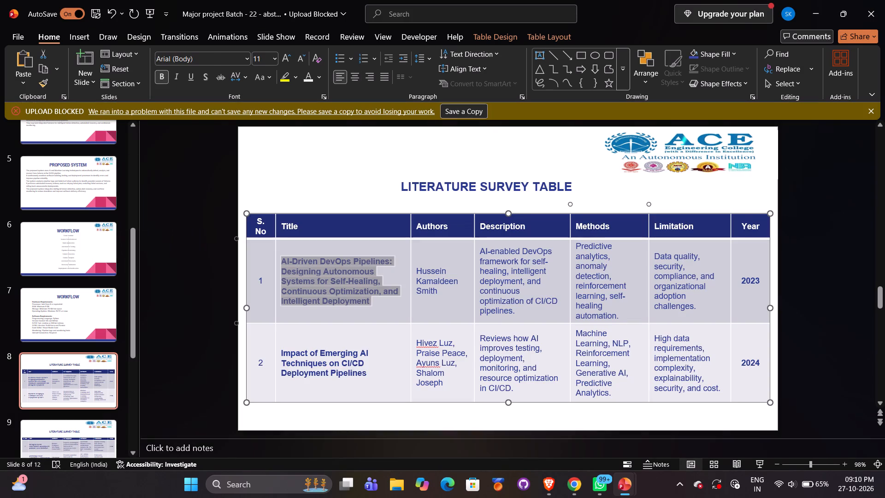
pyautogui.moveTo(622, 315); pyautogui.dragTo(579, 251)
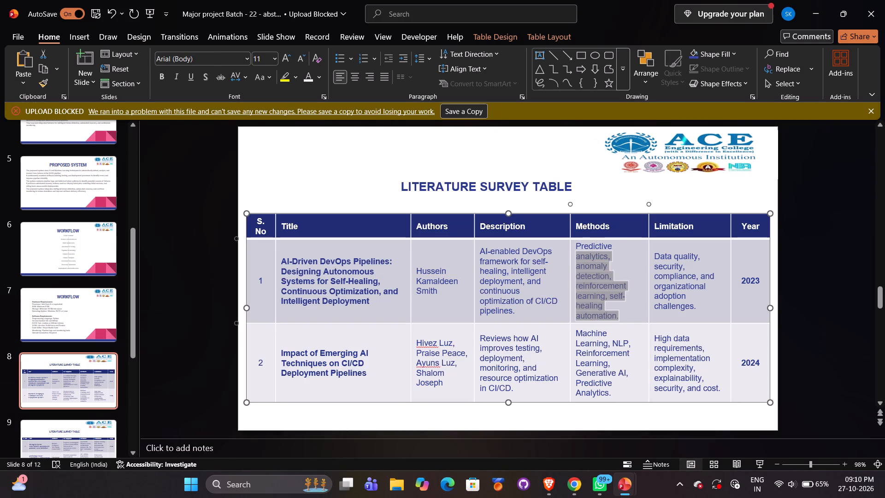
pyautogui.moveTo(579, 251); pyautogui.dragTo(578, 249)
pyautogui.hotkey('ctrl', 'c')
pyautogui.hotkey('alt', 'Tab')
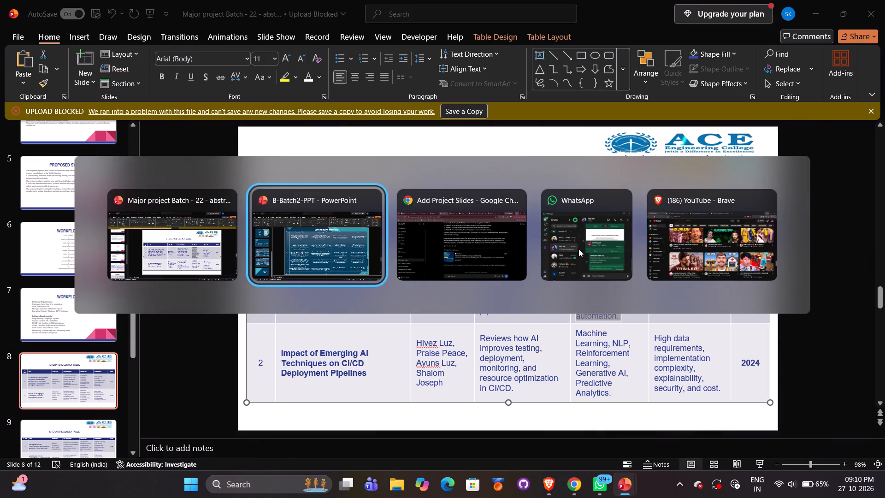
pyautogui.moveTo(507, 184); pyautogui.dragTo(427, 157)
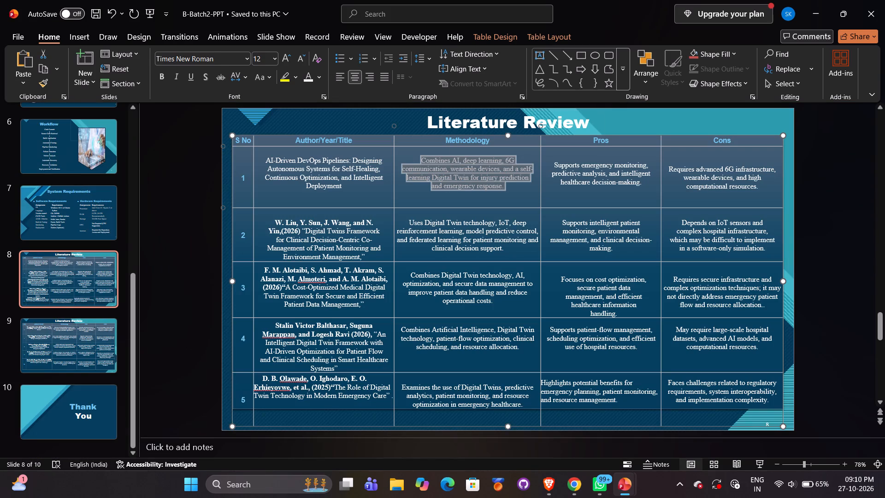
pyautogui.hotkey('ctrl', 'v')
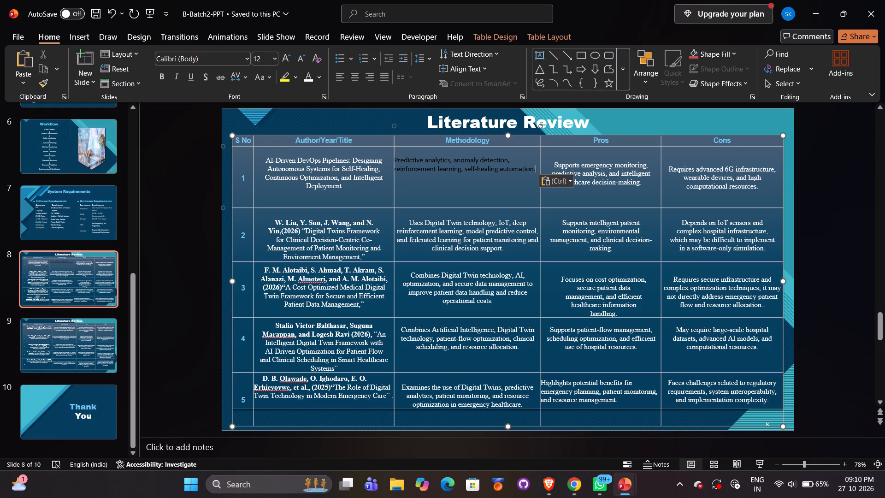
# Format row 1's Methodology text as Times New Roman, white and centred.
pyautogui.moveTo(534, 169); pyautogui.dragTo(446, 156)
pyautogui.click(446, 156)
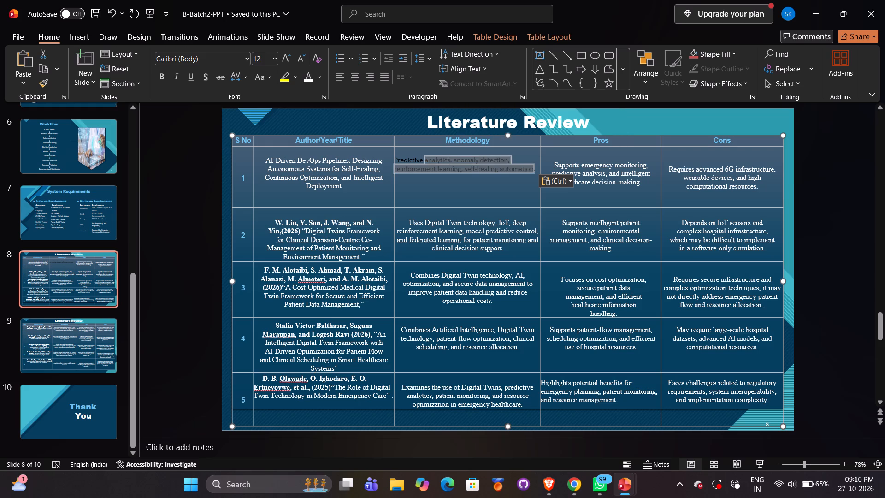
pyautogui.moveTo(395, 161); pyautogui.dragTo(419, 169)
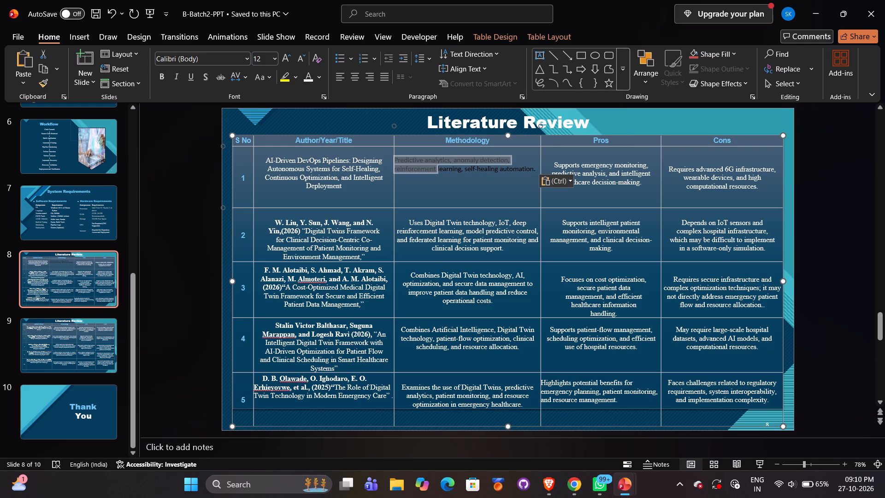
pyautogui.moveTo(419, 169); pyautogui.dragTo(537, 170)
pyautogui.click(595, 136)
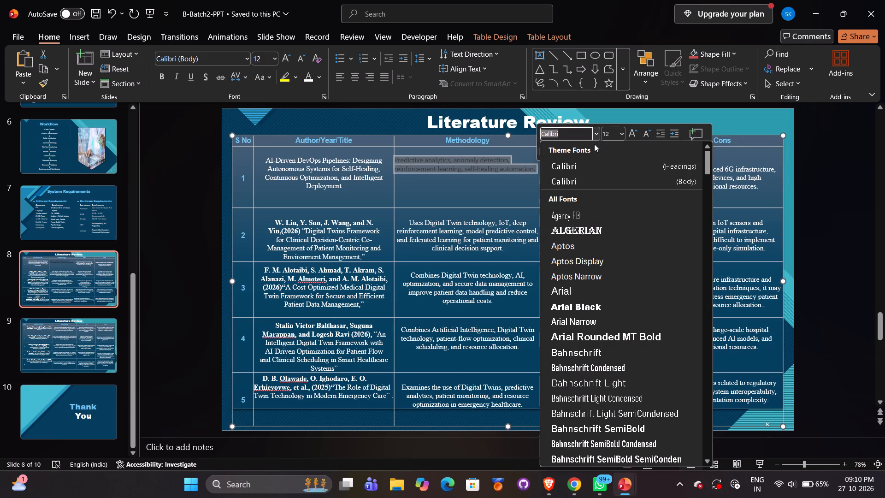
pyautogui.write('ti')
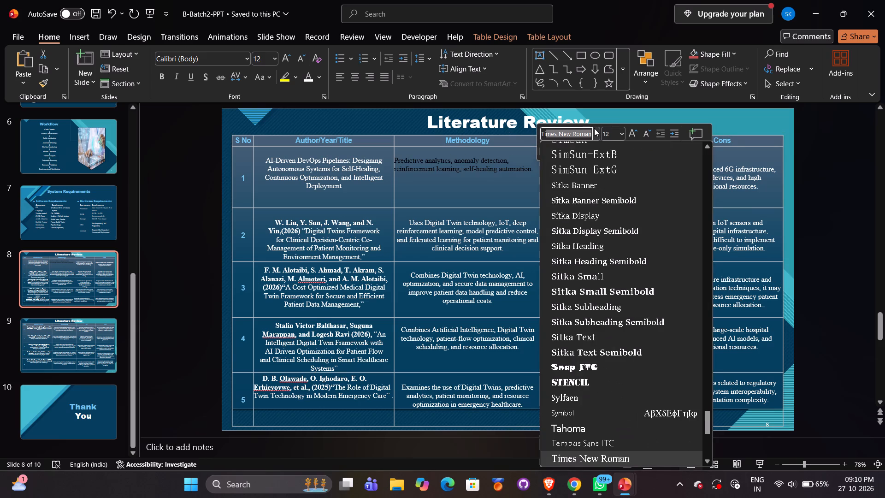
pyautogui.press('Return')
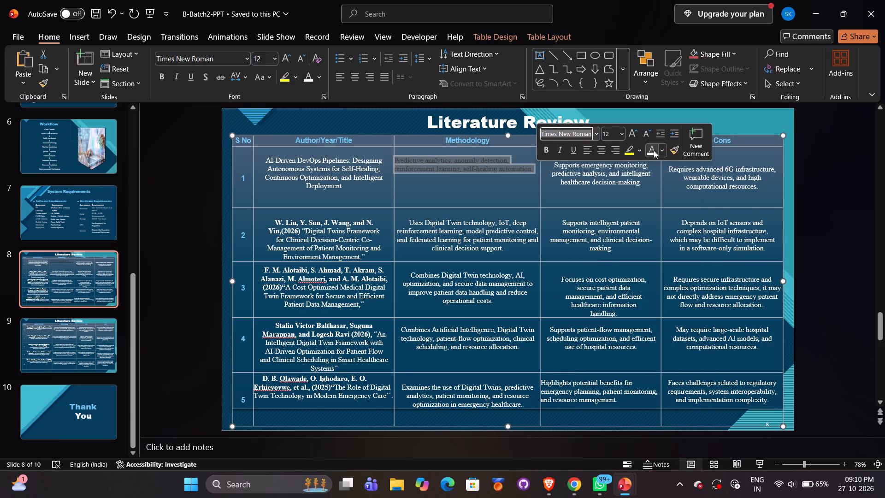
pyautogui.click(654, 150)
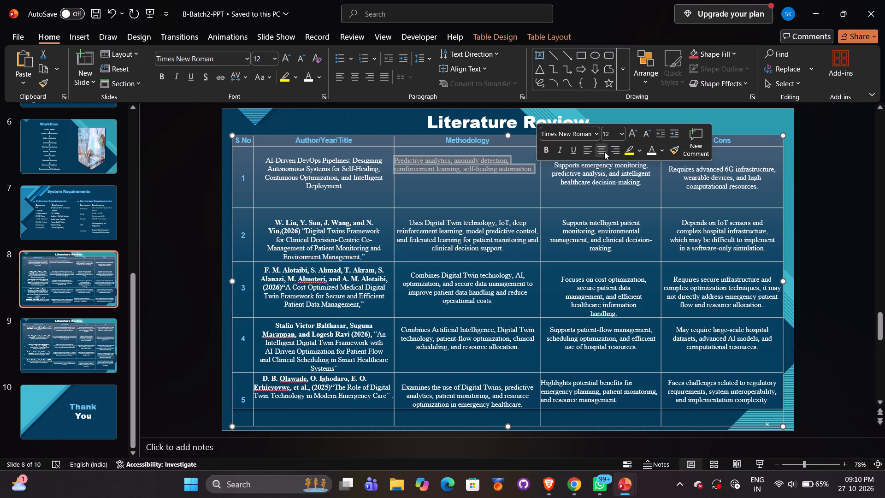
pyautogui.click(604, 152)
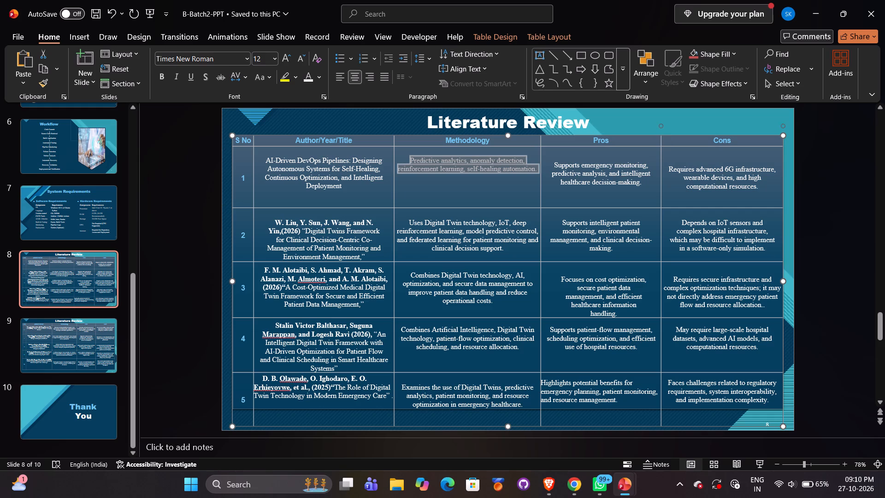
pyautogui.click(809, 152)
# Compare the Literature Review table's columns in B-Batch2-PPT with the LITERATURE SURVEY TABLE columns in the Major project Batch - 22 presentation.
pyautogui.hotkey('alt', 'Tab')
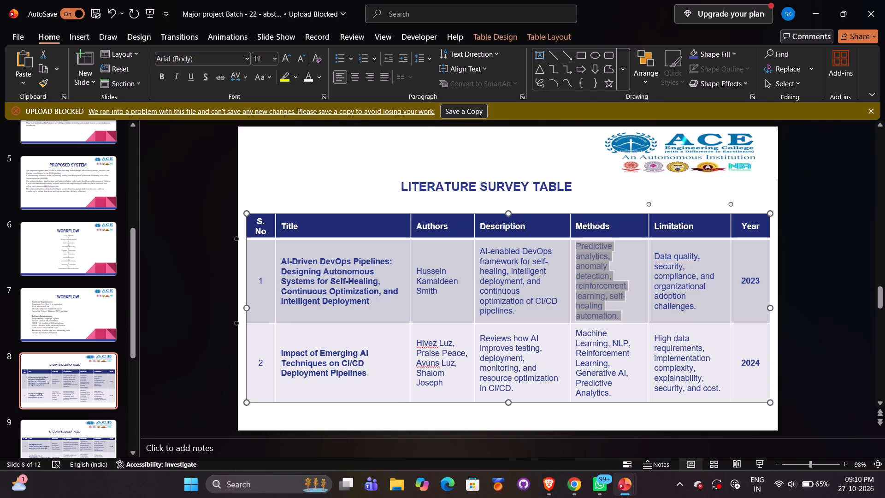
pyautogui.hotkey('alt', 'Tab')
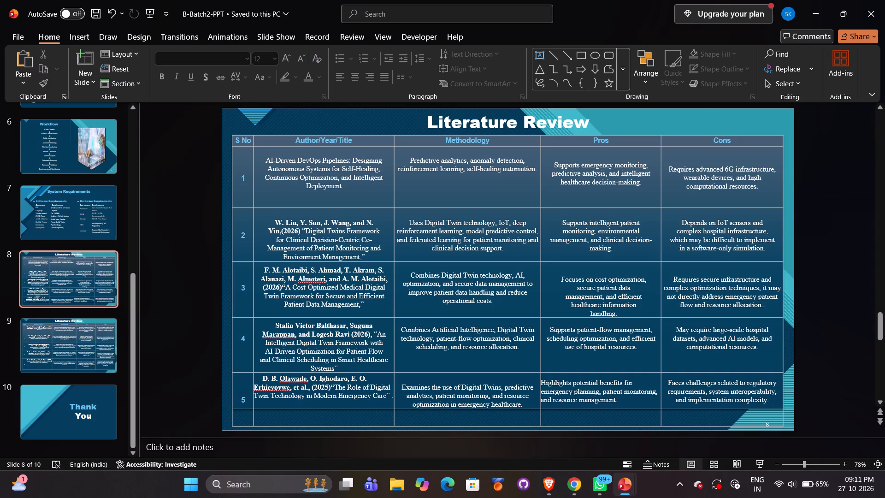
pyautogui.hotkey('alt', 'Tab')
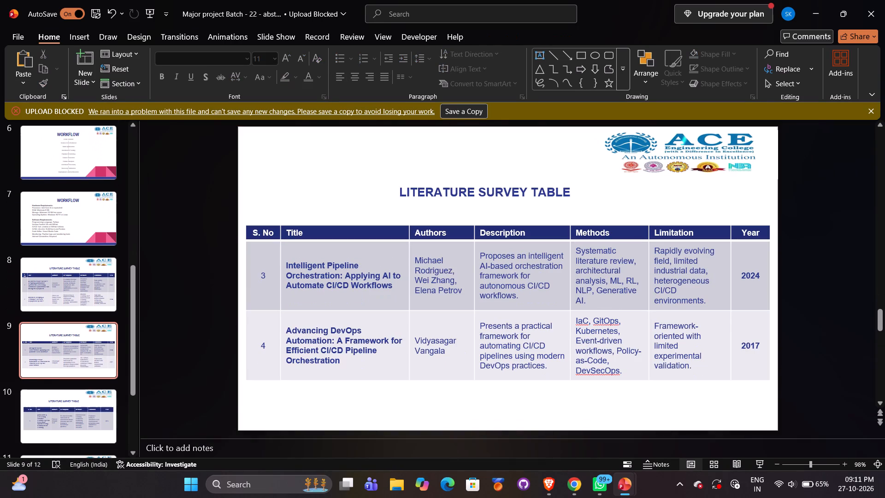
pyautogui.hotkey('alt', 'Tab')
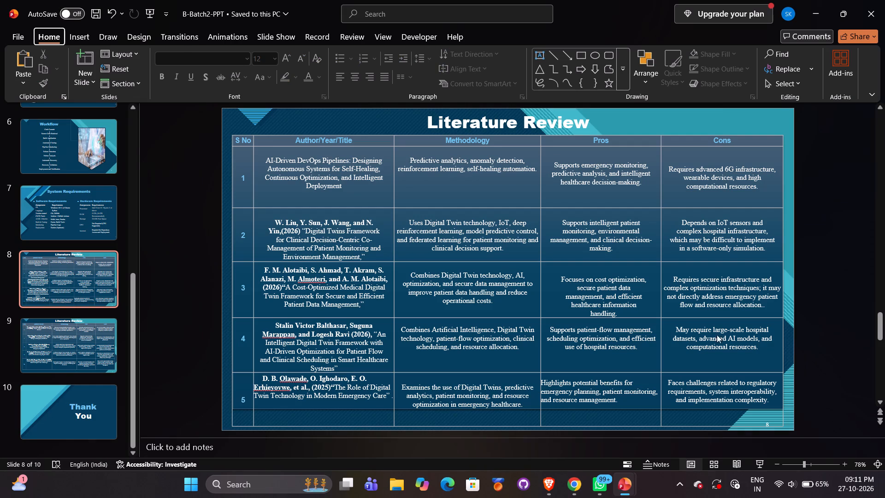
pyautogui.click(533, 239)
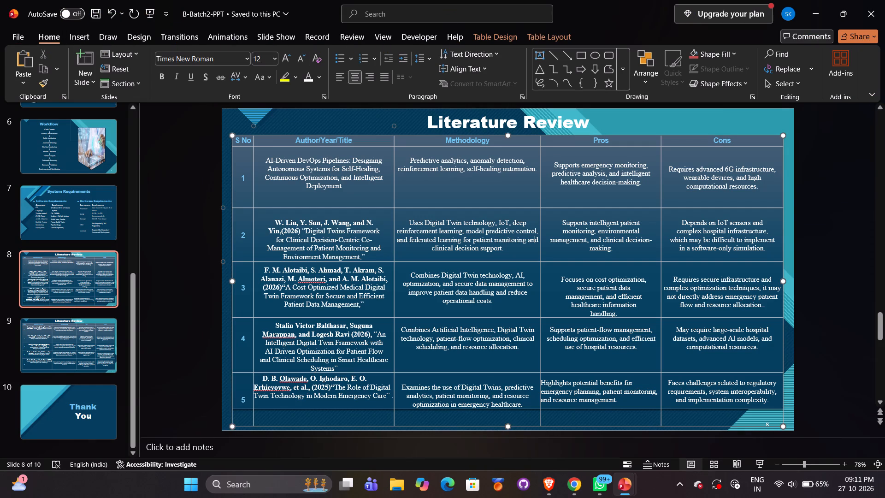
pyautogui.hotkey('alt', 'Tab')
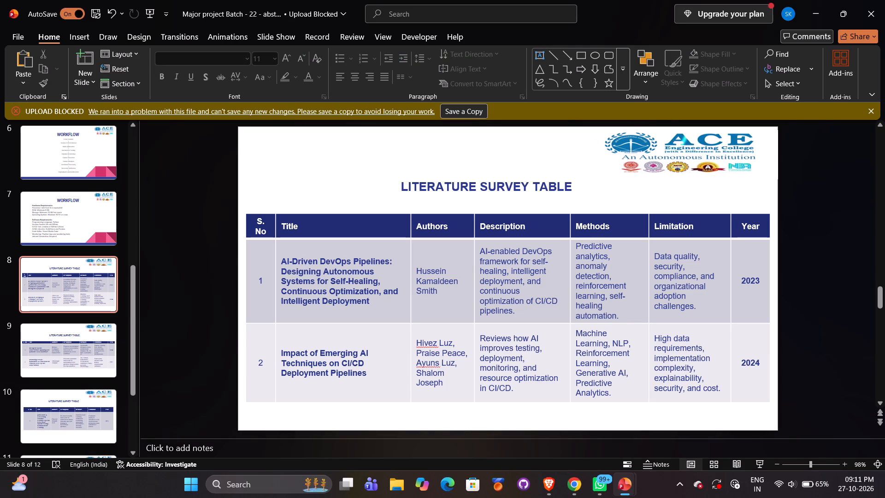
pyautogui.hotkey('alt', 'Tab')
pyautogui.hotkey('alt', 'Tab')
pyautogui.hotkey('alt', 'Tab')
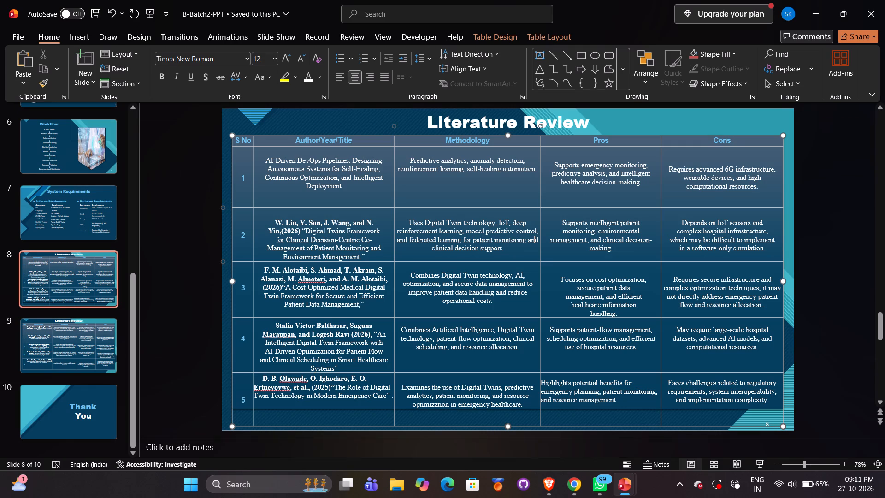
pyautogui.click(598, 244)
pyautogui.click(818, 193)
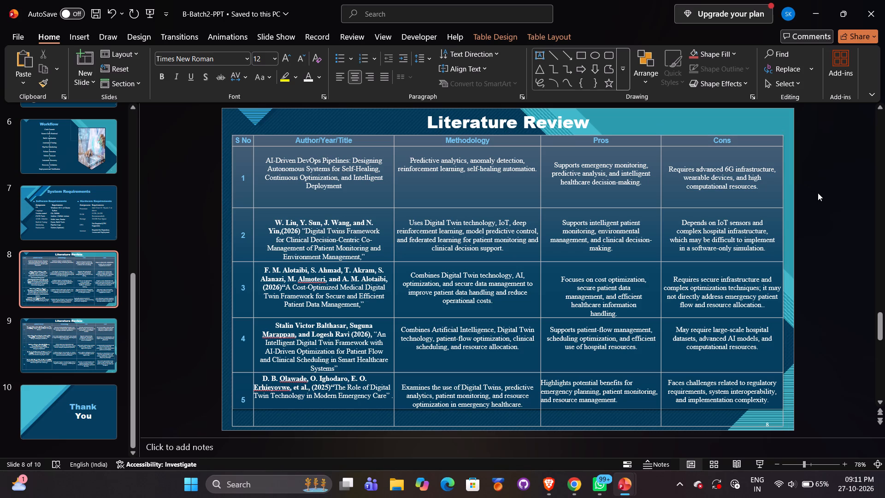
pyautogui.hotkey('alt', 'Tab')
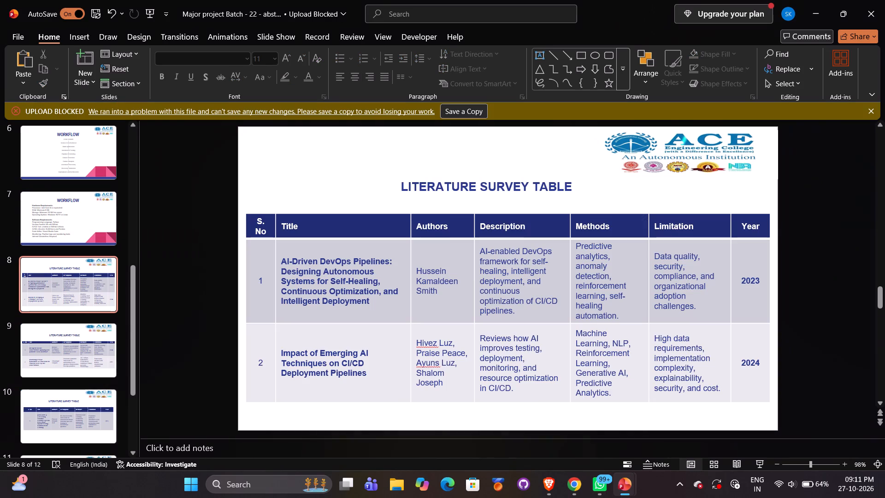
pyautogui.click(446, 290)
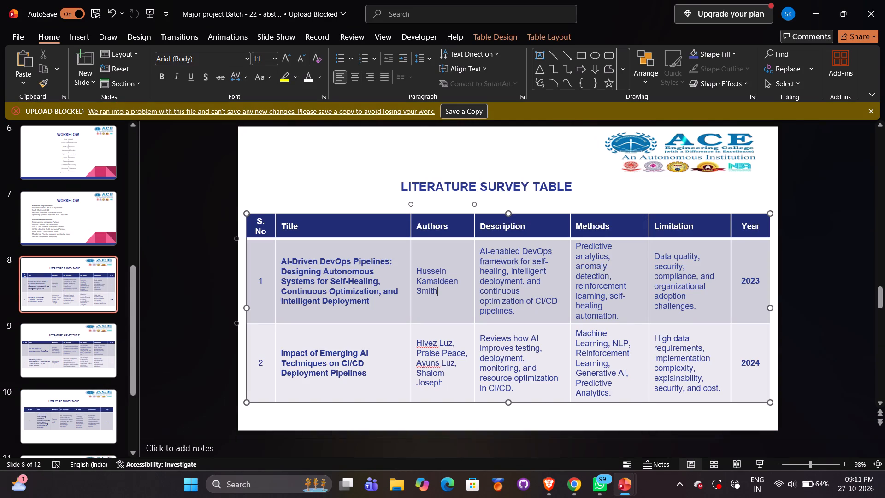
pyautogui.hotkey('alt', 'Tab')
pyautogui.hotkey('alt', 'Tab')
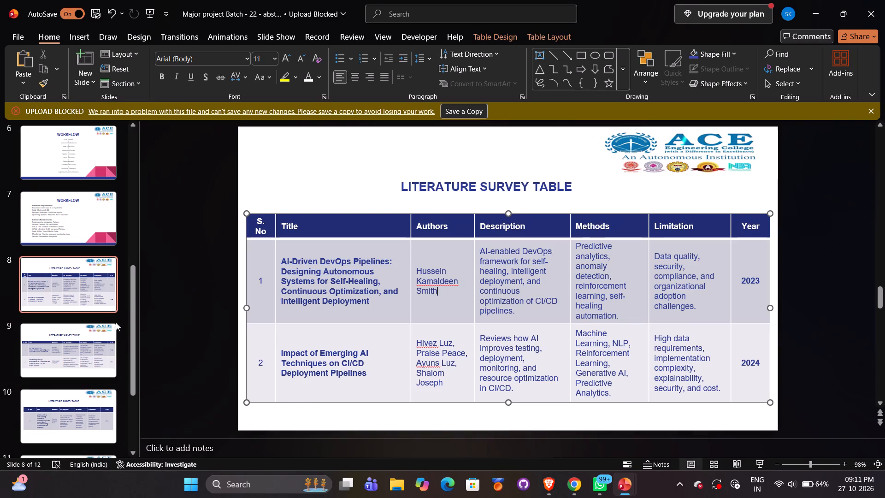
# Review the papers in the LITERATURE SURVEY TABLE across slides 8 to 10 of the Major project Batch - 22 presentation.
pyautogui.click(86, 286)
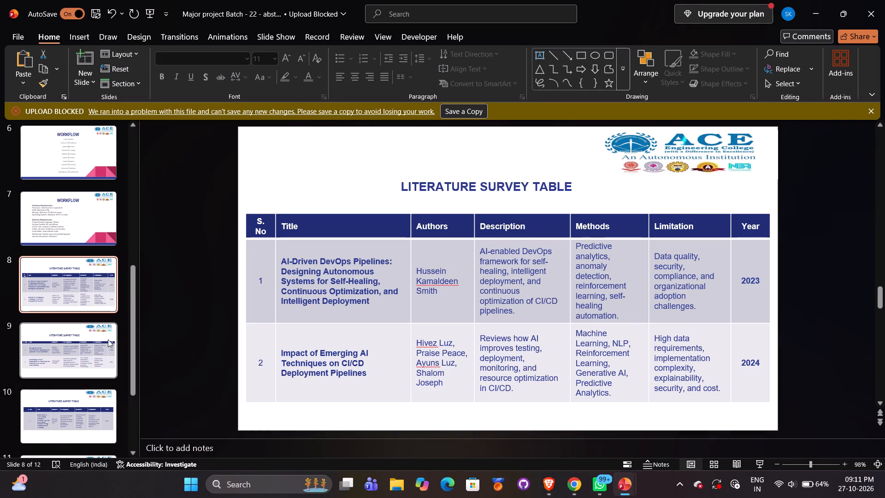
pyautogui.click(94, 341)
pyautogui.click(77, 430)
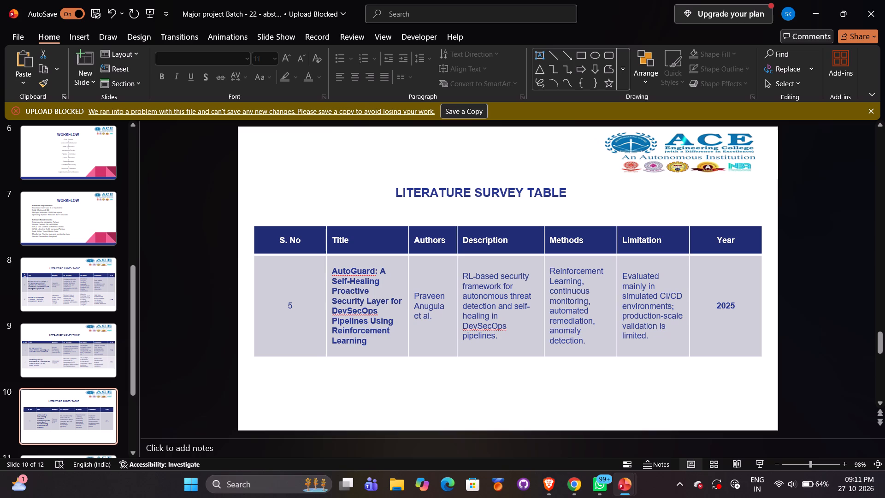
pyautogui.click(94, 294)
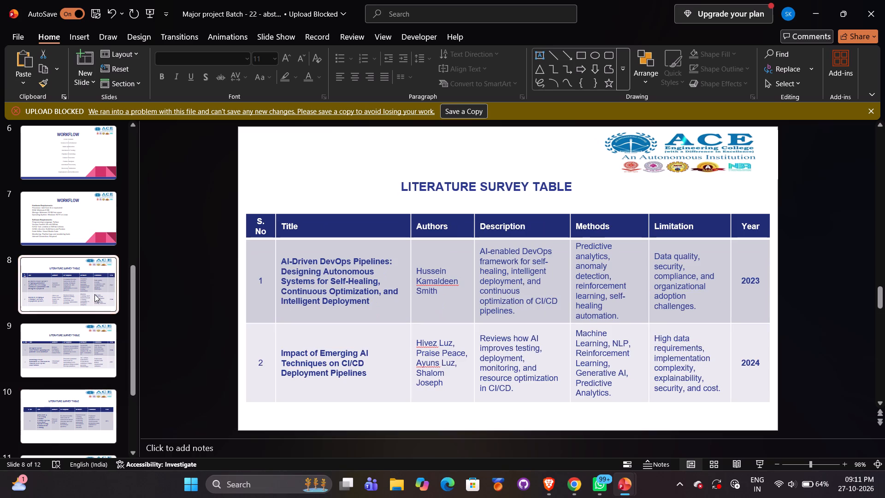
pyautogui.click(83, 356)
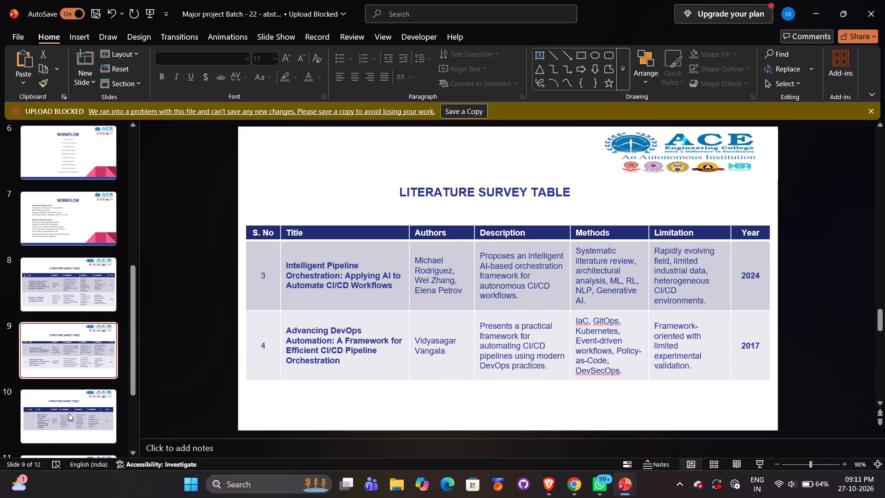
pyautogui.click(69, 413)
pyautogui.click(89, 298)
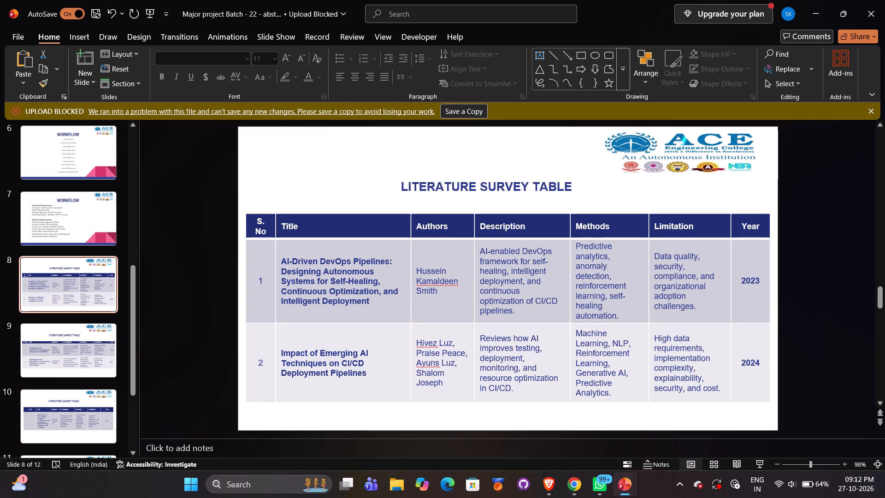
pyautogui.moveTo(369, 300); pyautogui.dragTo(280, 262)
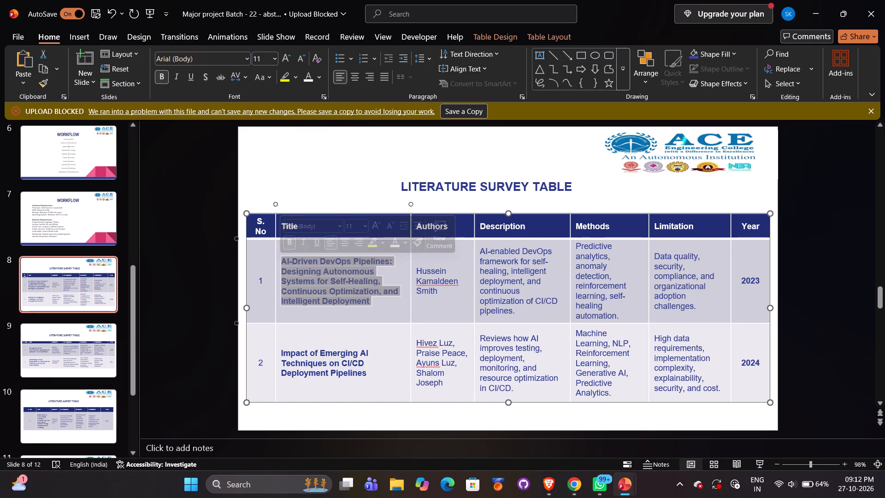
pyautogui.click(364, 289)
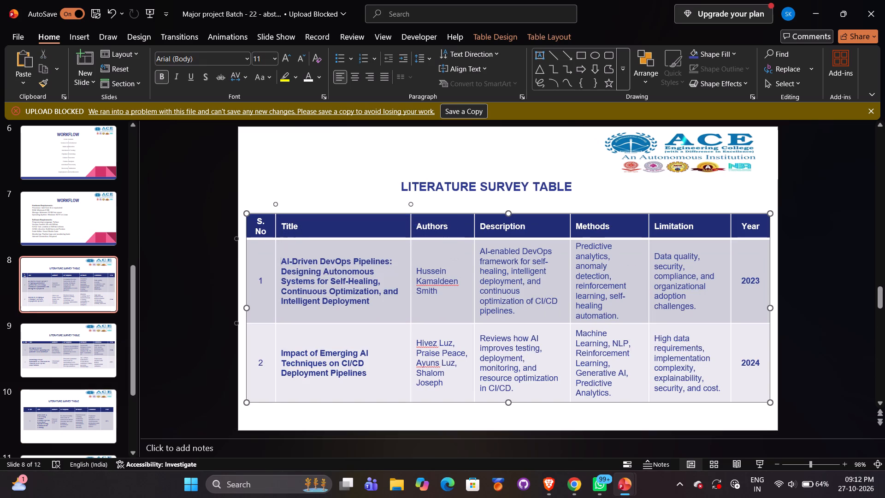
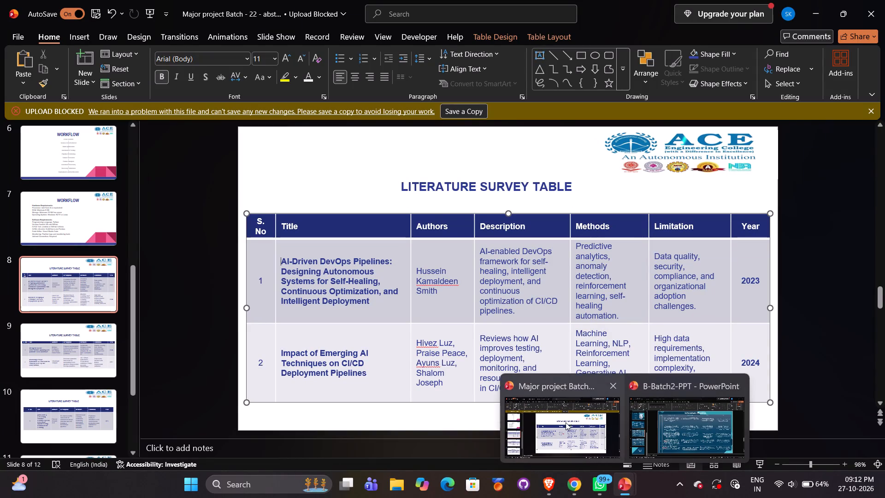
# Switch to B-Batch2-PPT and review its slides in order, from the title slide through System Requirements to the first Literature Review slide.
pyautogui.click(661, 437)
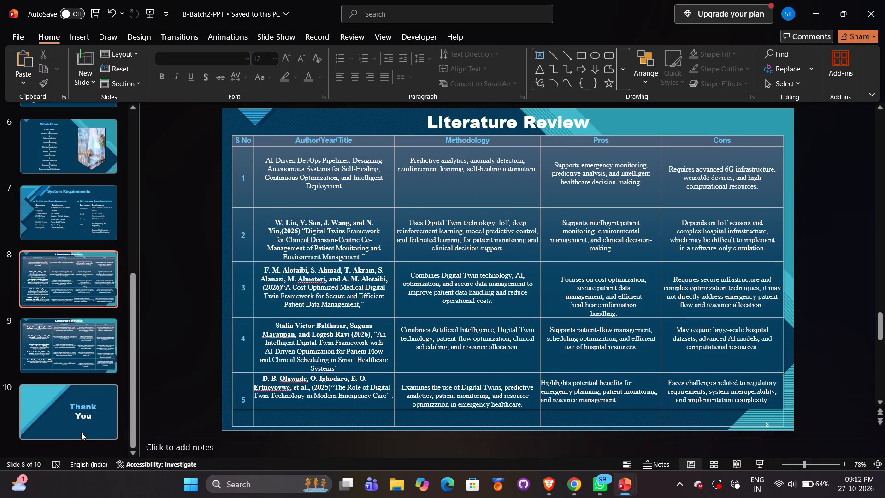
pyautogui.click(68, 419)
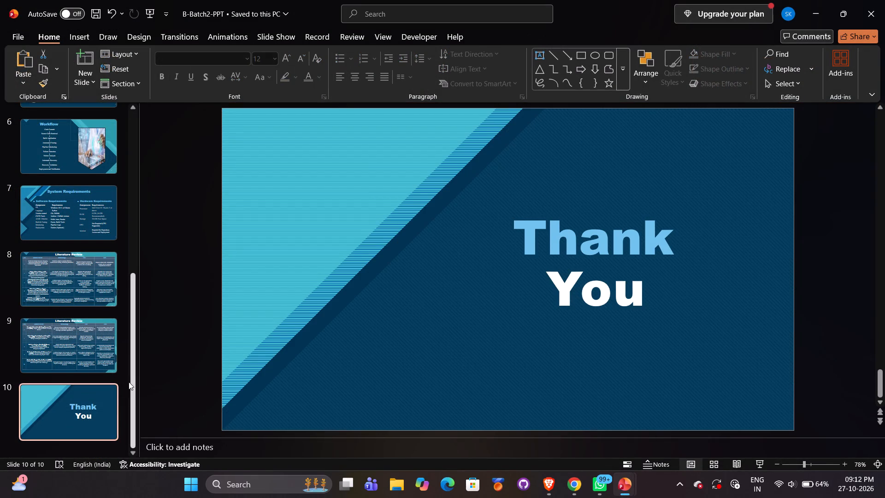
pyautogui.moveTo(133, 382); pyautogui.dragTo(140, 167)
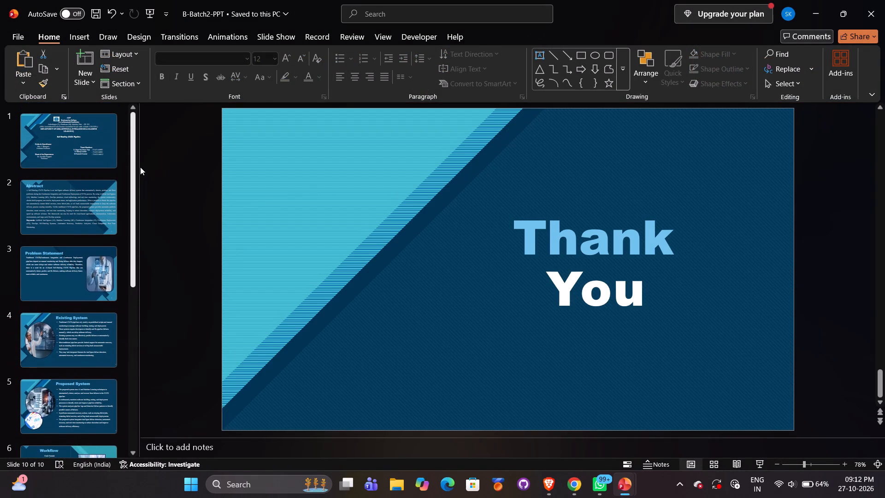
pyautogui.moveTo(140, 167); pyautogui.dragTo(140, 151)
pyautogui.click(79, 145)
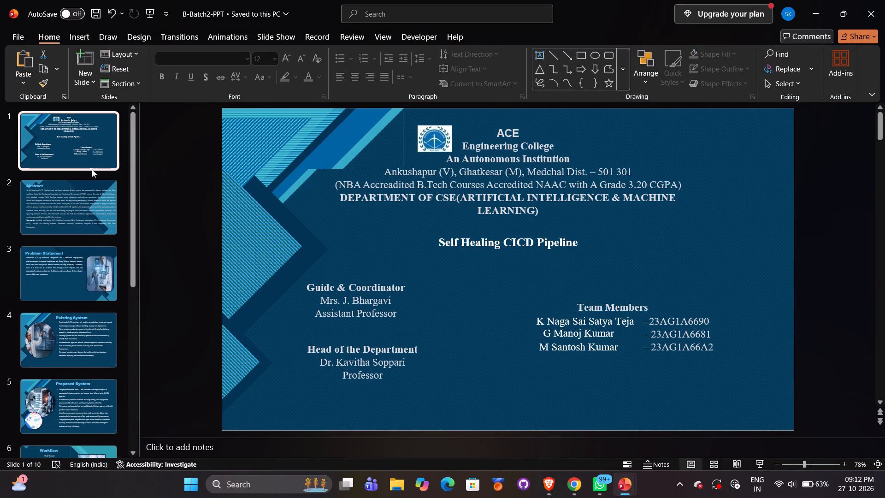
pyautogui.click(383, 145)
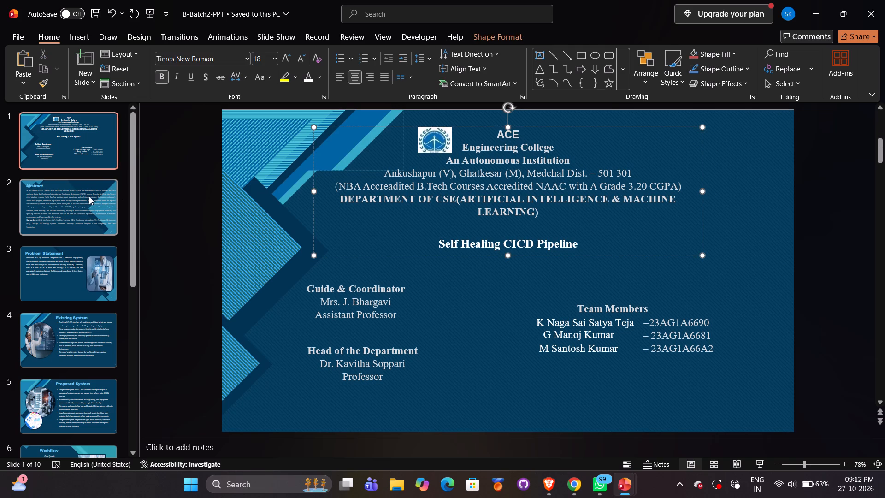
pyautogui.click(87, 197)
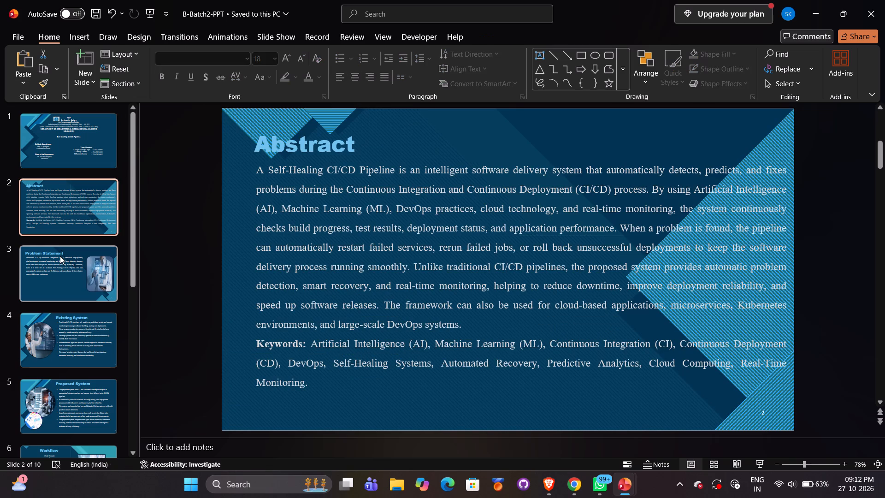
pyautogui.click(60, 256)
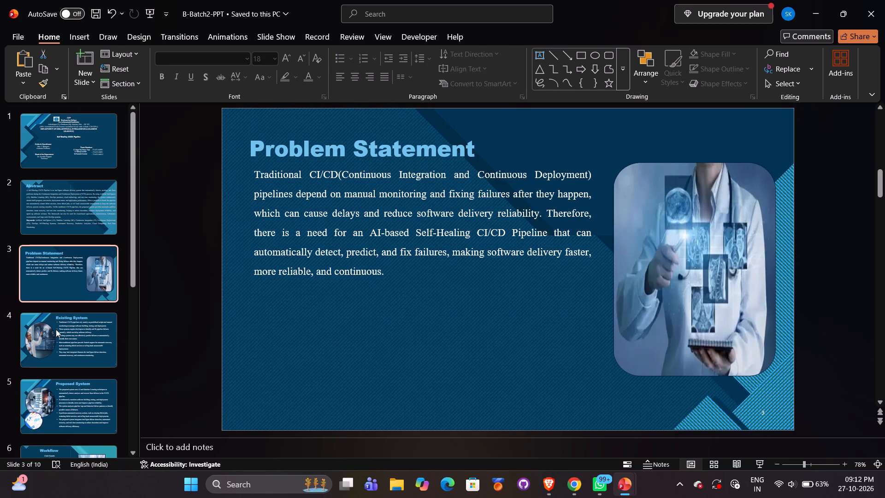
pyautogui.click(56, 330)
pyautogui.click(67, 408)
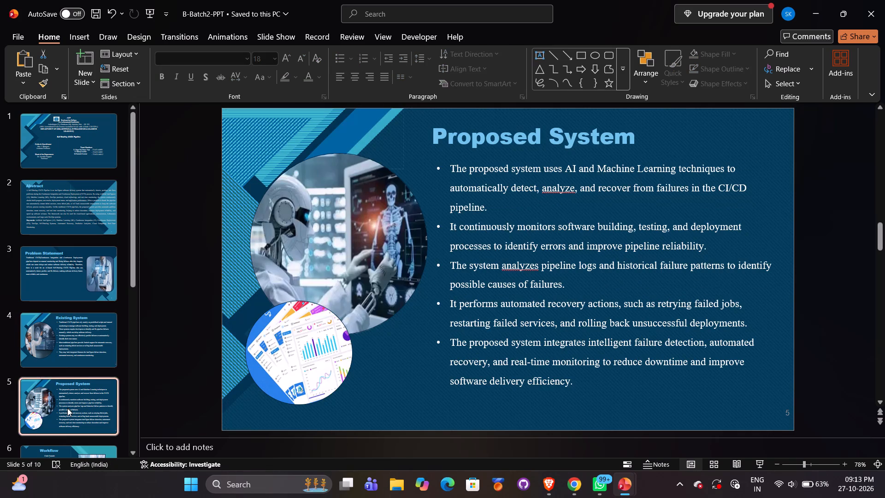
pyautogui.moveTo(132, 283); pyautogui.dragTo(131, 370)
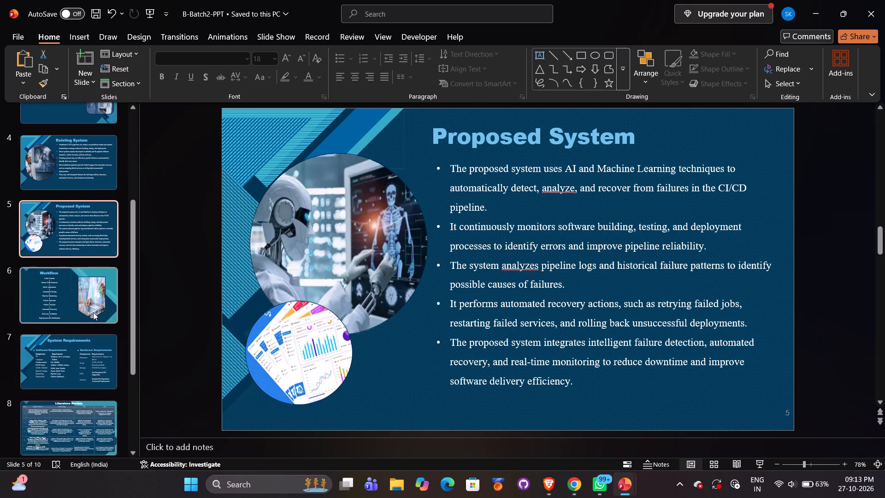
pyautogui.click(93, 312)
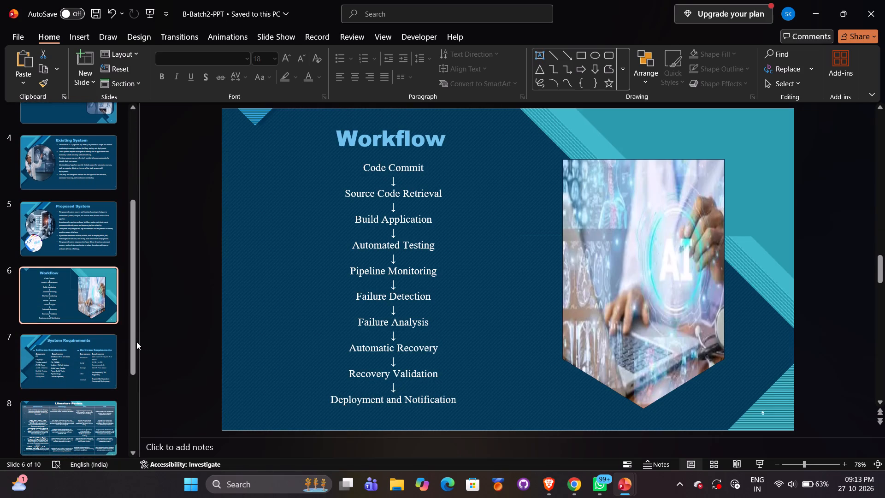
pyautogui.moveTo(134, 344); pyautogui.dragTo(126, 368)
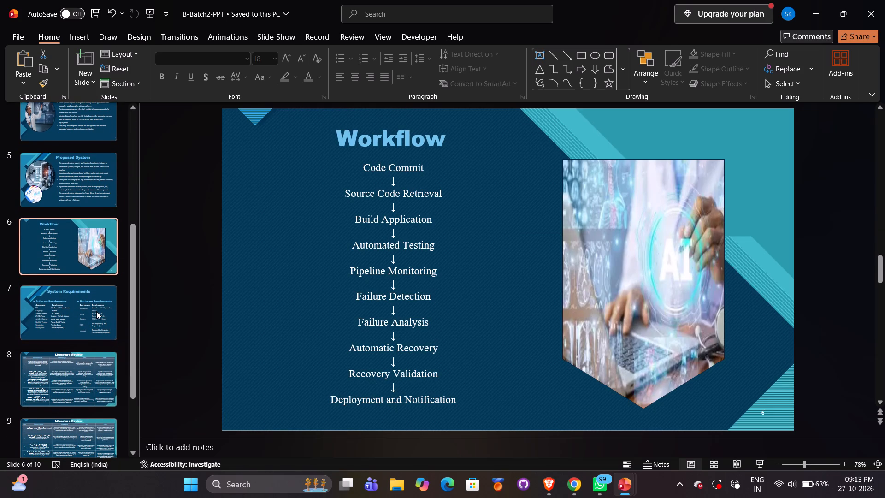
pyautogui.click(96, 311)
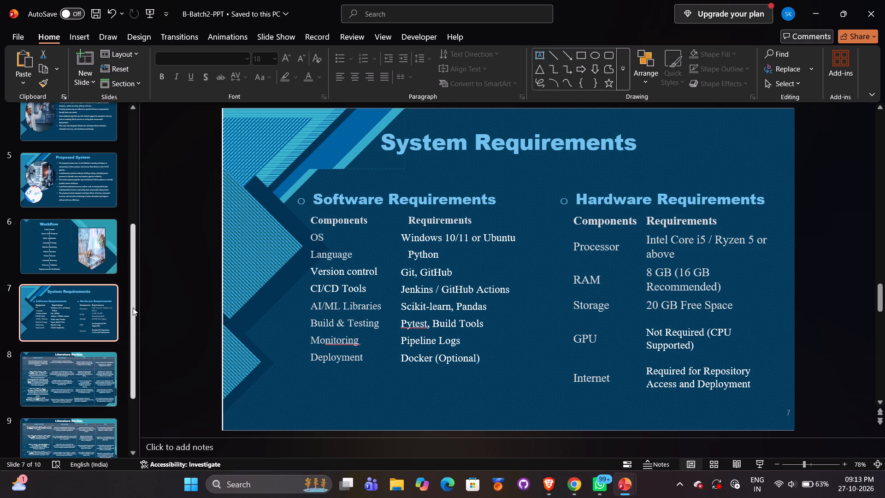
pyautogui.moveTo(133, 308); pyautogui.dragTo(128, 351)
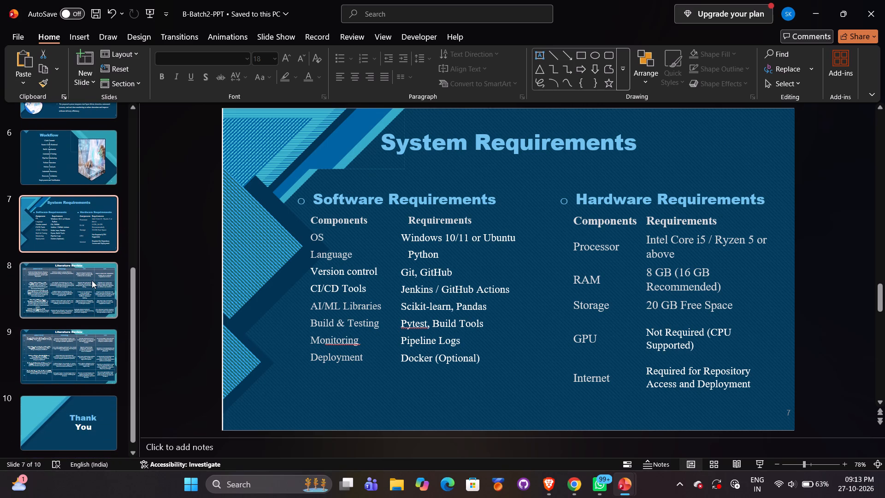
pyautogui.click(92, 280)
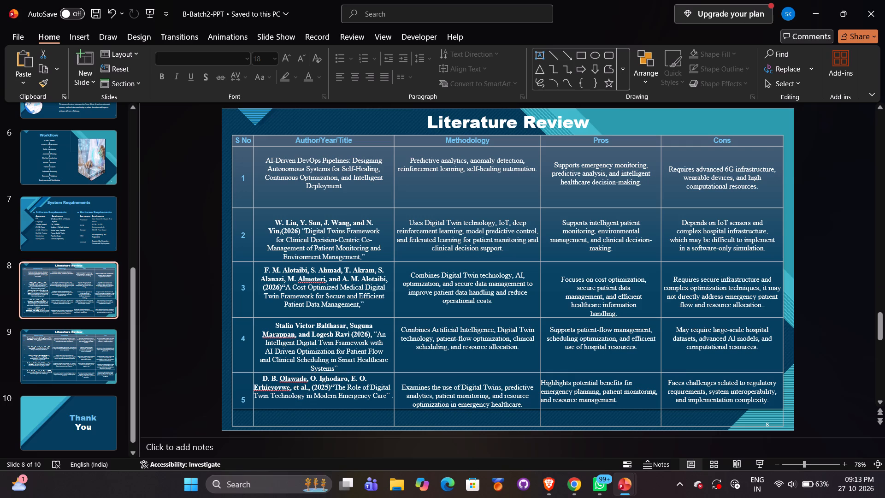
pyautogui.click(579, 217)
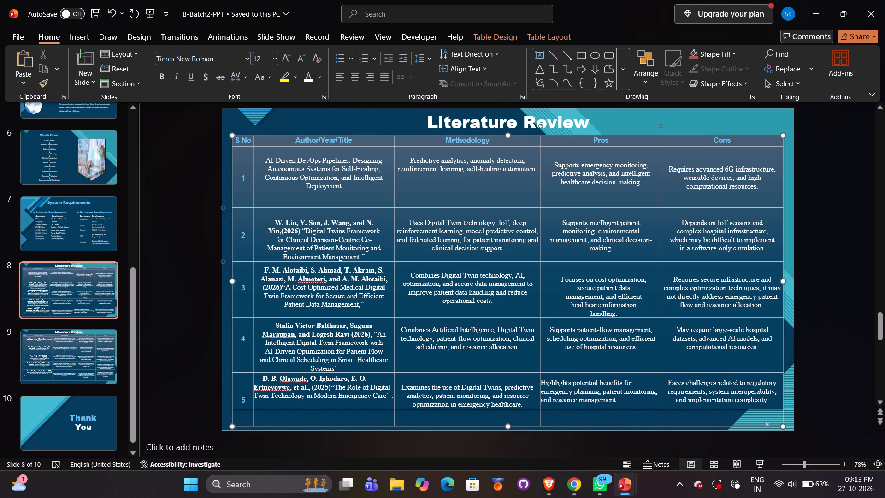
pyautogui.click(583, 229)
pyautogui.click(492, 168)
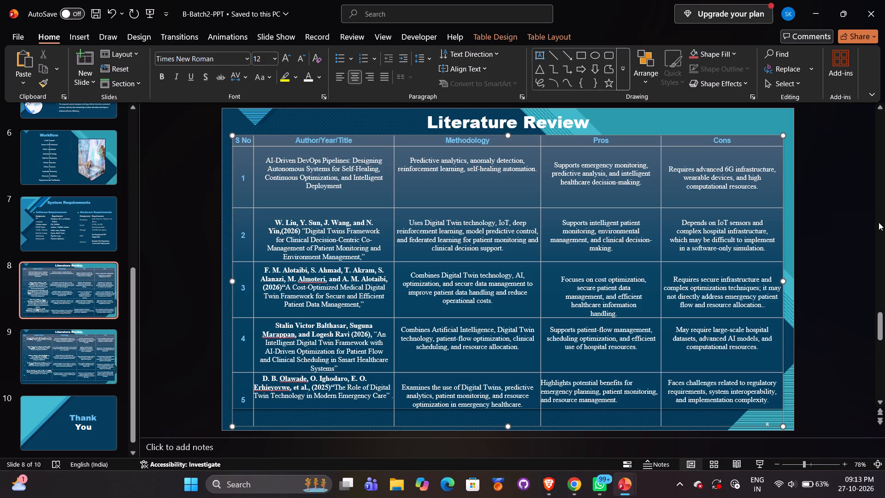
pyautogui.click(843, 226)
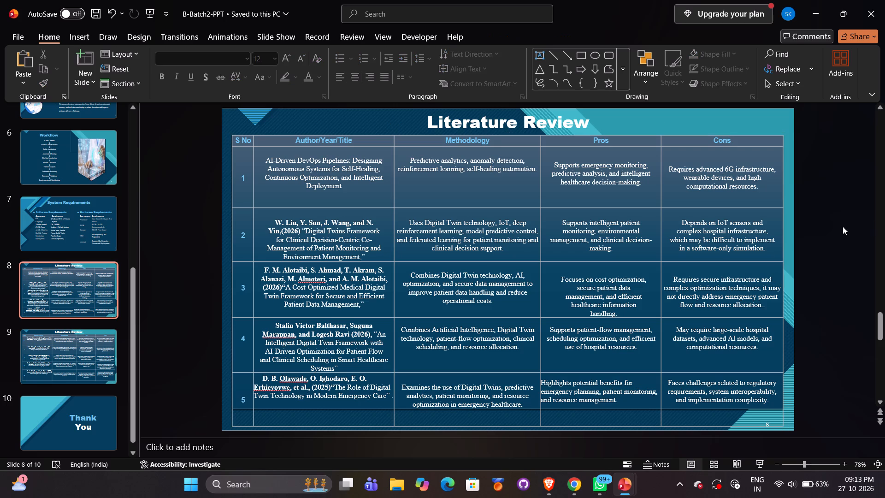
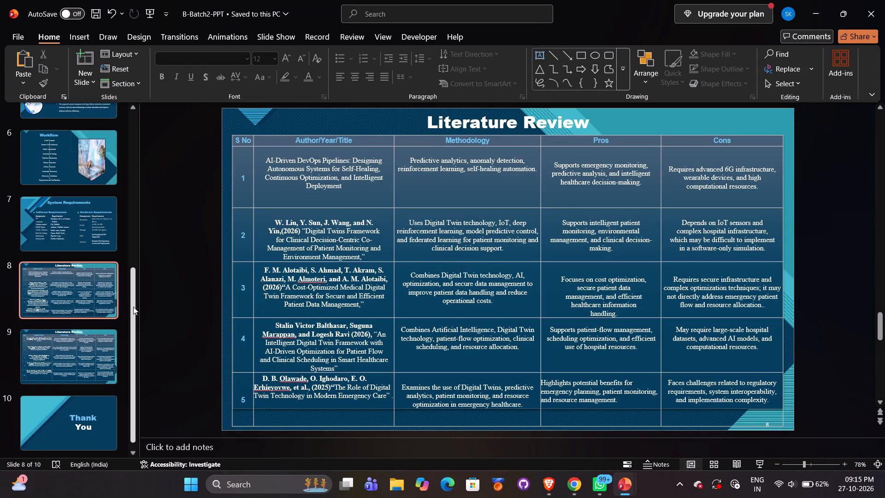
# Examine the first Literature Review table, checking the Methodology and Pros entries of its first two papers.
pyautogui.moveTo(134, 307); pyautogui.dragTo(139, 130)
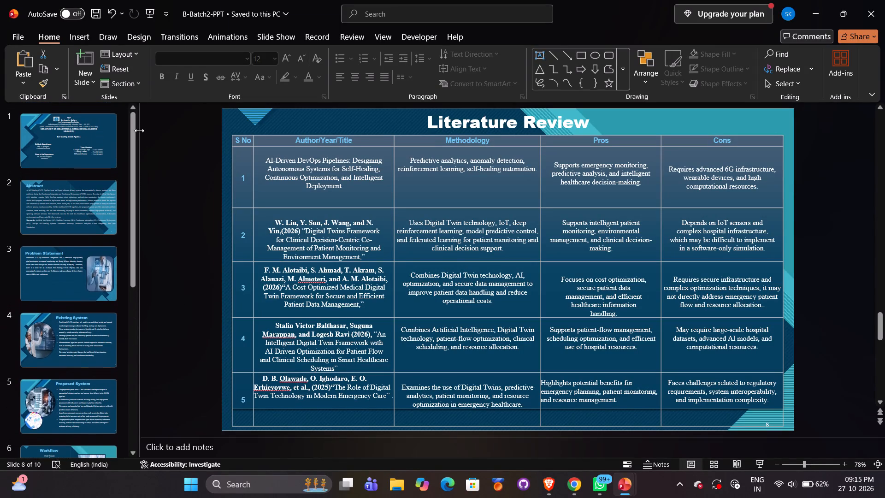
pyautogui.moveTo(131, 138); pyautogui.dragTo(132, 319)
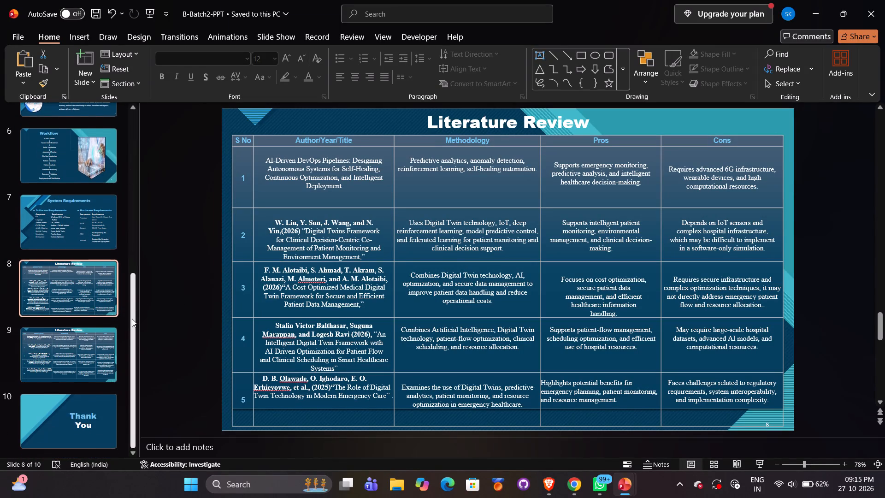
pyautogui.moveTo(132, 319); pyautogui.dragTo(132, 322)
pyautogui.click(277, 300)
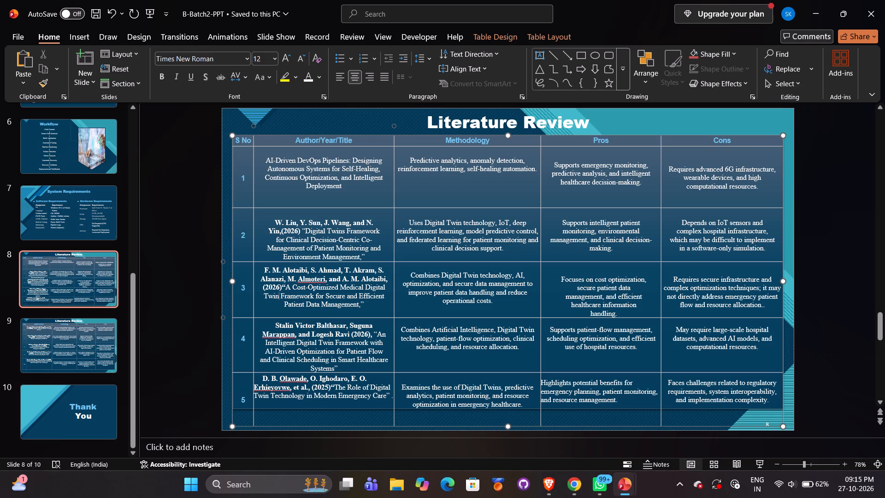
pyautogui.click(516, 186)
pyautogui.click(511, 169)
pyautogui.click(820, 200)
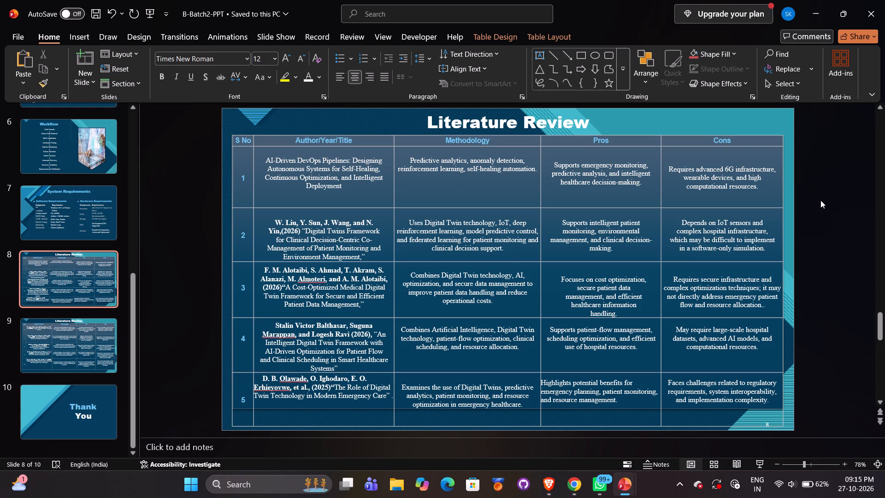
pyautogui.click(446, 185)
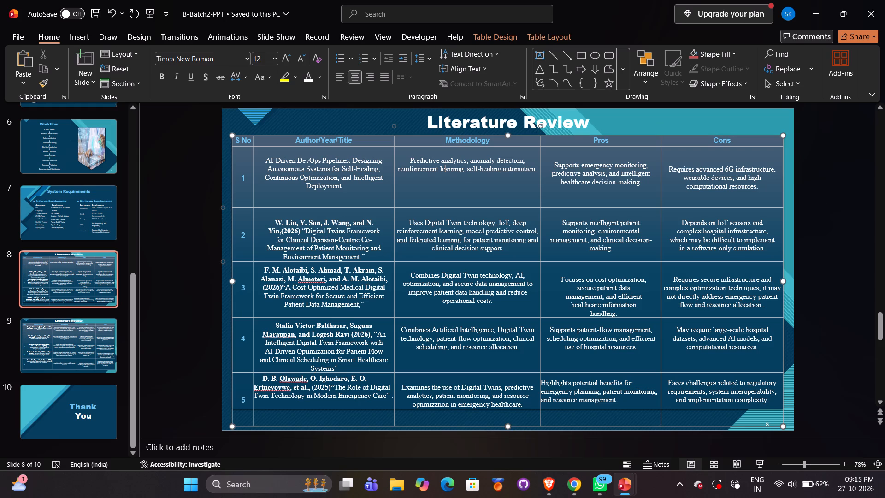
pyautogui.click(450, 235)
pyautogui.click(407, 221)
pyautogui.click(614, 163)
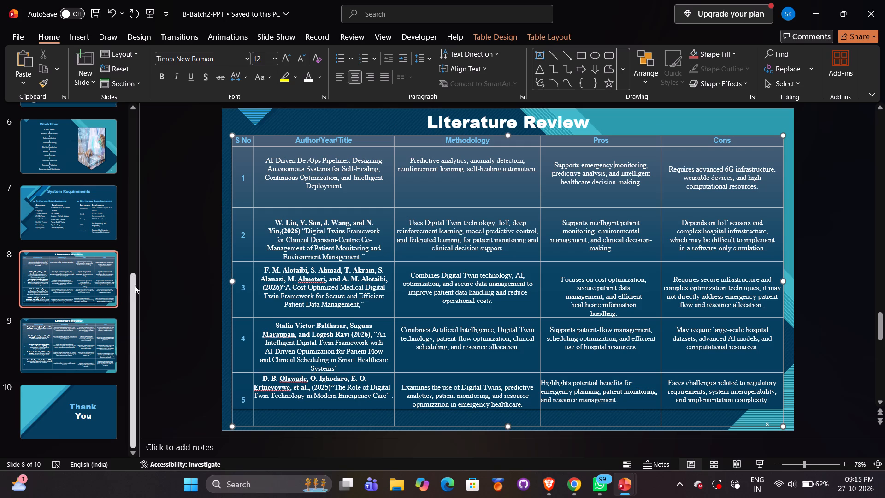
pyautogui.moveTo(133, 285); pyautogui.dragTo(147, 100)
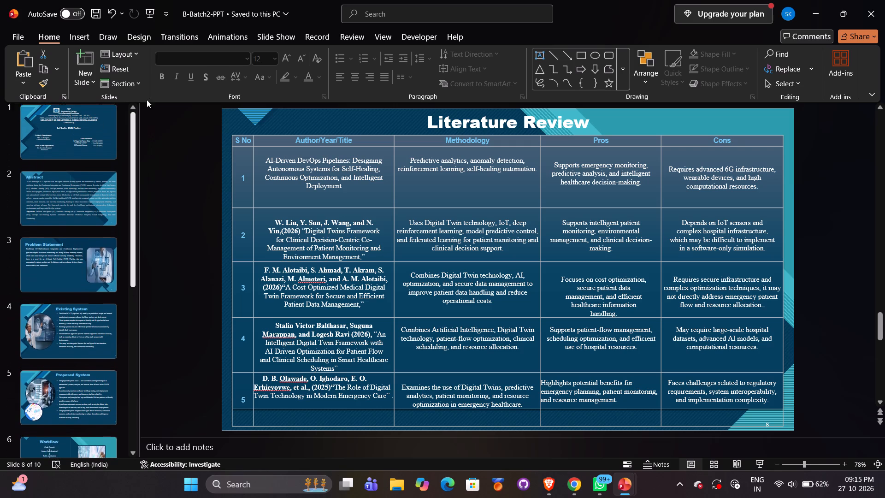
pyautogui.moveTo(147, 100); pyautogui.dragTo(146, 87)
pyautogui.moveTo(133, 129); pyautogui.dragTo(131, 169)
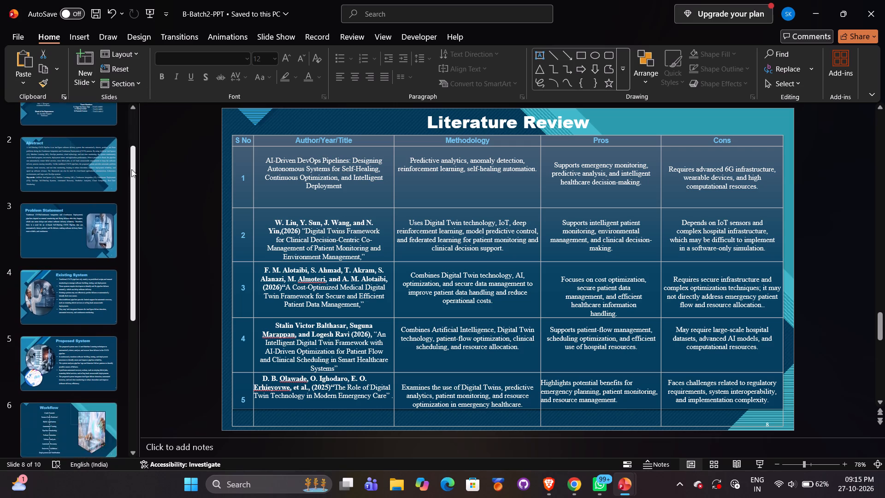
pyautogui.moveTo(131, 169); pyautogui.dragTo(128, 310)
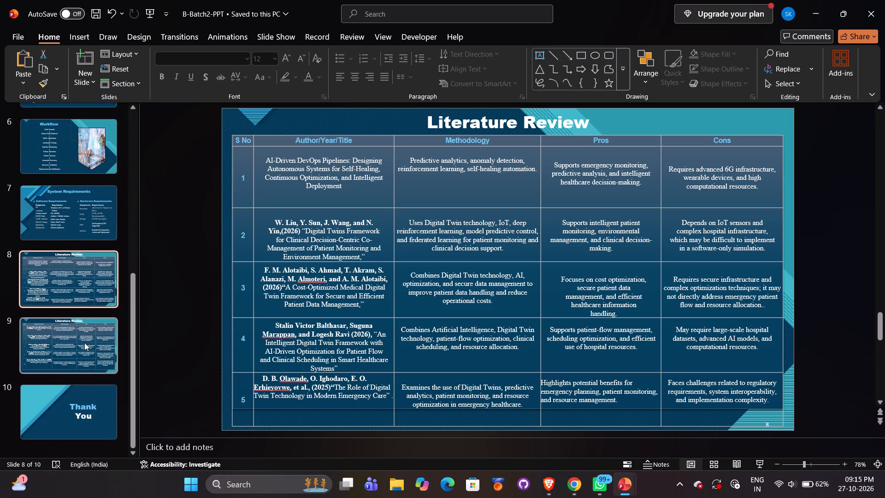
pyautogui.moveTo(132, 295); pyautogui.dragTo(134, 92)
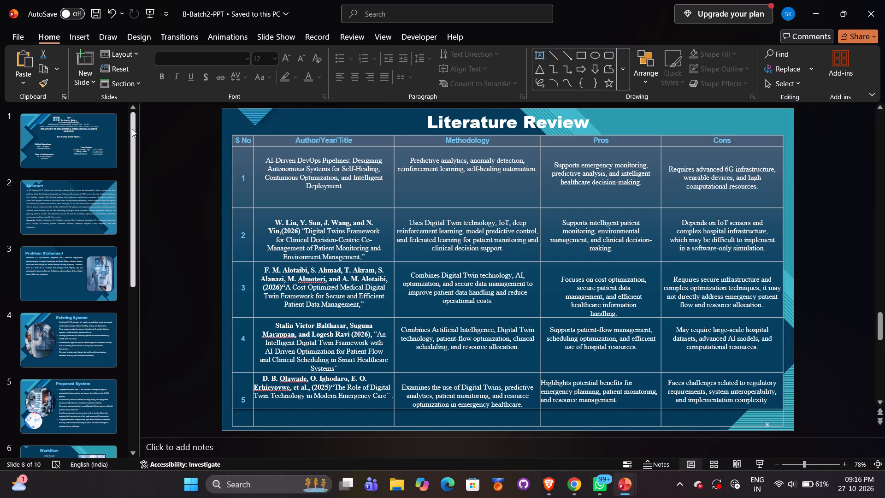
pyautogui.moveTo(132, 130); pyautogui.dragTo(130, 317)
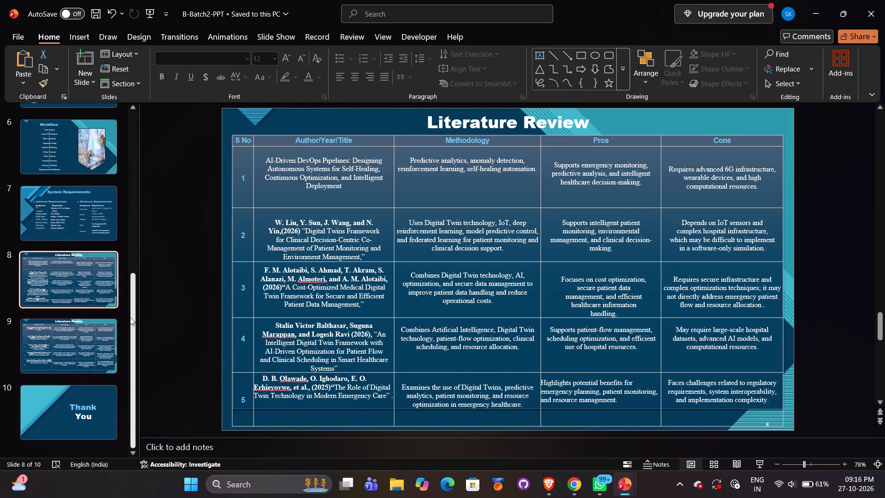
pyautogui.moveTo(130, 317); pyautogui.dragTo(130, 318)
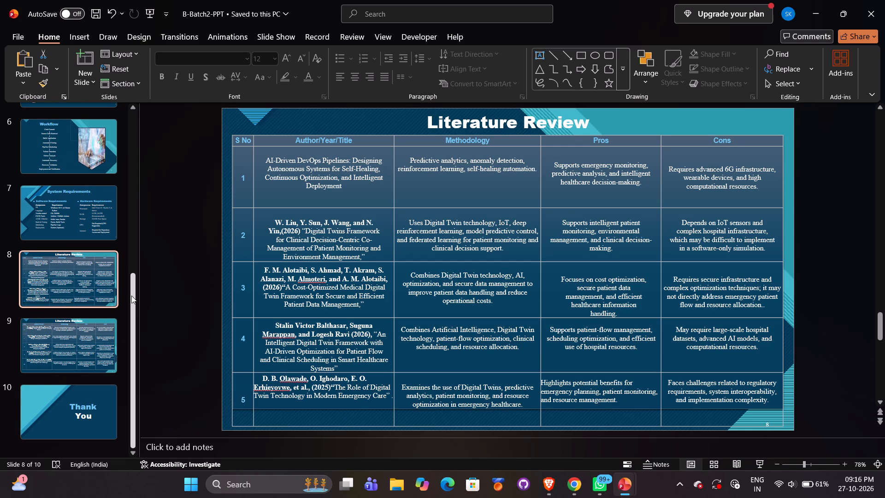
# Review the title, Abstract, Existing System and Proposed System slides, ending at the first Literature Review slide.
pyautogui.moveTo(131, 296); pyautogui.dragTo(132, 119)
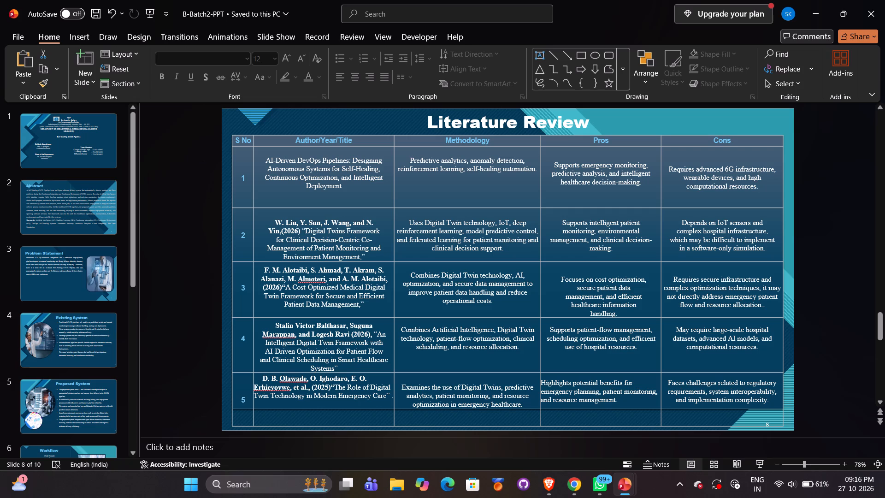
pyautogui.click(83, 135)
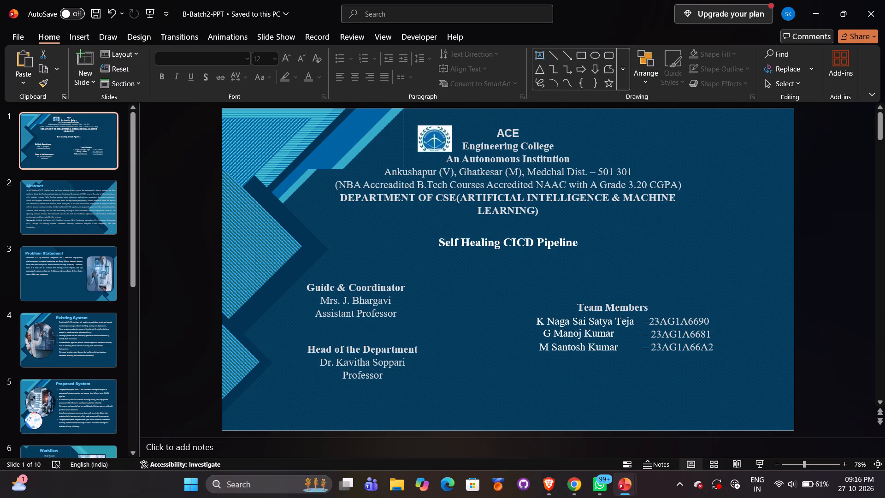
pyautogui.click(420, 134)
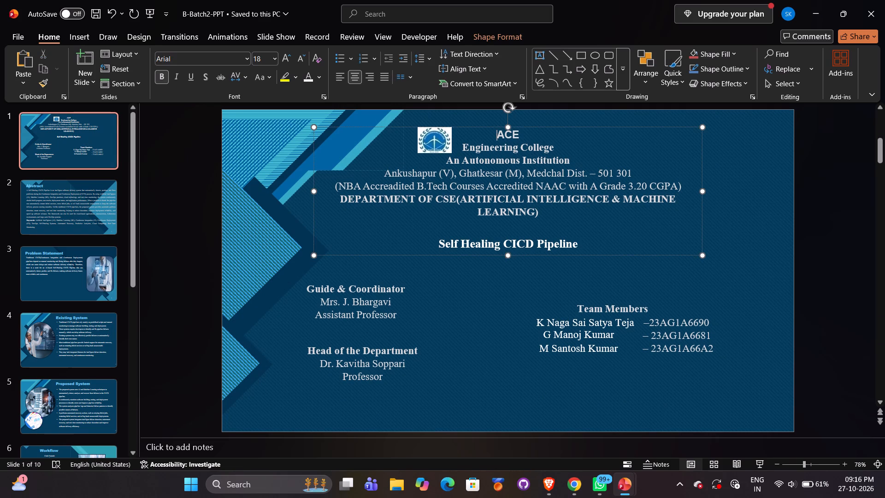
pyautogui.click(56, 205)
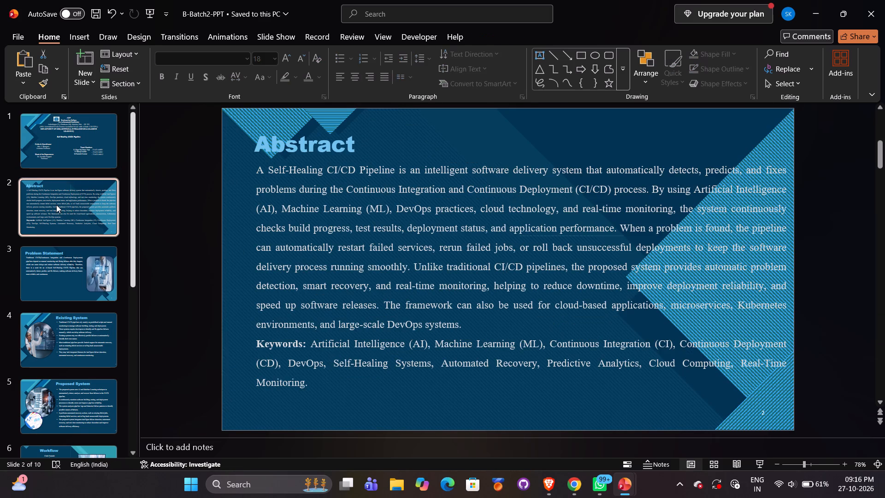
pyautogui.click(57, 333)
pyautogui.click(65, 393)
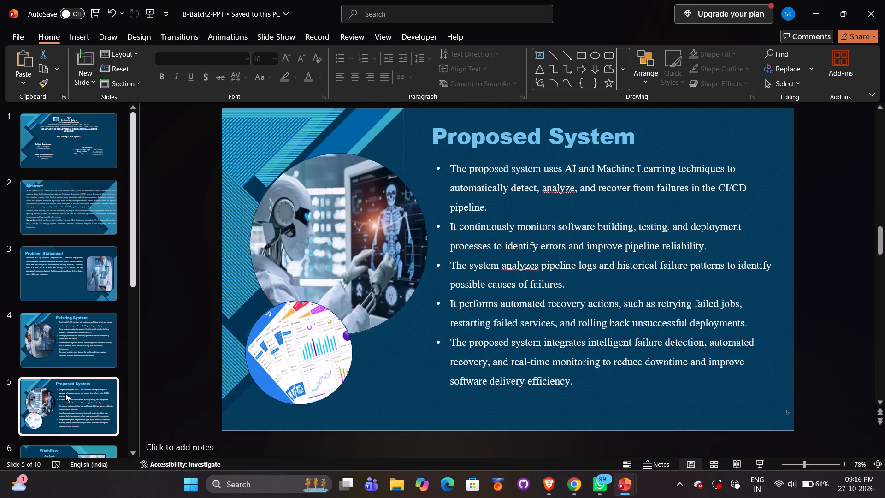
pyautogui.moveTo(133, 280); pyautogui.dragTo(132, 310)
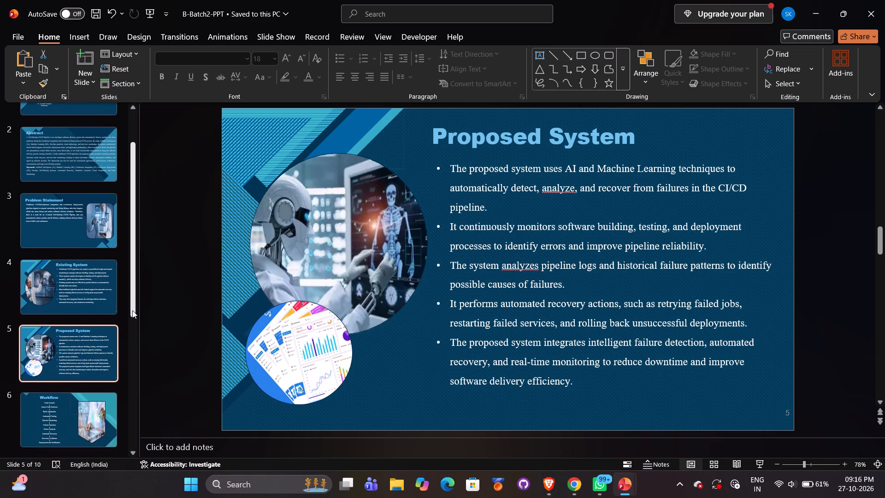
pyautogui.moveTo(132, 310); pyautogui.dragTo(132, 350)
pyautogui.moveTo(132, 326); pyautogui.dragTo(132, 334)
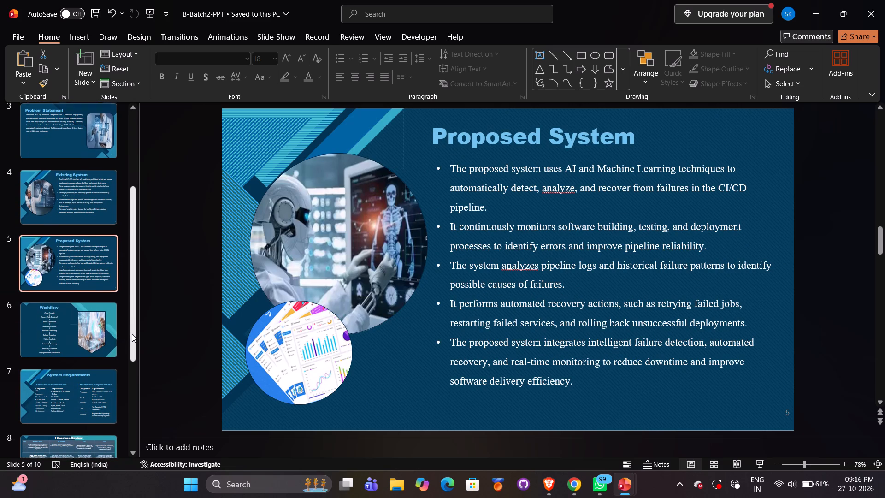
pyautogui.moveTo(132, 334); pyautogui.dragTo(129, 402)
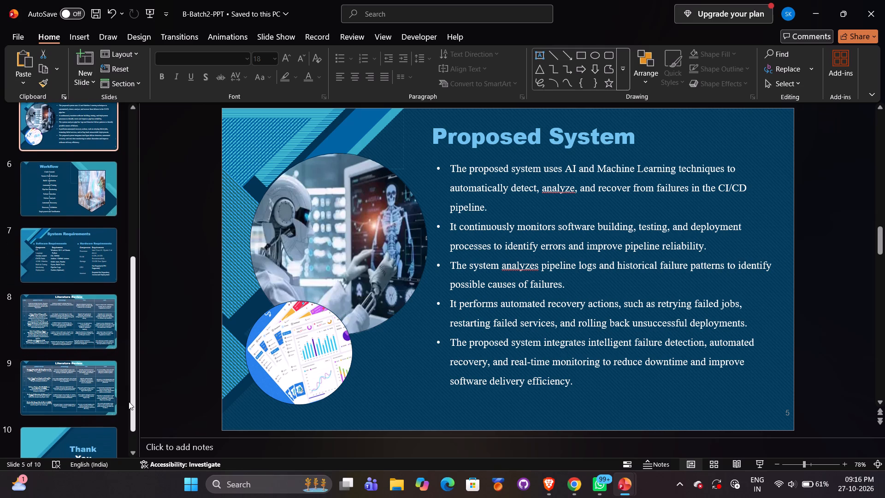
pyautogui.moveTo(129, 402); pyautogui.dragTo(130, 421)
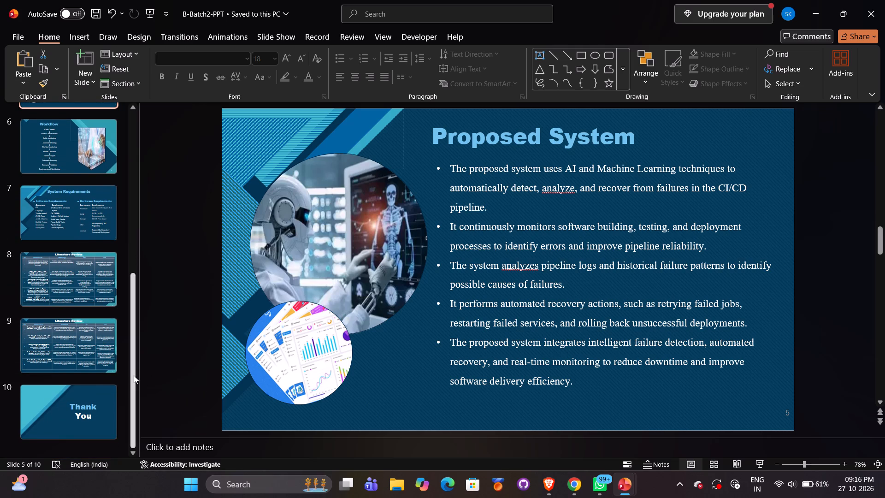
pyautogui.moveTo(134, 375); pyautogui.dragTo(133, 368)
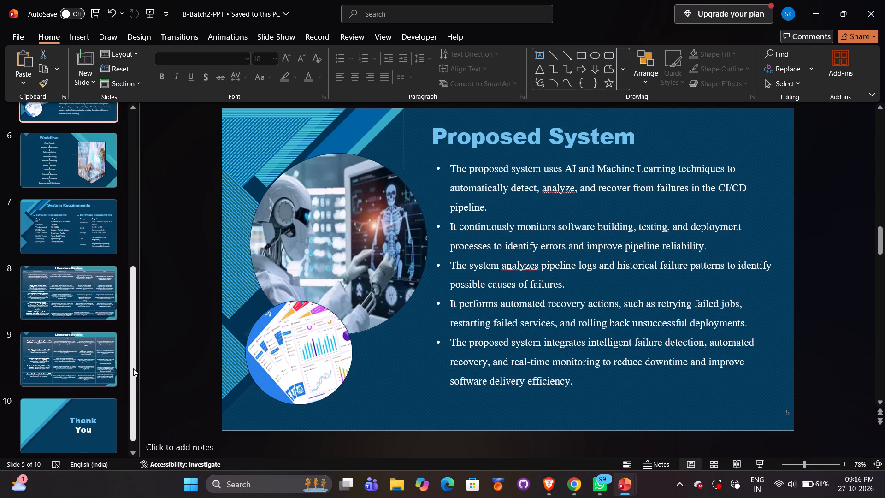
pyautogui.moveTo(133, 368); pyautogui.dragTo(134, 368)
pyautogui.moveTo(134, 368); pyautogui.dragTo(135, 350)
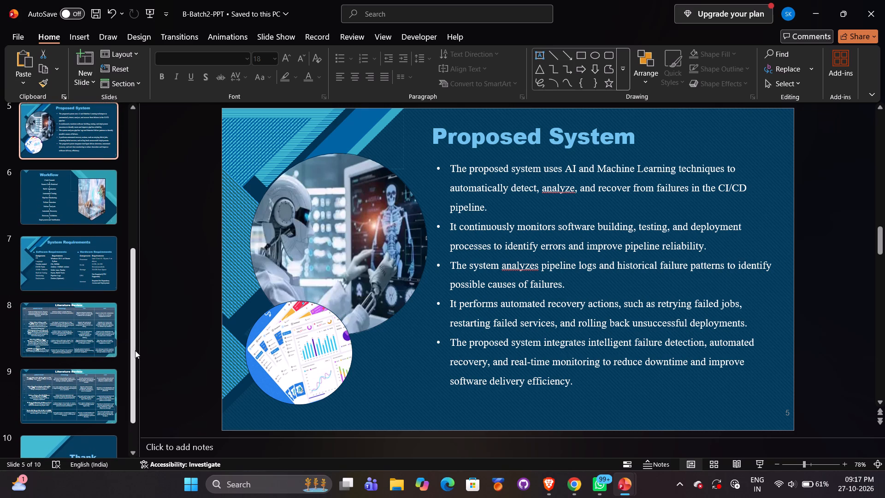
pyautogui.click(82, 314)
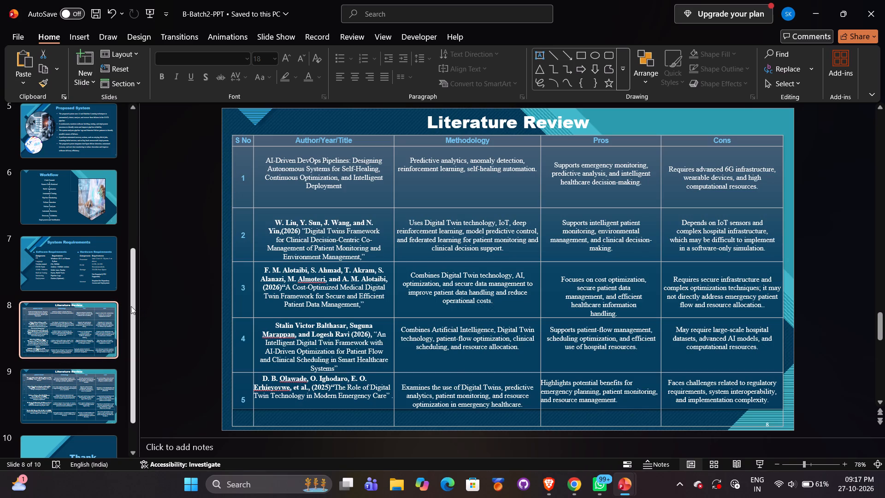
# Recheck the title slide and return to the first Literature Review slide.
pyautogui.moveTo(131, 306); pyautogui.dragTo(132, 188)
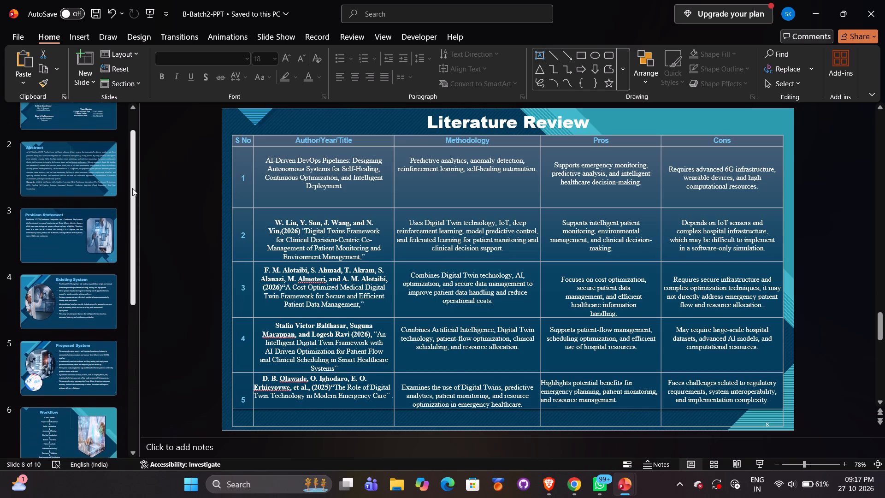
pyautogui.moveTo(132, 188); pyautogui.dragTo(137, 411)
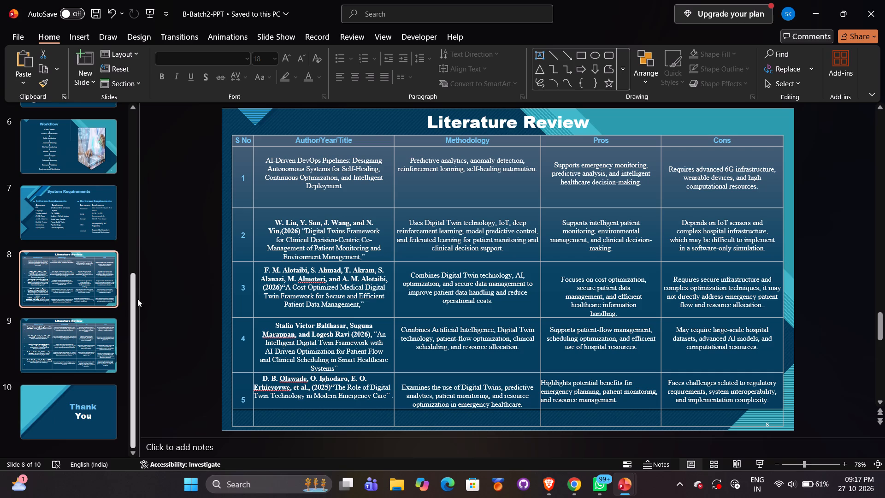
pyautogui.moveTo(132, 300); pyautogui.dragTo(131, 280)
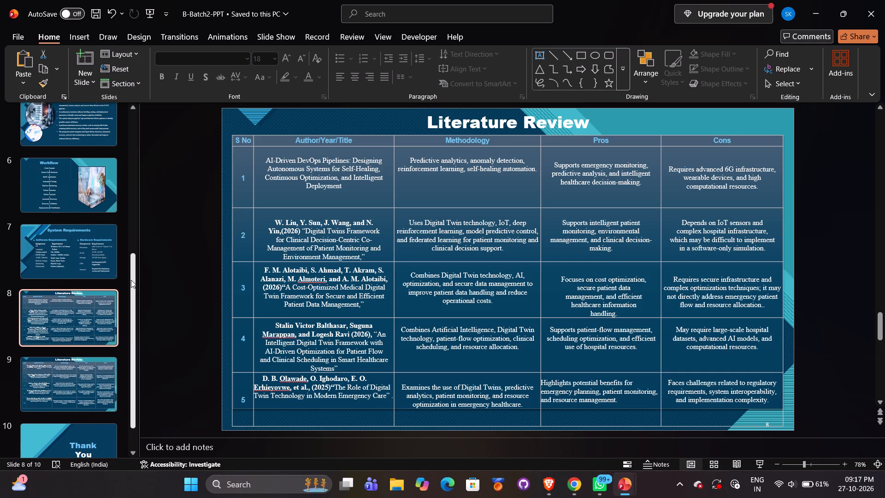
pyautogui.moveTo(131, 280); pyautogui.dragTo(130, 250)
pyautogui.moveTo(130, 250); pyautogui.dragTo(130, 110)
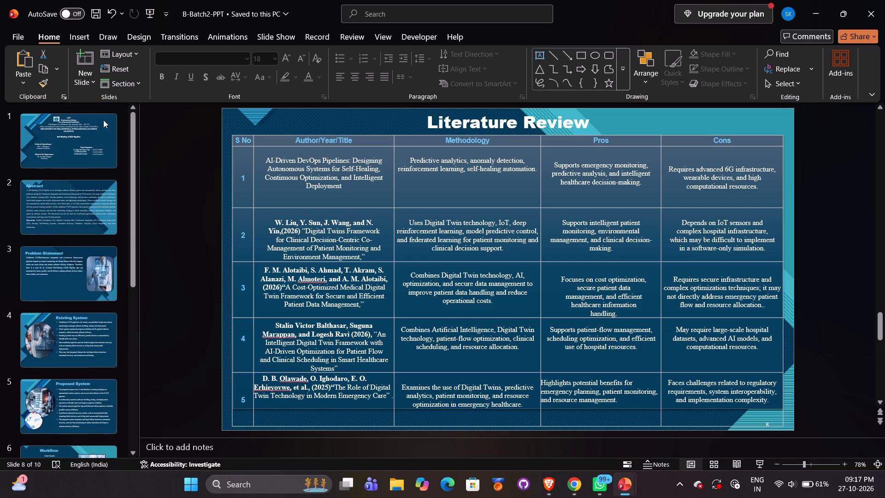
pyautogui.click(73, 149)
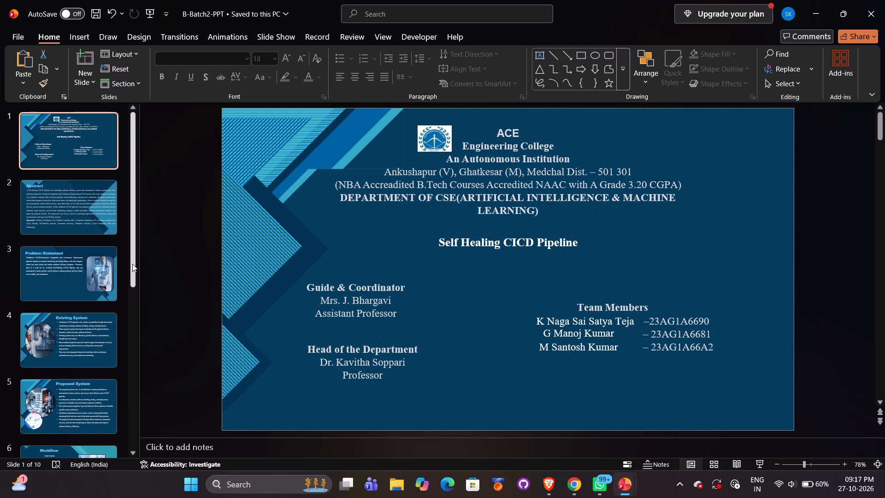
pyautogui.moveTo(132, 264); pyautogui.dragTo(121, 433)
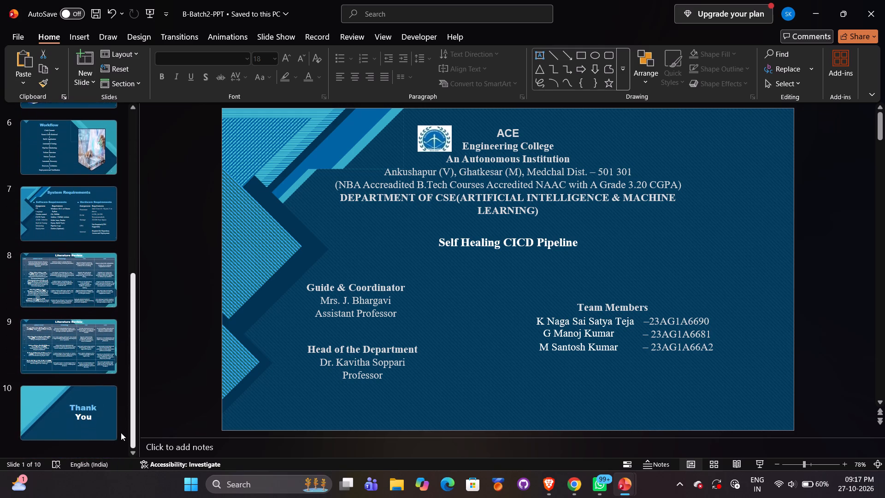
pyautogui.moveTo(121, 433); pyautogui.dragTo(120, 444)
pyautogui.click(82, 266)
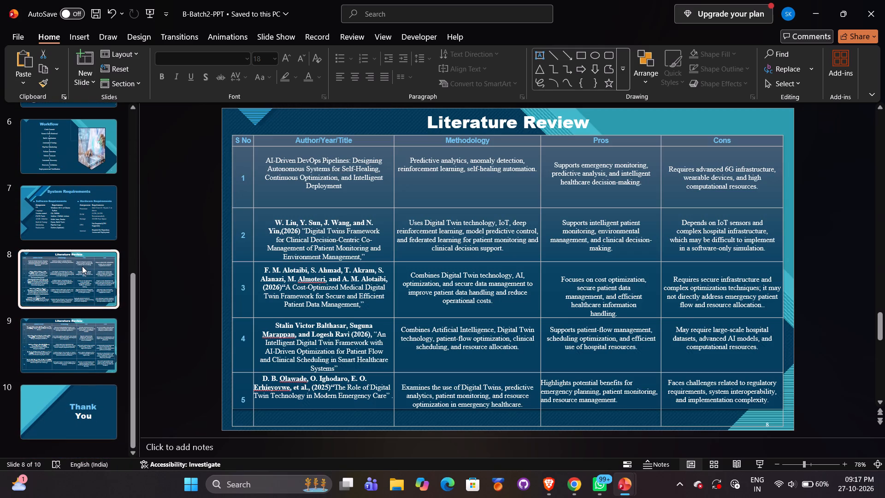
# Examine the third paper's Author/Year/Title entry in the first Literature Review table.
pyautogui.moveTo(133, 309); pyautogui.dragTo(133, 258)
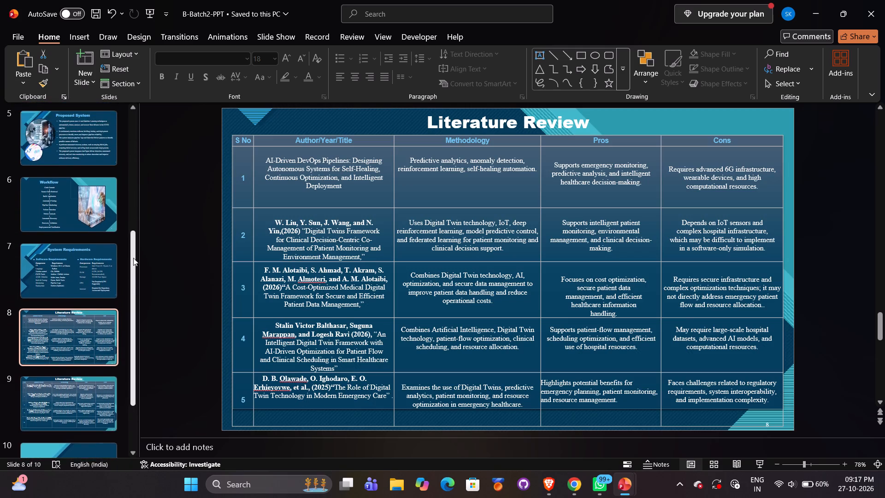
pyautogui.moveTo(133, 258); pyautogui.dragTo(138, 207)
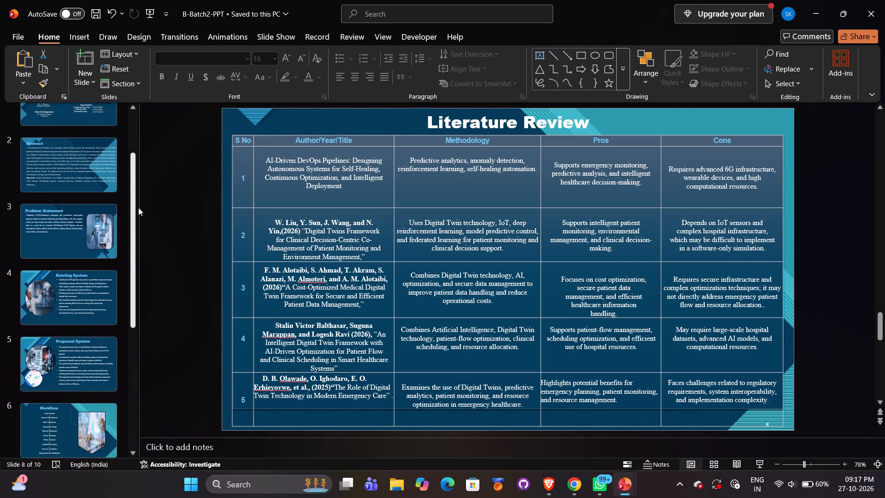
pyautogui.moveTo(138, 207); pyautogui.dragTo(135, 363)
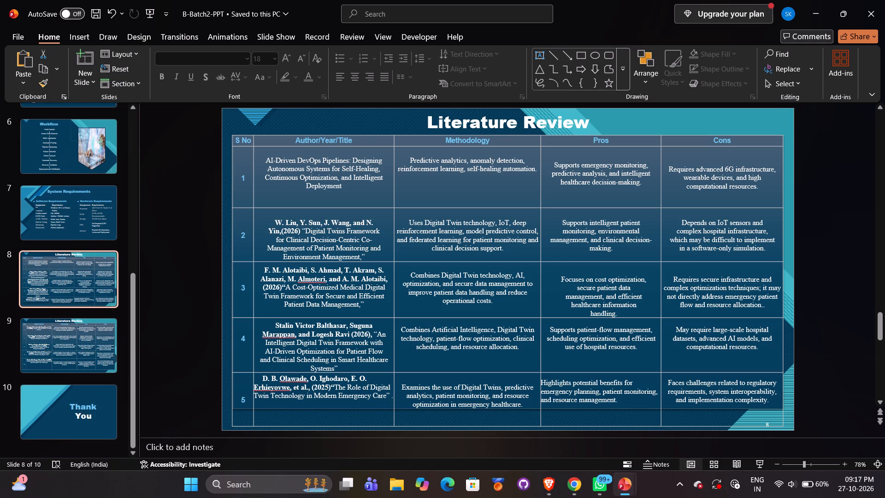
pyautogui.click(289, 286)
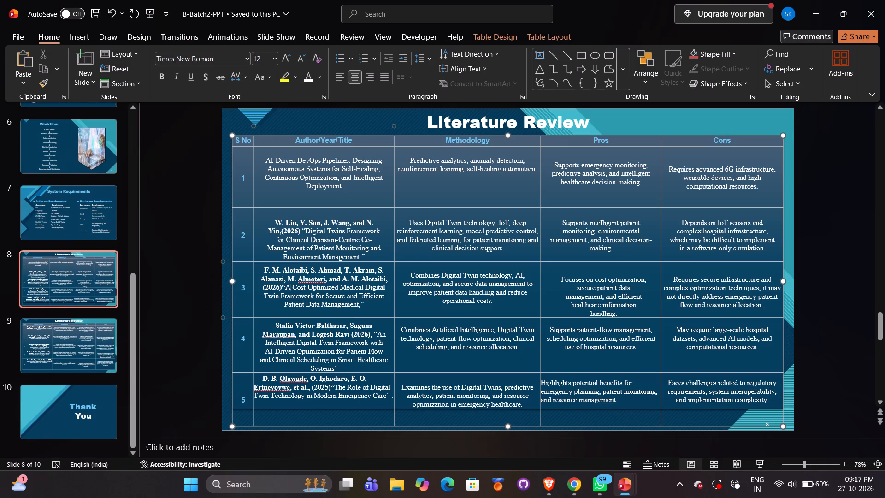
pyautogui.moveTo(364, 302); pyautogui.dragTo(283, 257)
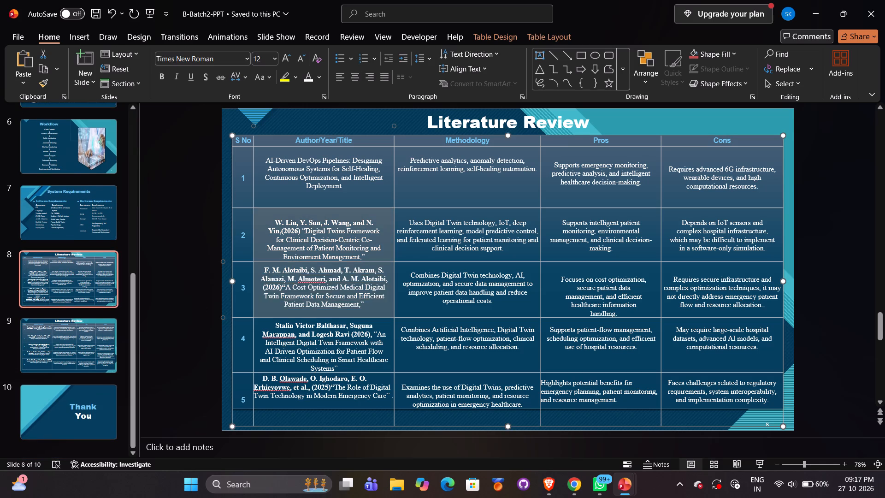
pyautogui.moveTo(283, 257); pyautogui.dragTo(265, 266)
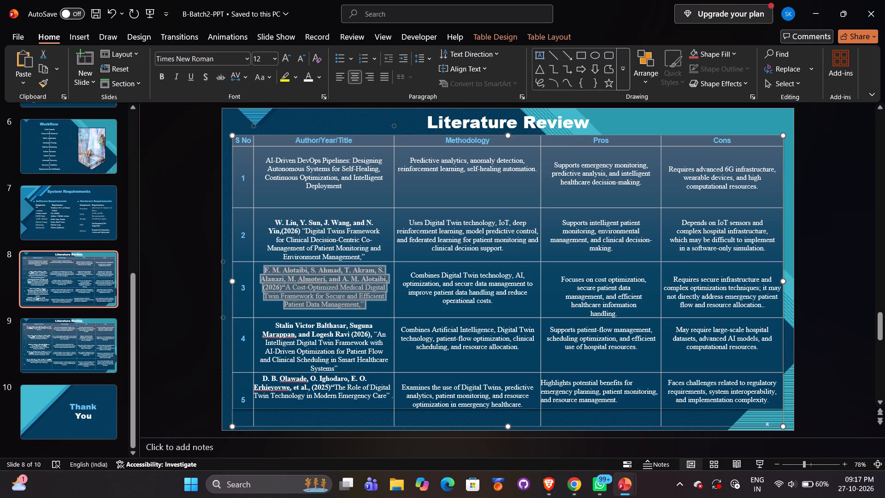
pyautogui.moveTo(265, 266); pyautogui.dragTo(263, 267)
pyautogui.click(263, 267)
pyautogui.moveTo(263, 267); pyautogui.dragTo(299, 283)
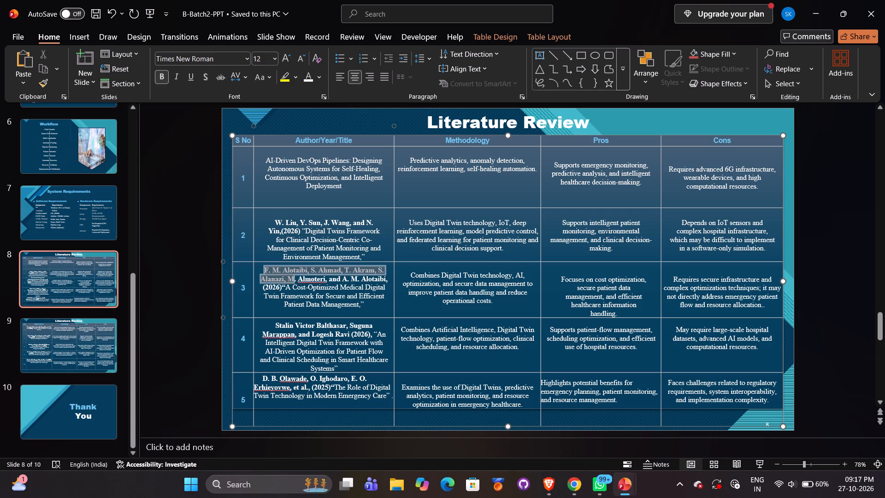
pyautogui.moveTo(299, 283); pyautogui.dragTo(366, 303)
pyautogui.click(366, 303)
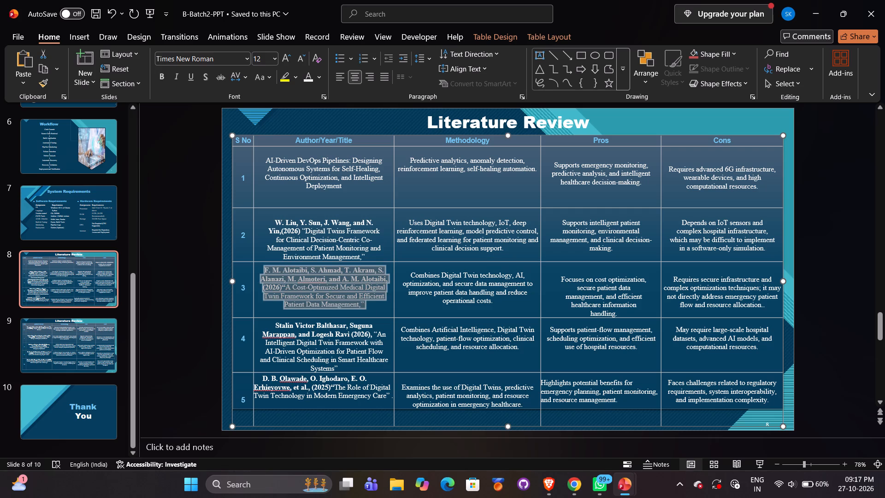
pyautogui.moveTo(366, 303); pyautogui.dragTo(257, 272)
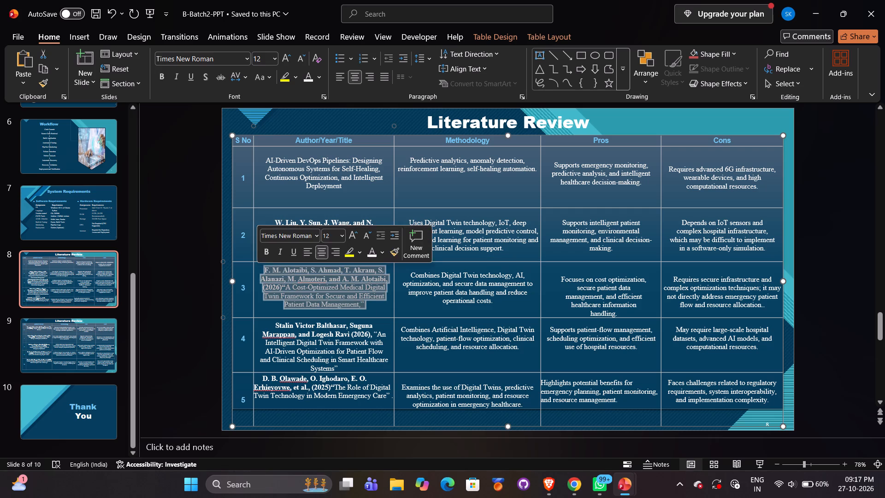
pyautogui.click(257, 272)
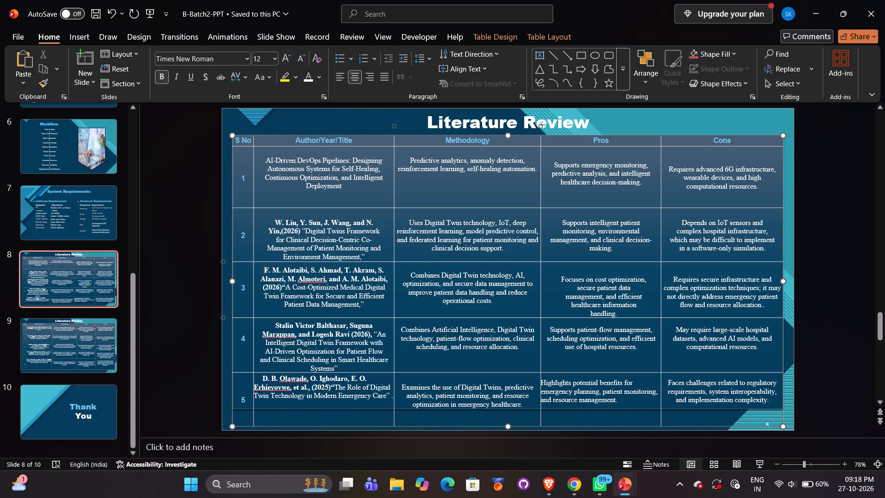
# Examine the third paper's Methodology entry and continue to its Pros entry in the first Literature Review table.
pyautogui.click(406, 274)
pyautogui.moveTo(406, 274); pyautogui.dragTo(489, 302)
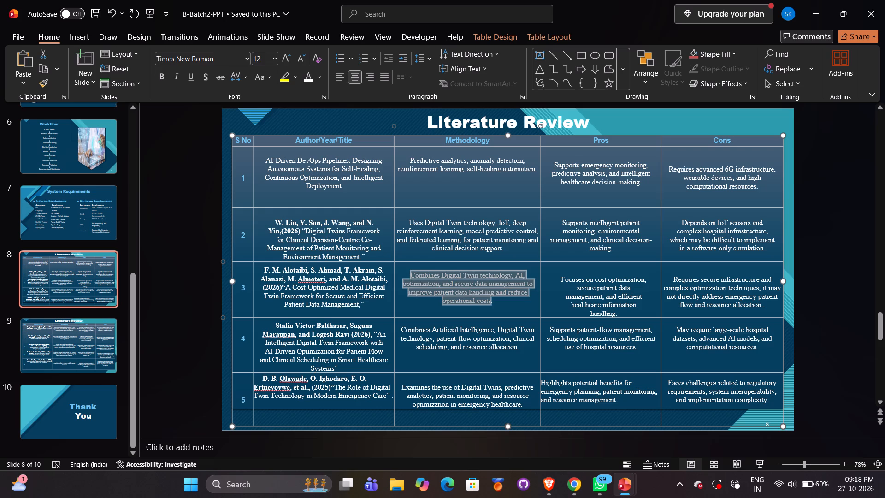
pyautogui.moveTo(489, 302); pyautogui.dragTo(496, 303)
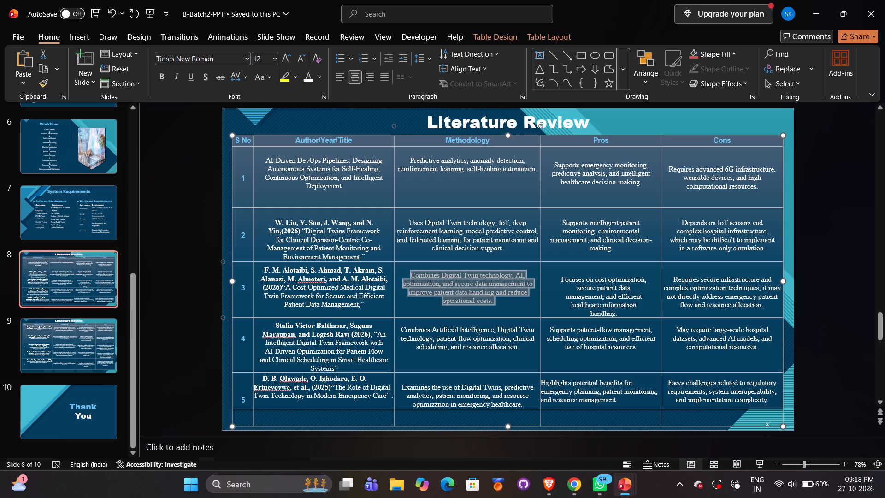
pyautogui.click(496, 303)
pyautogui.moveTo(496, 303); pyautogui.dragTo(423, 280)
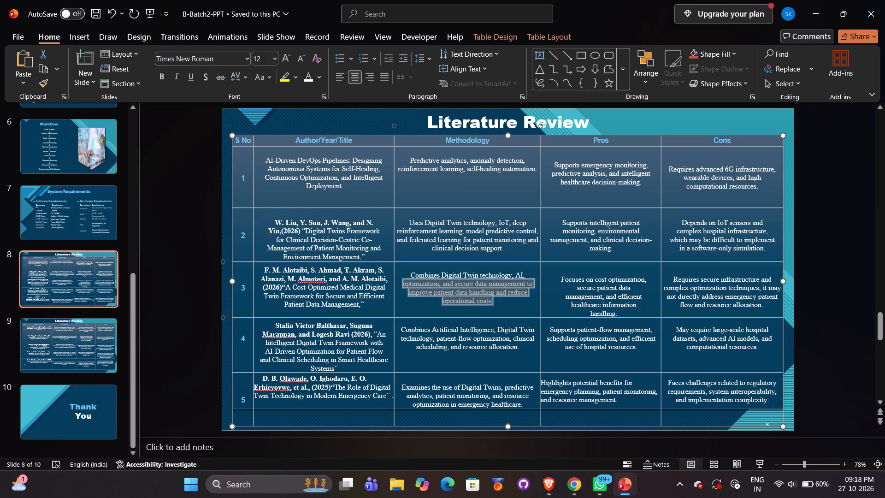
pyautogui.moveTo(423, 280); pyautogui.dragTo(404, 276)
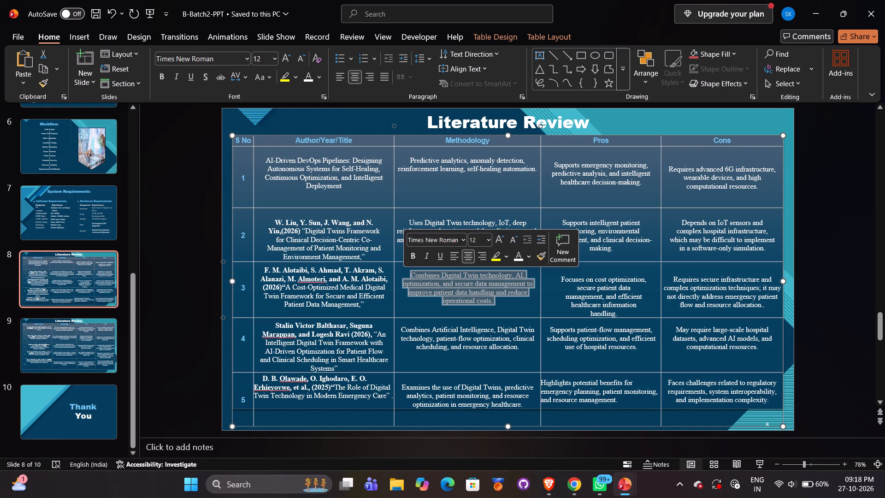
pyautogui.click(413, 283)
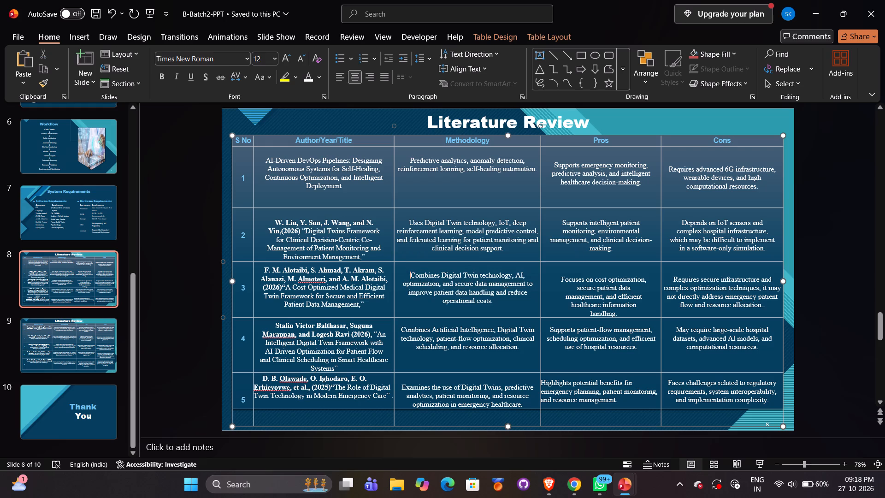
pyautogui.moveTo(408, 275); pyautogui.dragTo(480, 295)
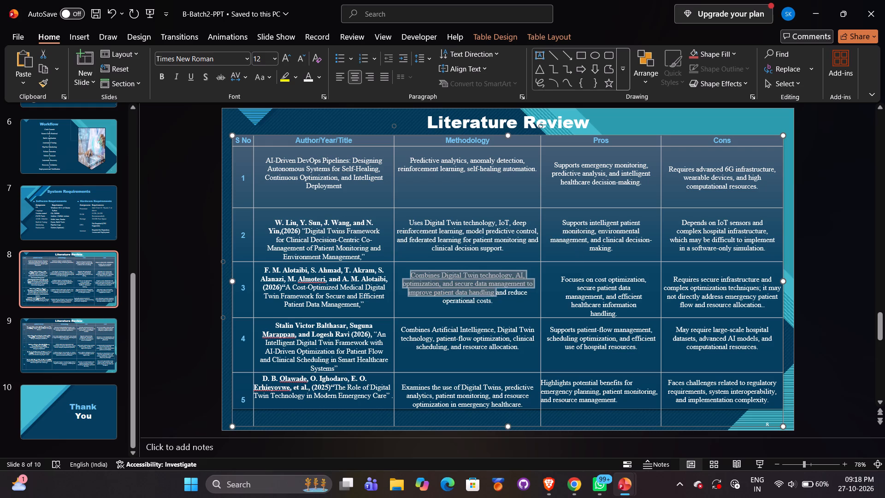
pyautogui.moveTo(480, 295); pyautogui.dragTo(499, 300)
pyautogui.click(499, 300)
pyautogui.moveTo(499, 300); pyautogui.dragTo(451, 282)
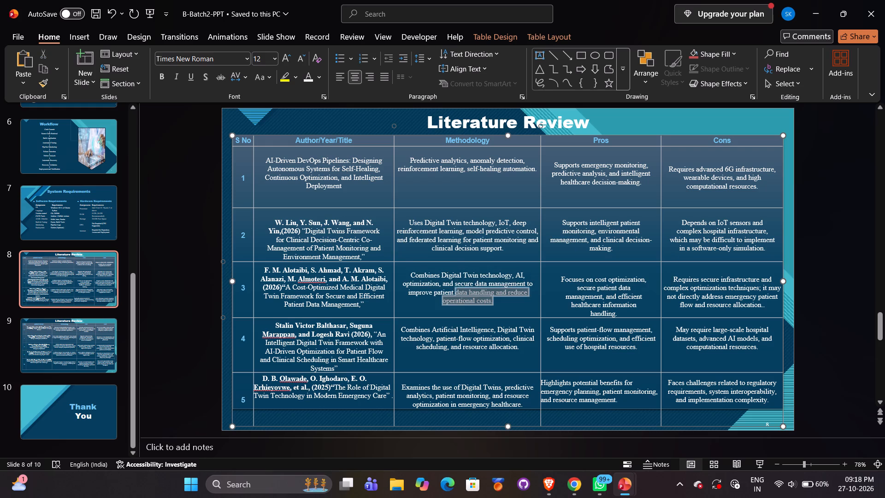
pyautogui.moveTo(451, 282); pyautogui.dragTo(410, 272)
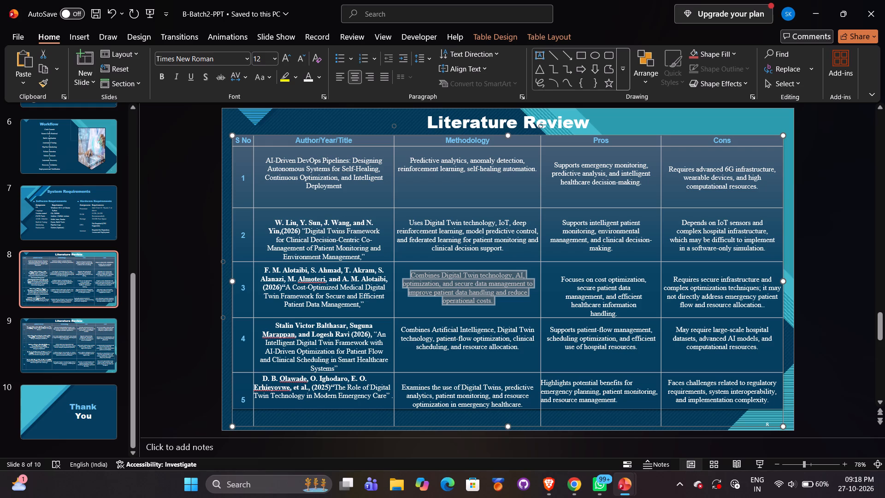
pyautogui.moveTo(410, 272); pyautogui.dragTo(409, 272)
pyautogui.click(409, 272)
pyautogui.moveTo(409, 272); pyautogui.dragTo(497, 301)
pyautogui.click(497, 301)
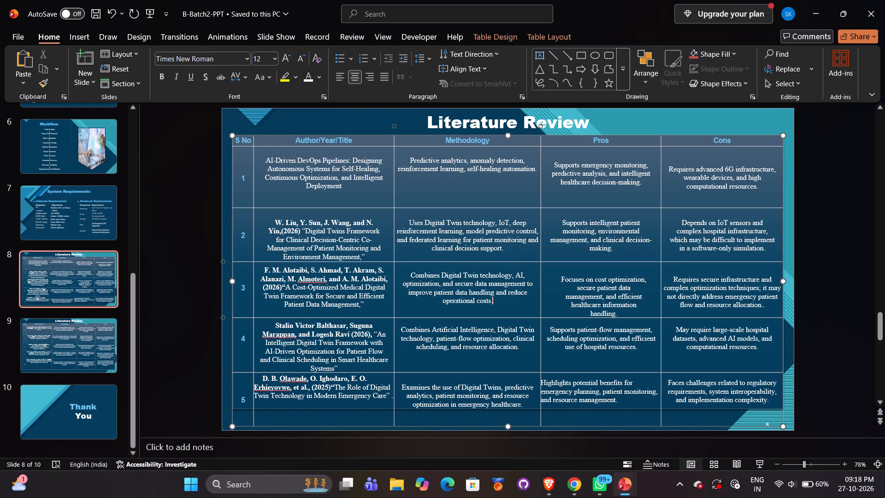
pyautogui.click(602, 290)
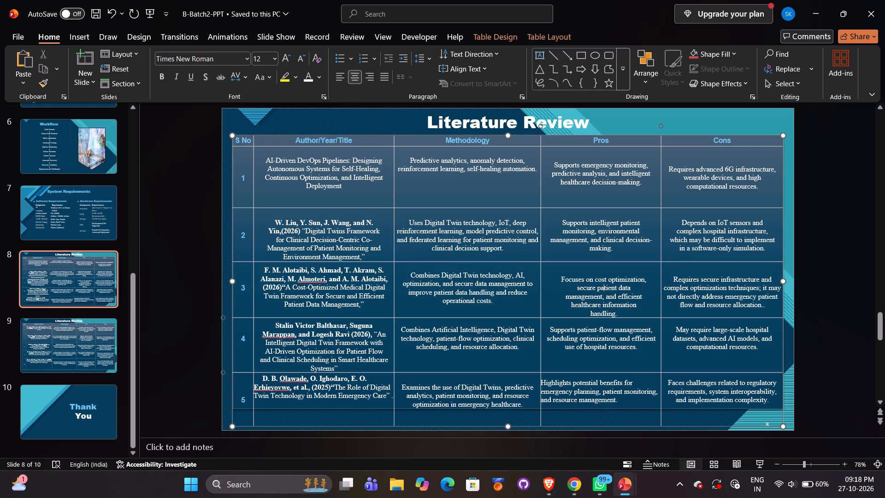
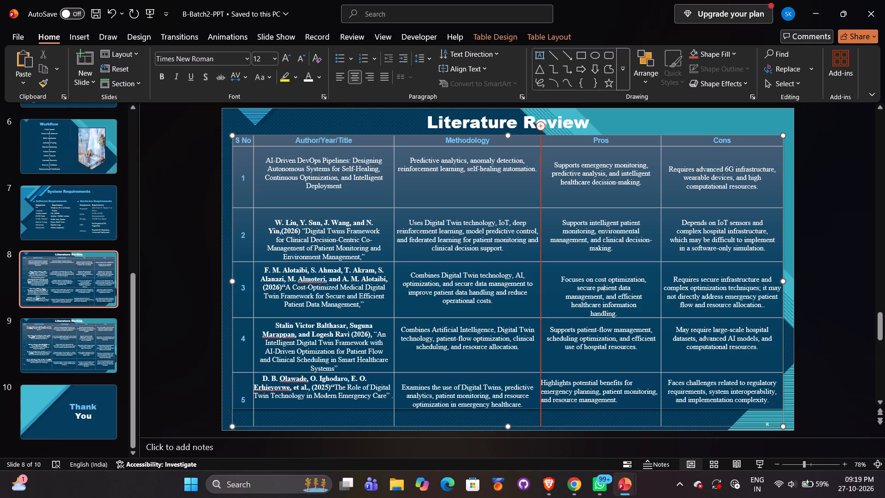
# Look back over the presentation's earlier slides, from the title and Abstract slides through to the Workflow slide's list of pipeline stages.
pyautogui.moveTo(131, 285); pyautogui.dragTo(134, 128)
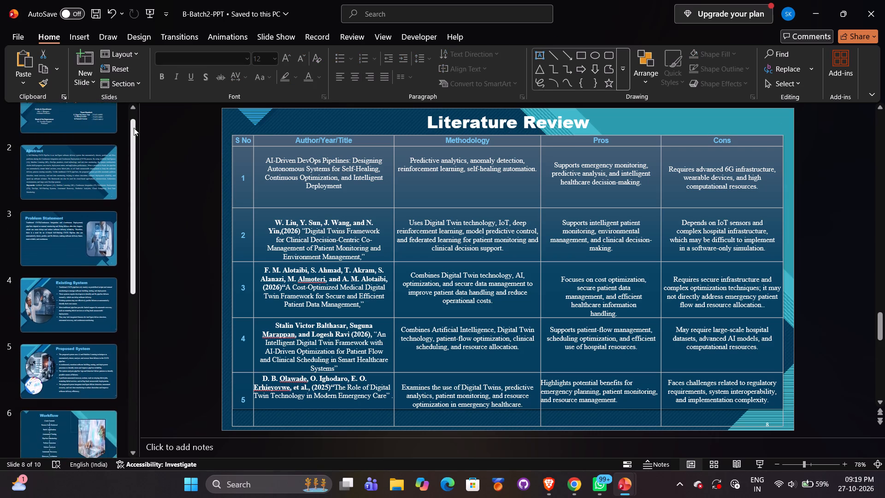
pyautogui.moveTo(134, 128); pyautogui.dragTo(135, 124)
pyautogui.moveTo(134, 124); pyautogui.dragTo(133, 114)
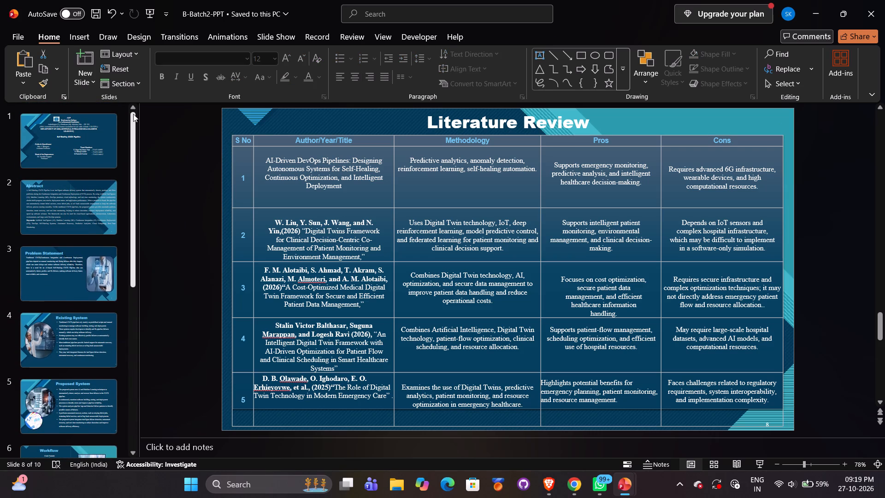
pyautogui.moveTo(133, 114); pyautogui.dragTo(133, 113)
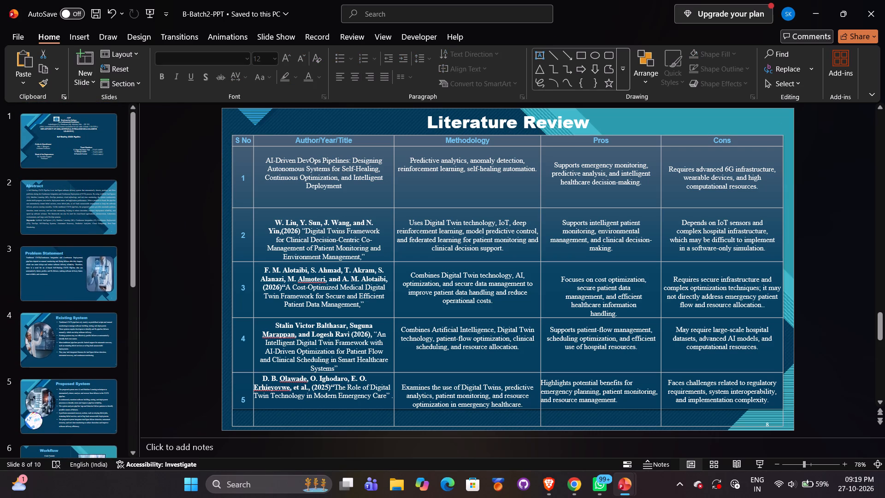
pyautogui.click(298, 162)
pyautogui.click(58, 188)
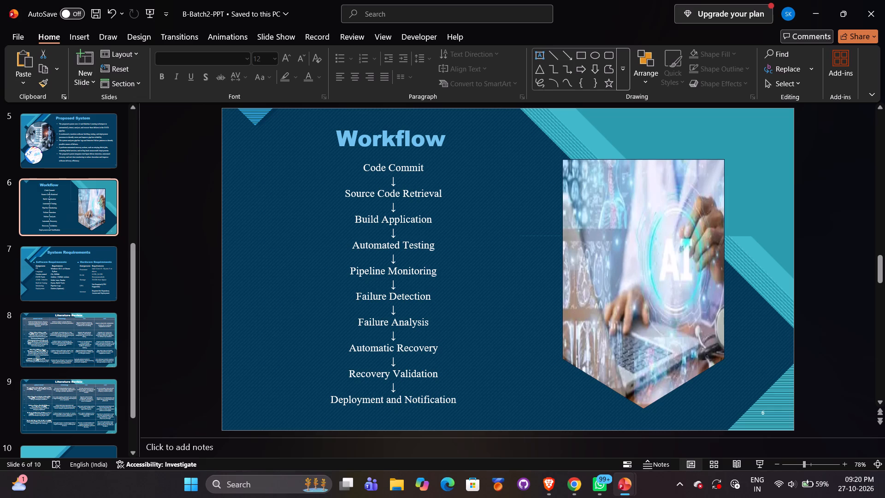
pyautogui.click(398, 282)
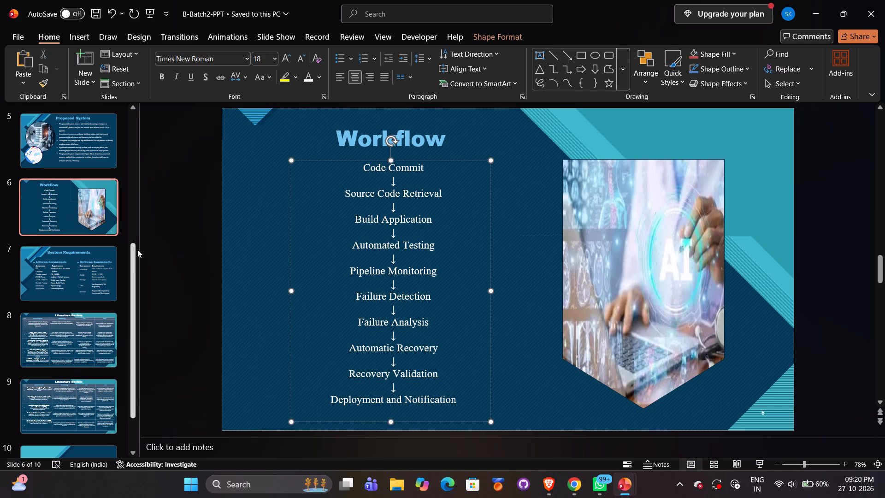
pyautogui.moveTo(133, 265); pyautogui.dragTo(136, 154)
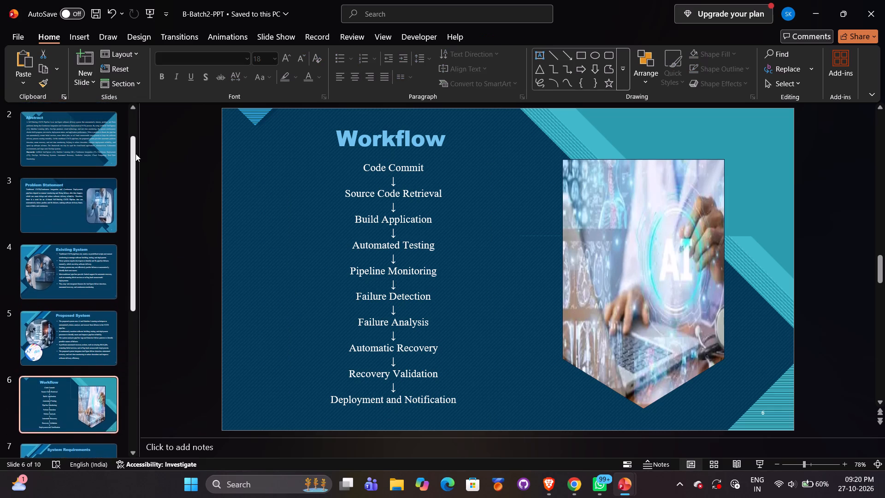
pyautogui.moveTo(136, 154); pyautogui.dragTo(138, 110)
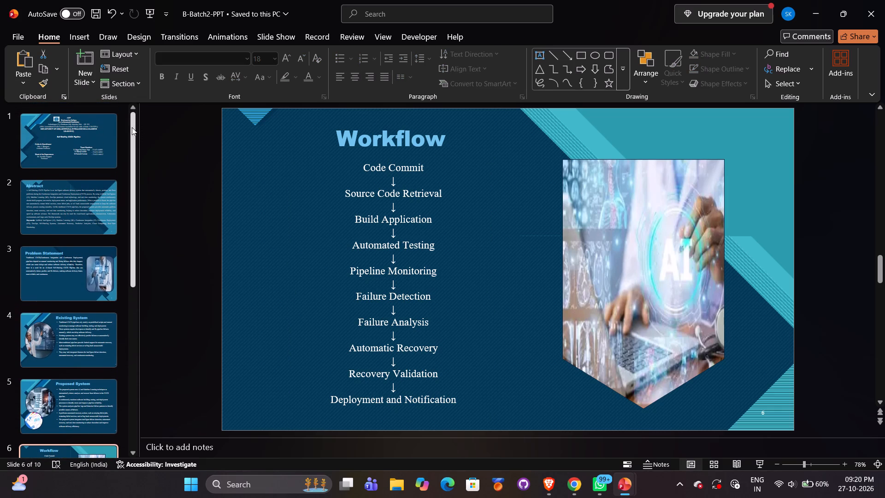
pyautogui.moveTo(132, 130); pyautogui.dragTo(135, 269)
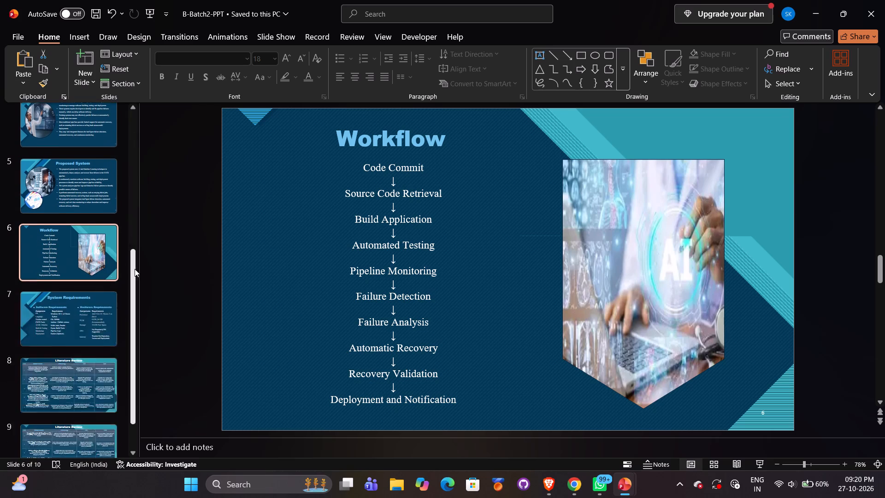
# Look through the slides from Workflow to the closing Thank You slide and return to the title slide.
pyautogui.moveTo(135, 269); pyautogui.dragTo(187, 106)
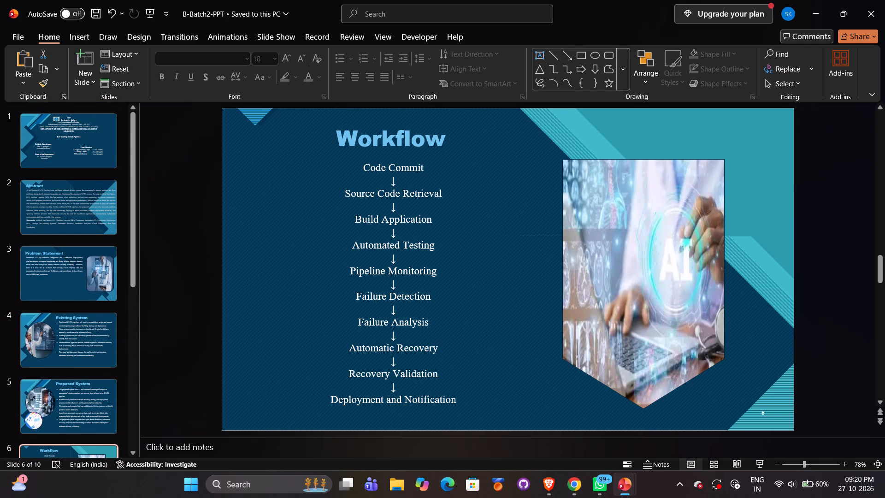
pyautogui.click(624, 328)
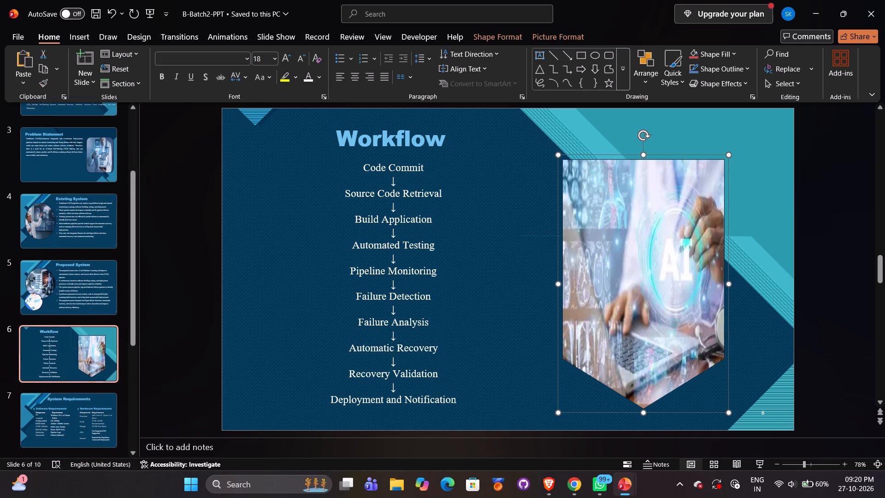
pyautogui.click(817, 322)
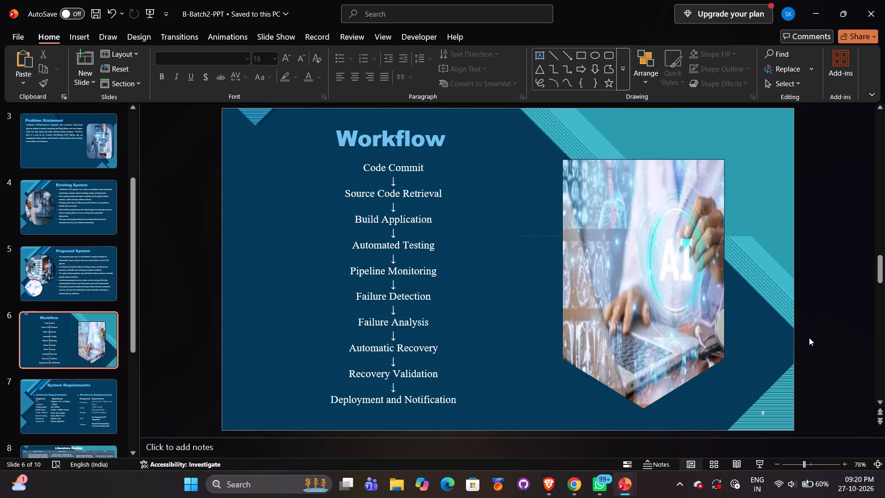
pyautogui.scroll(-3, 809, 338)
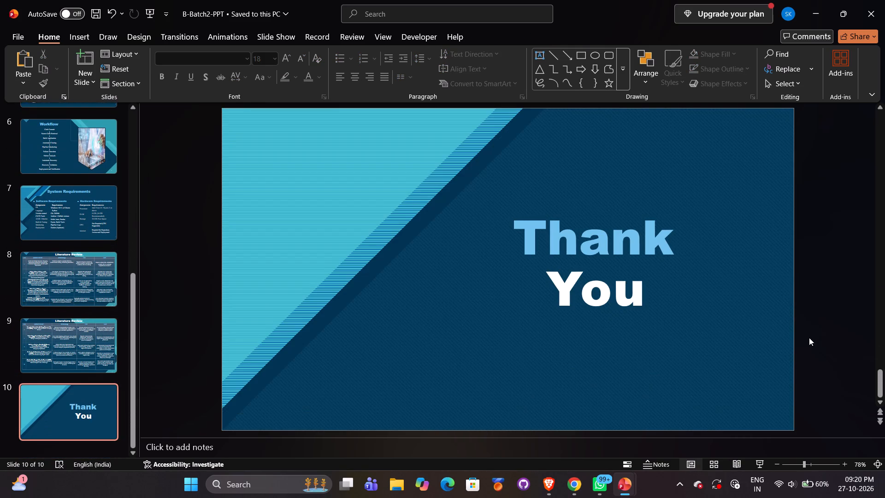
pyautogui.scroll(-1, 809, 338)
pyautogui.scroll(12, 809, 338)
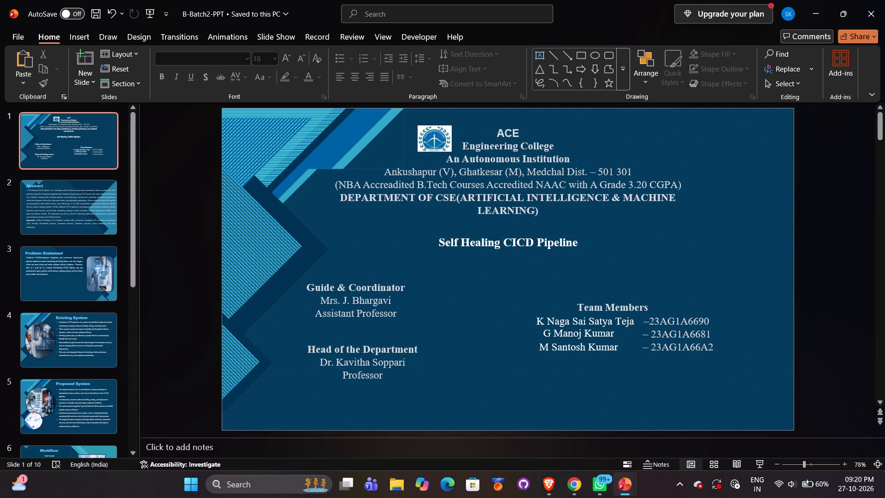